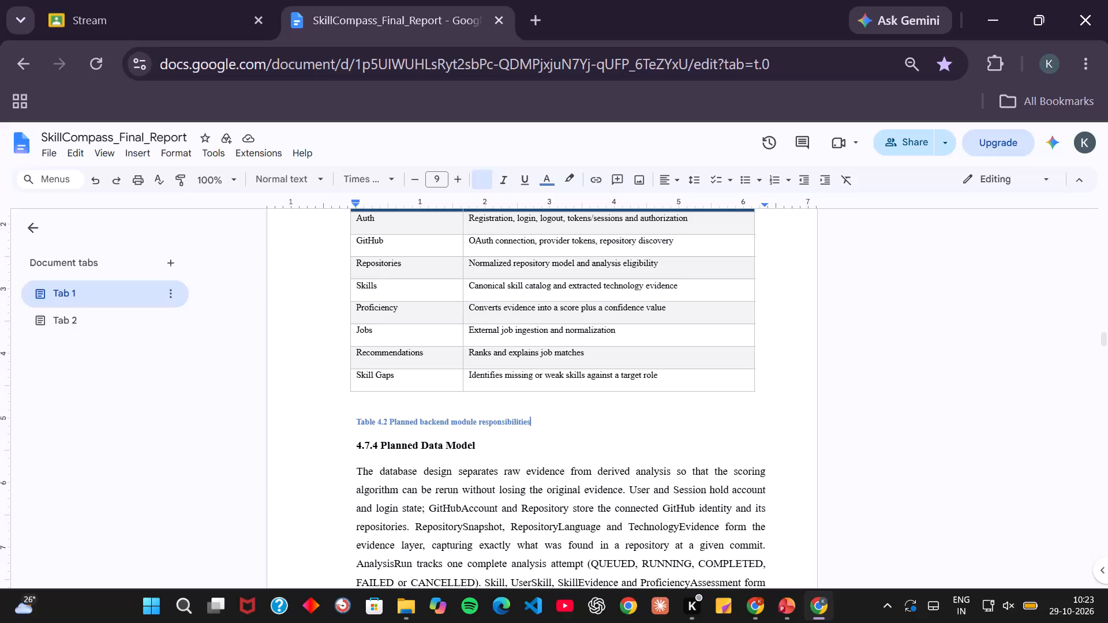
# Delete the caption "Table 4.2 Planned backend module responsibilities" below the module table, along with its emptied line.
pyautogui.press('BackSpace')
pyautogui.press('BackSpace')
pyautogui.press('BackSpace')
pyautogui.press('BackSpace')
pyautogui.press('BackSpace')
pyautogui.press('BackSpace')
pyautogui.press('BackSpace')
pyautogui.press('BackSpace')
pyautogui.press('BackSpace')
pyautogui.press('BackSpace')
pyautogui.press('BackSpace')
pyautogui.press('BackSpace')
pyautogui.press('BackSpace')
pyautogui.press('BackSpace')
pyautogui.press('BackSpace')
pyautogui.press('BackSpace')
pyautogui.press('BackSpace')
pyautogui.press('BackSpace')
pyautogui.press('BackSpace')
pyautogui.press('BackSpace')
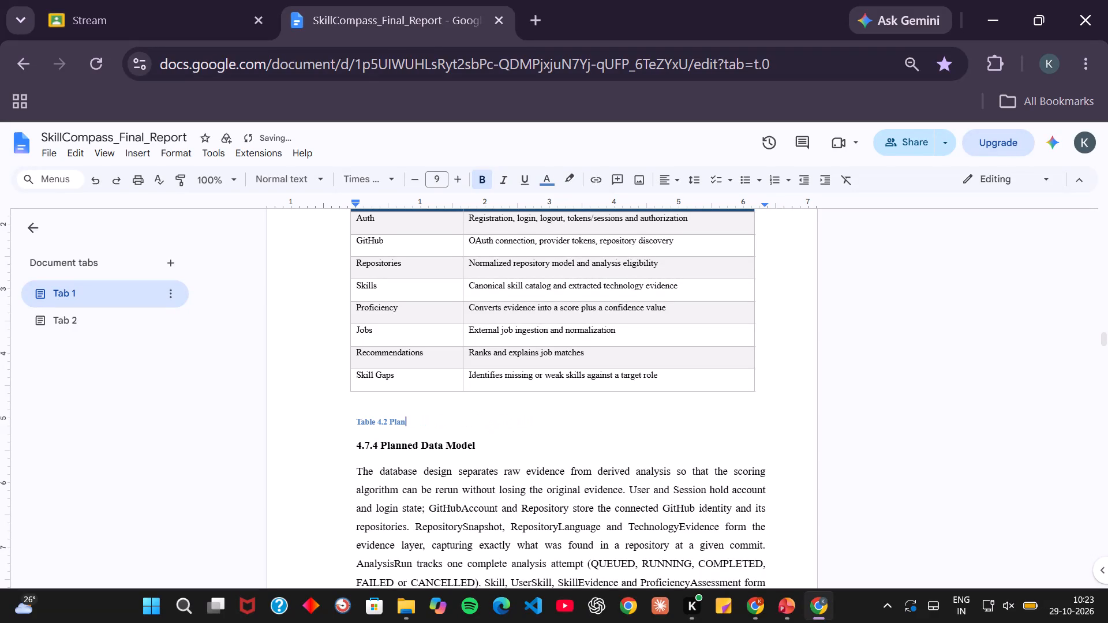
pyautogui.press('BackSpace')
pyautogui.press('BackSpace')
pyautogui.press('BackSpace')
pyautogui.press('BackSpace')
pyautogui.press('BackSpace')
pyautogui.press('BackSpace')
pyautogui.press('BackSpace')
pyautogui.press('BackSpace')
pyautogui.press('BackSpace')
pyautogui.press('BackSpace')
pyautogui.press('BackSpace')
pyautogui.press('BackSpace')
pyautogui.press('BackSpace')
pyautogui.press('BackSpace')
pyautogui.scroll(-1, 542, 423)
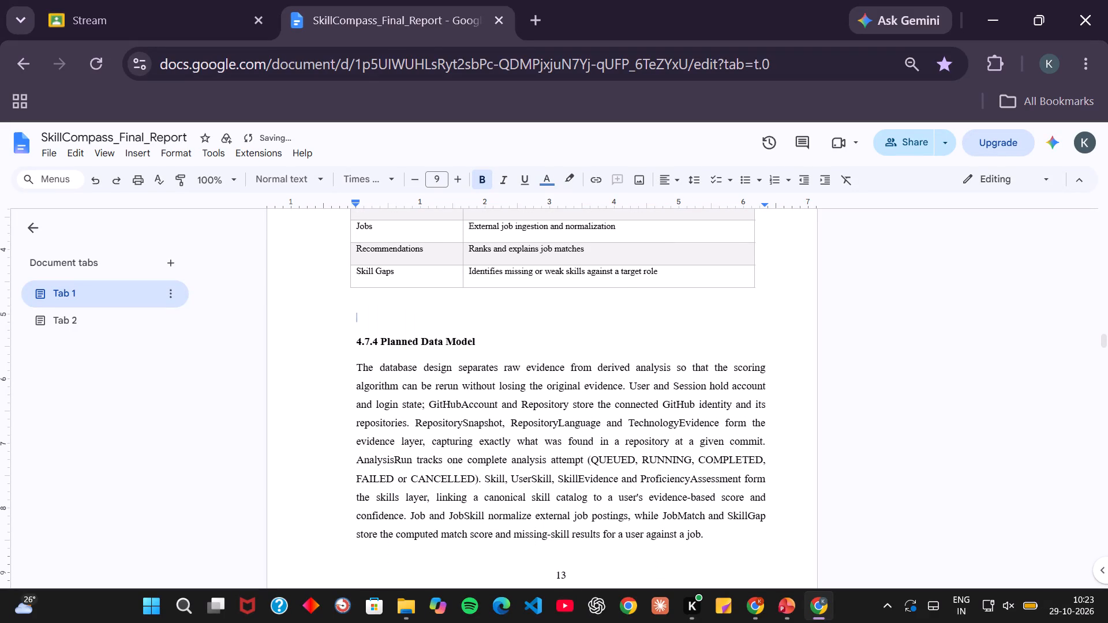
pyautogui.press('BackSpace')
# Change the Figure 7.2 caption under the GitHub screenshot to read "Figure 7.2 GitHub Workspace".
pyautogui.scroll(-4, 542, 423)
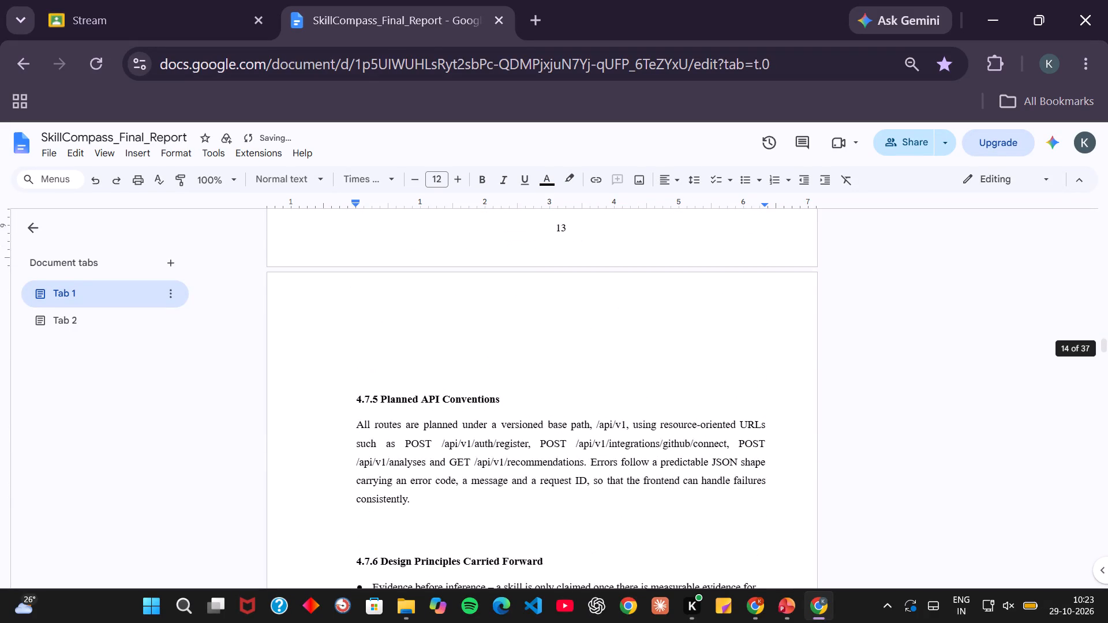
pyautogui.scroll(-8, 542, 423)
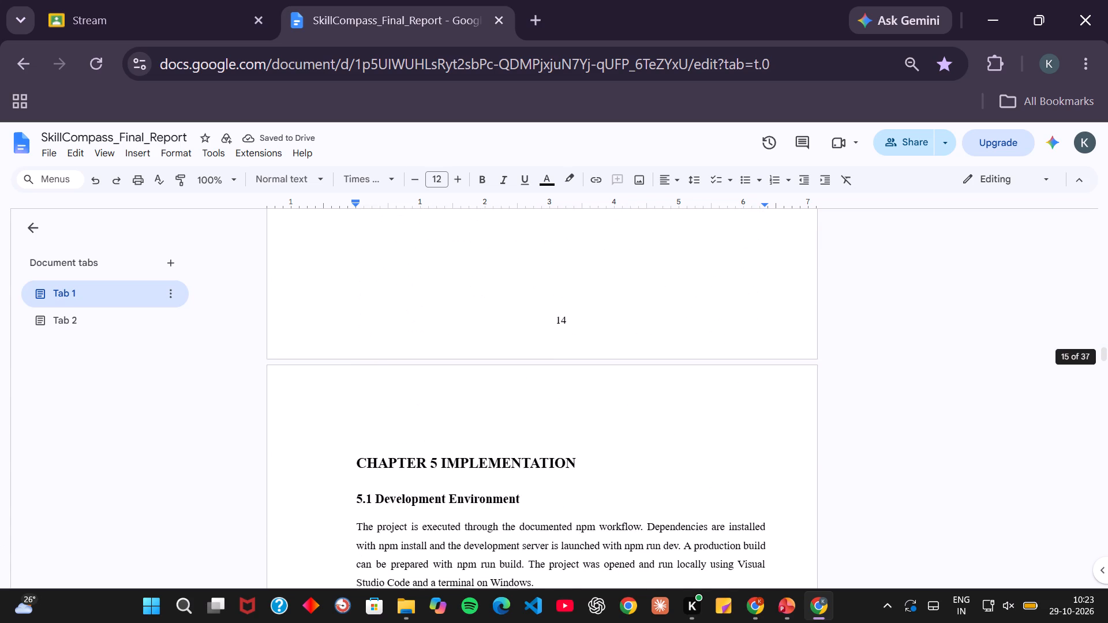
pyautogui.scroll(-9, 542, 423)
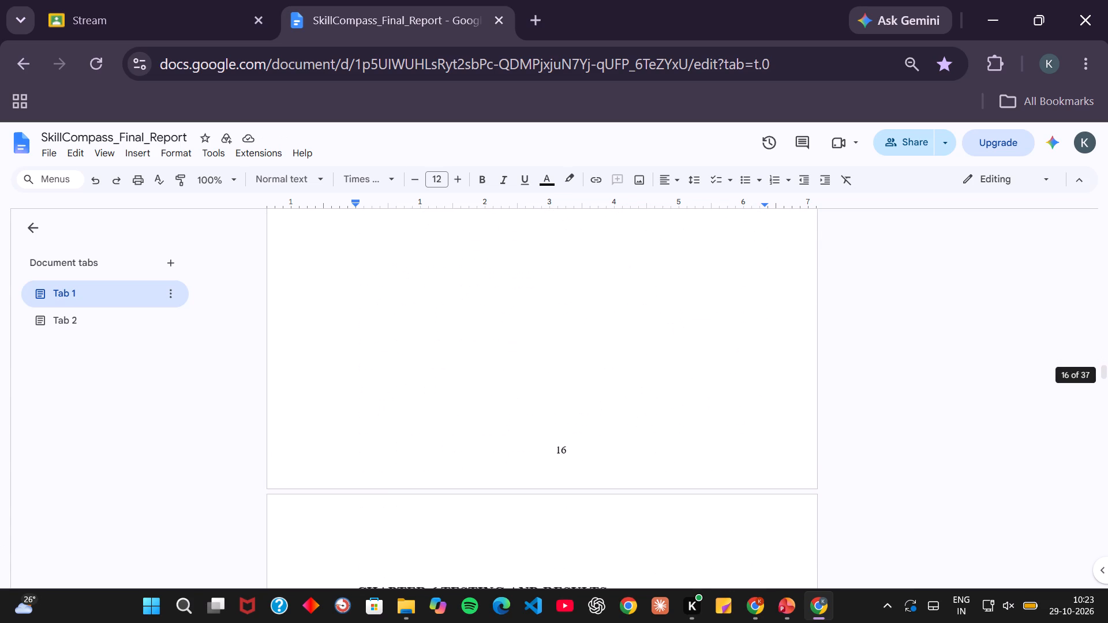
pyautogui.scroll(-9, 542, 423)
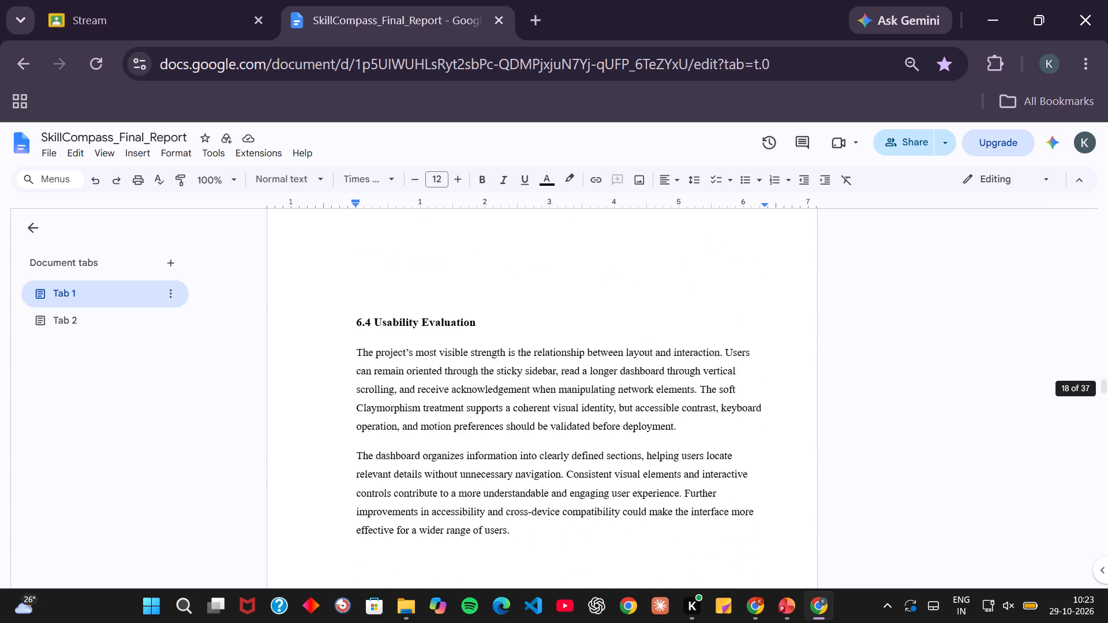
pyautogui.scroll(-8, 542, 423)
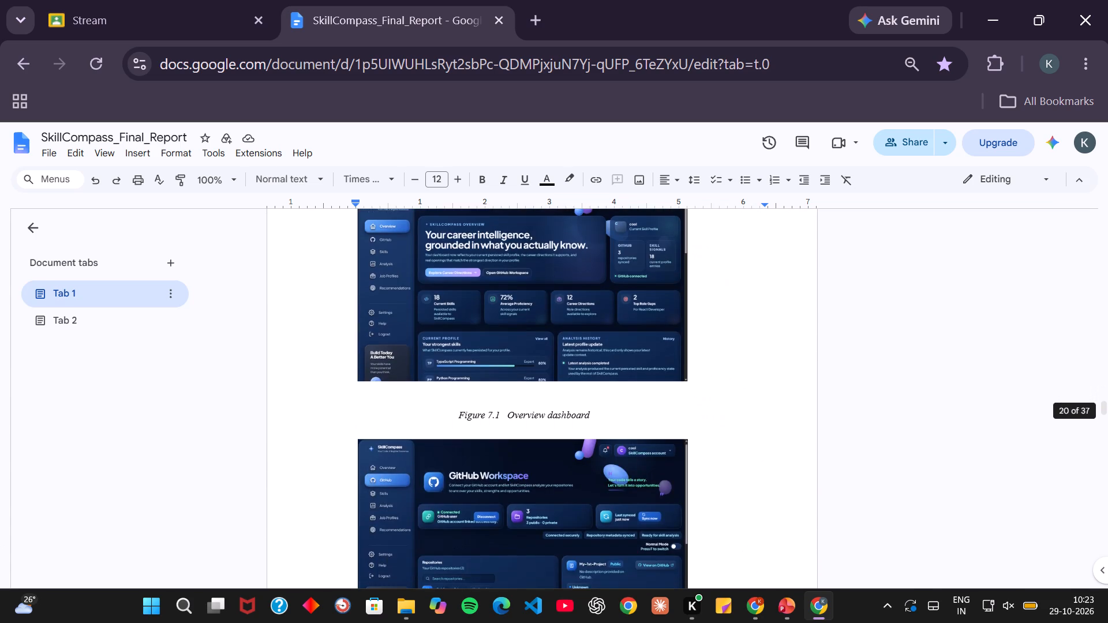
pyautogui.scroll(-1, 542, 423)
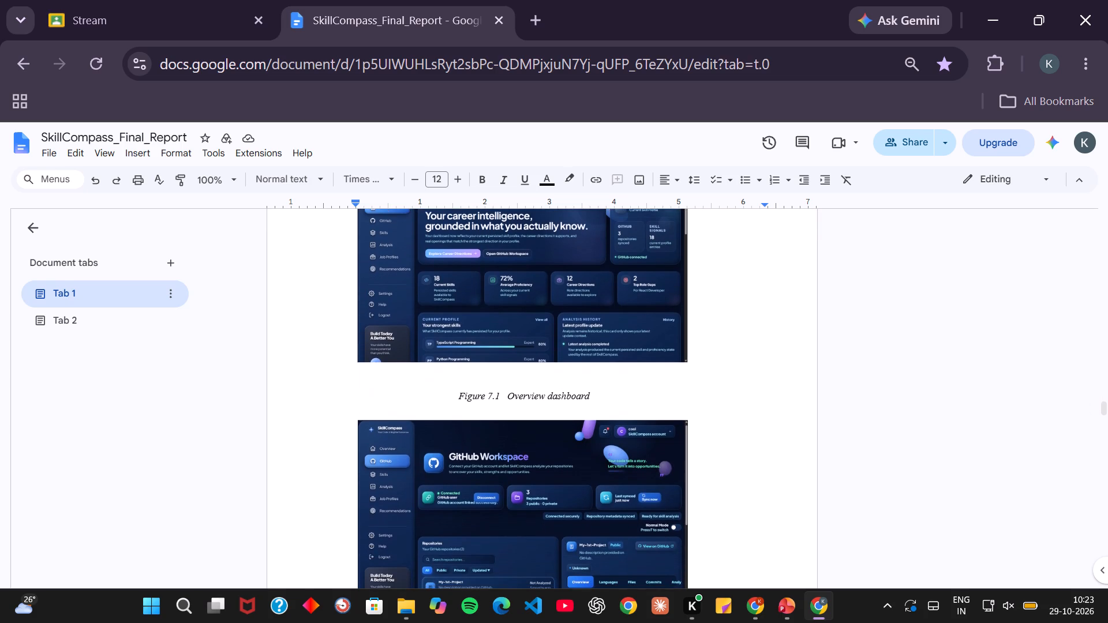
pyautogui.scroll(-2, 542, 423)
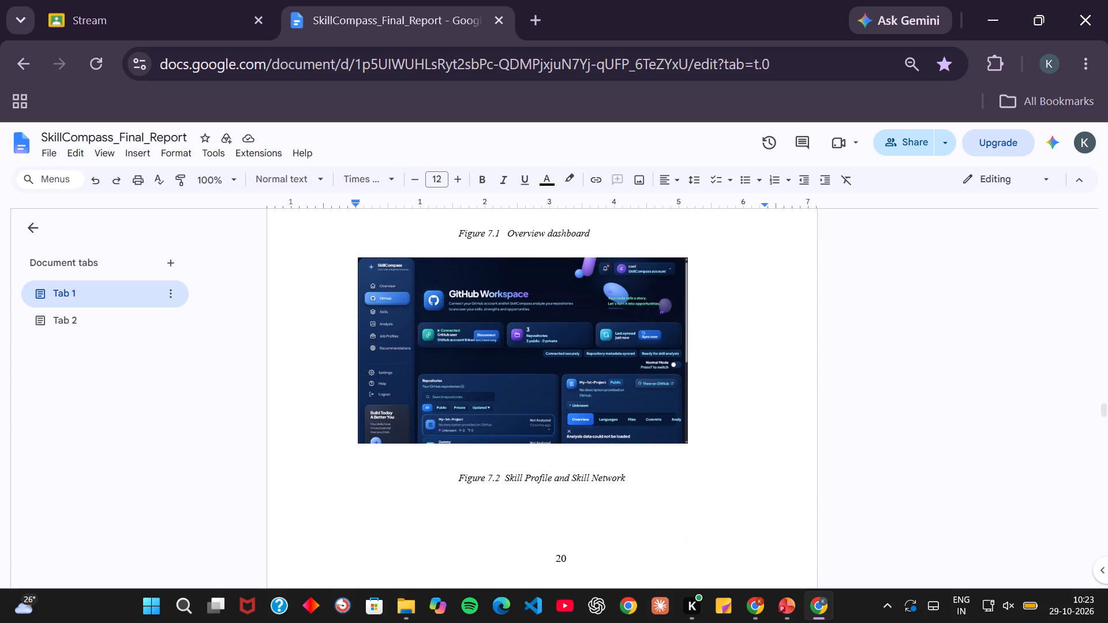
pyautogui.click(626, 491)
pyautogui.press('BackSpace')
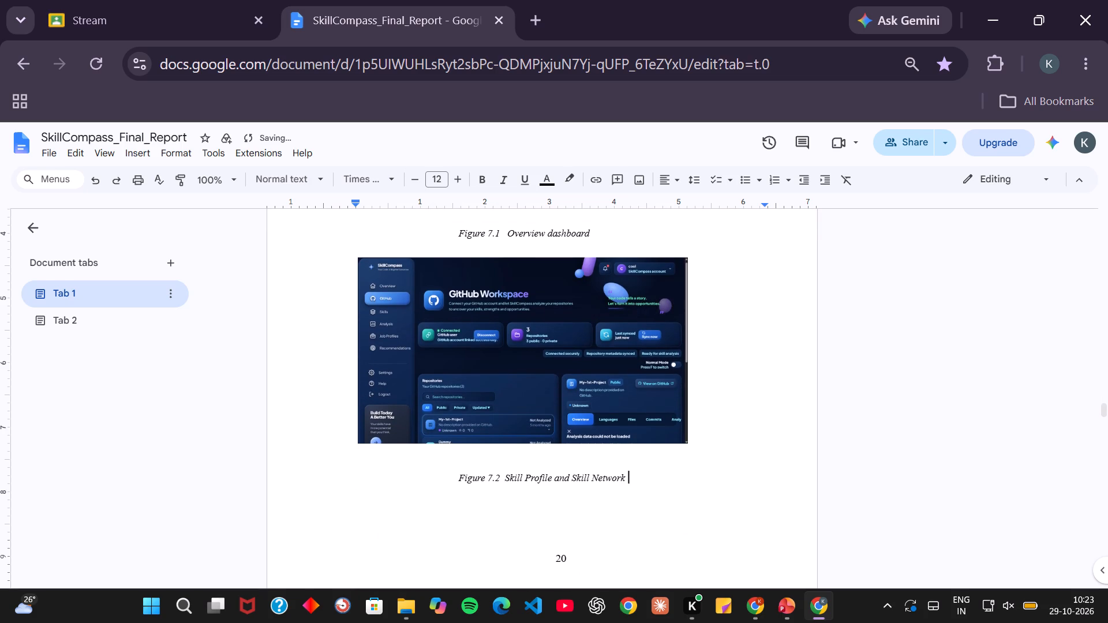
pyautogui.press('BackSpace')
pyautogui.press('BackSpace')
pyautogui.press('BackSpace')
pyautogui.press('BackSpace')
pyautogui.press('BackSpace')
pyautogui.press('BackSpace')
pyautogui.press('BackSpace')
pyautogui.press('BackSpace')
pyautogui.press('BackSpace')
pyautogui.press('BackSpace')
pyautogui.press('BackSpace')
pyautogui.press('BackSpace')
pyautogui.press('BackSpace')
pyautogui.press('BackSpace')
pyautogui.press('BackSpace')
pyautogui.press('BackSpace')
pyautogui.press('BackSpace')
pyautogui.press('BackSpace')
pyautogui.press('BackSpace')
pyautogui.press('BackSpace')
pyautogui.press('BackSpace')
pyautogui.press('BackSpace')
pyautogui.press('BackSpace')
pyautogui.press('BackSpace')
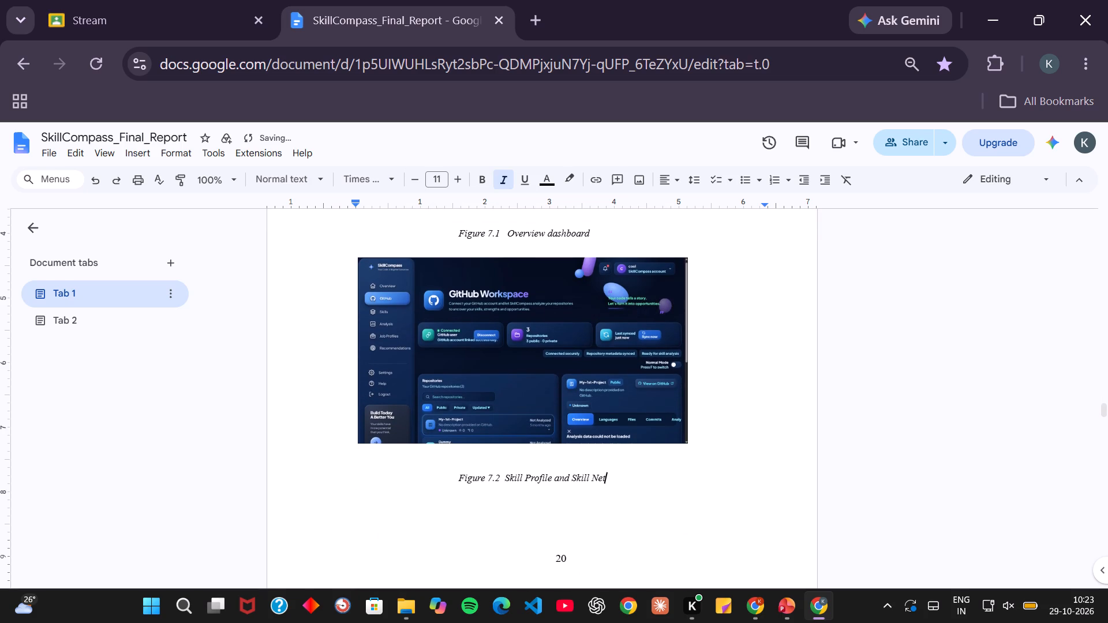
pyautogui.press('BackSpace')
pyautogui.press('BackSpace')
pyautogui.press('BackSpace')
pyautogui.press('BackSpace')
pyautogui.press('BackSpace')
pyautogui.press('BackSpace')
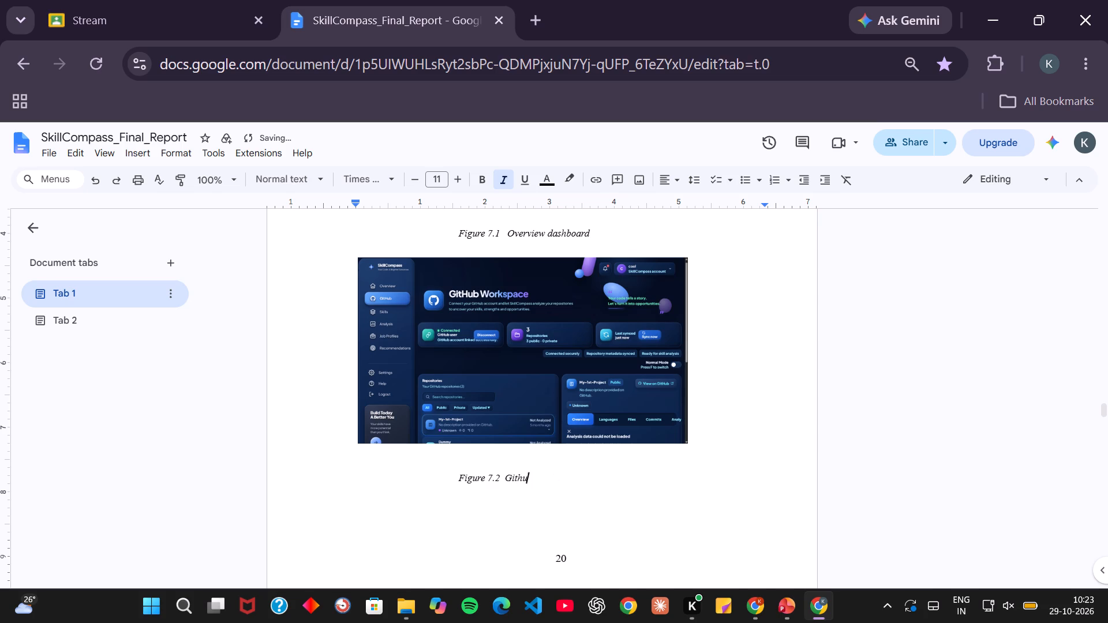
pyautogui.press('BackSpace')
pyautogui.press('BackSpace')
pyautogui.write('orkspace')
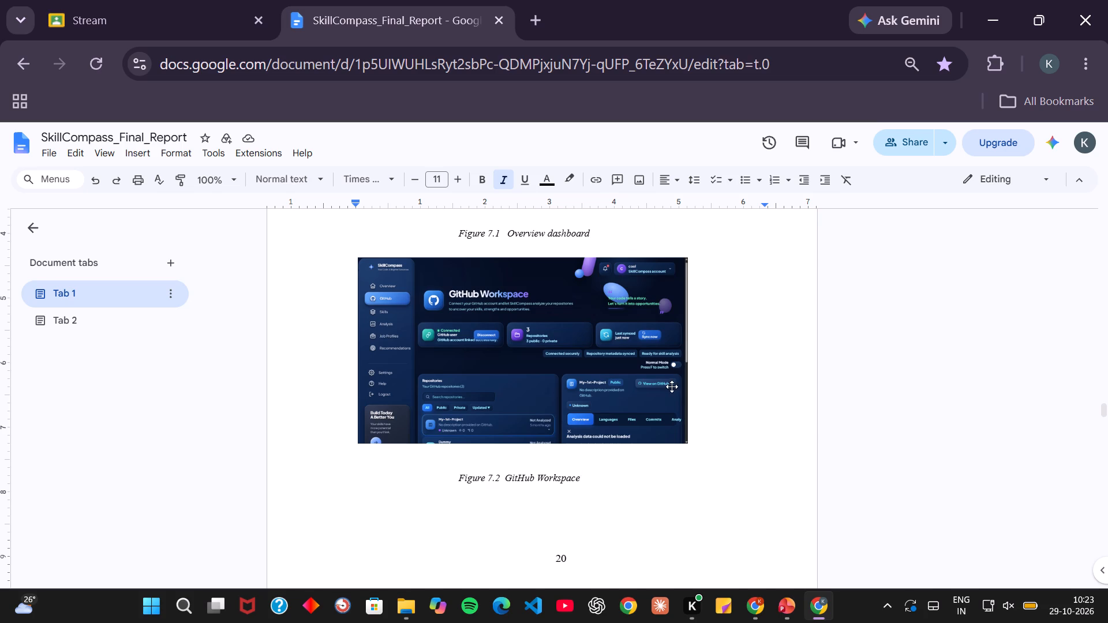
# Make the Figure 7.1 "Overview dashboard" and Figure 7.2 "GitHub Workspace" captions bold.
pyautogui.scroll(1, 672, 386)
pyautogui.moveTo(458, 283); pyautogui.dragTo(615, 285)
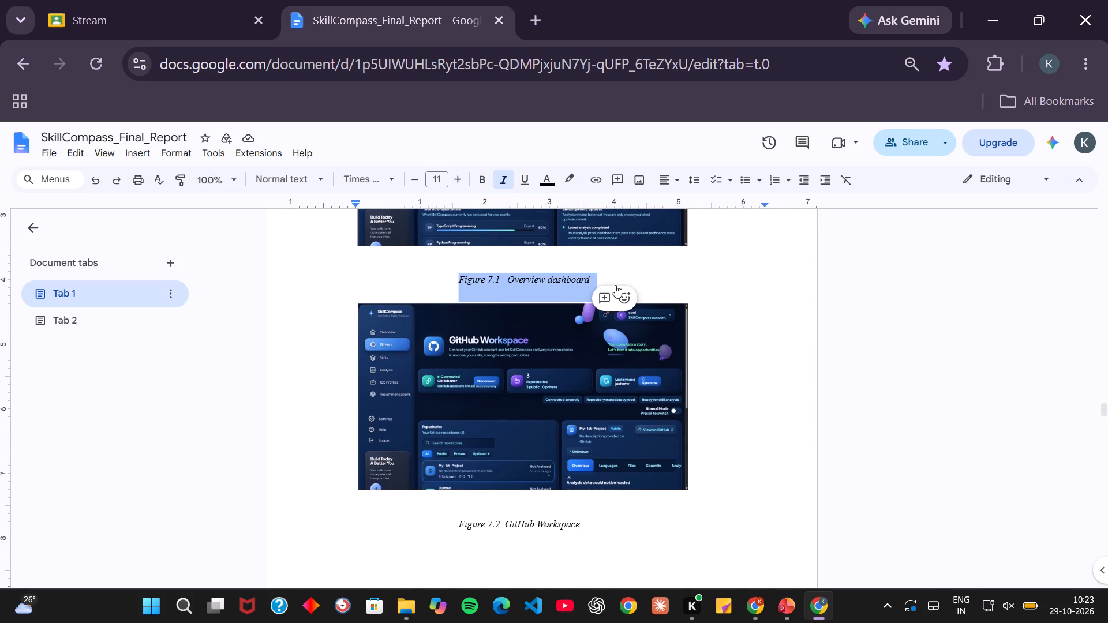
pyautogui.click(476, 180)
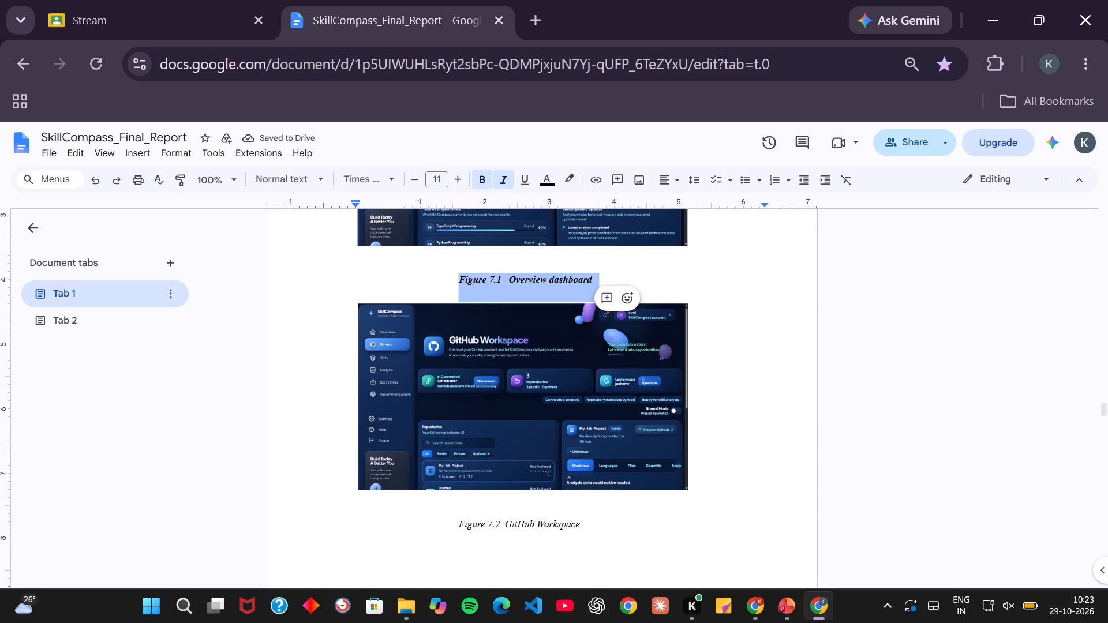
pyautogui.moveTo(456, 526); pyautogui.dragTo(592, 526, button='right')
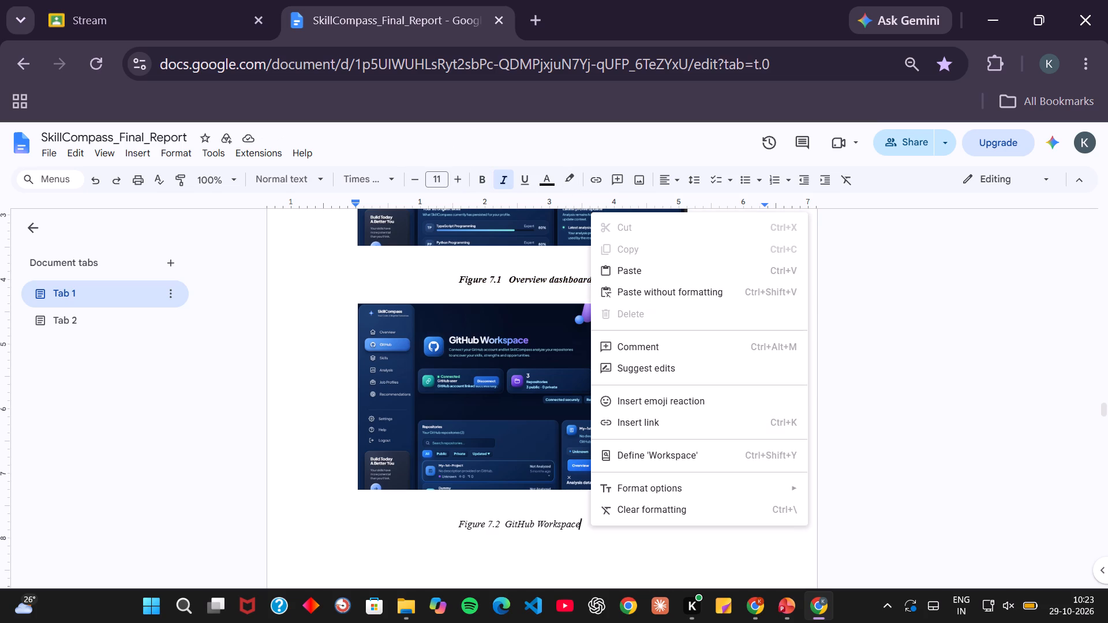
pyautogui.moveTo(459, 526); pyautogui.dragTo(633, 530)
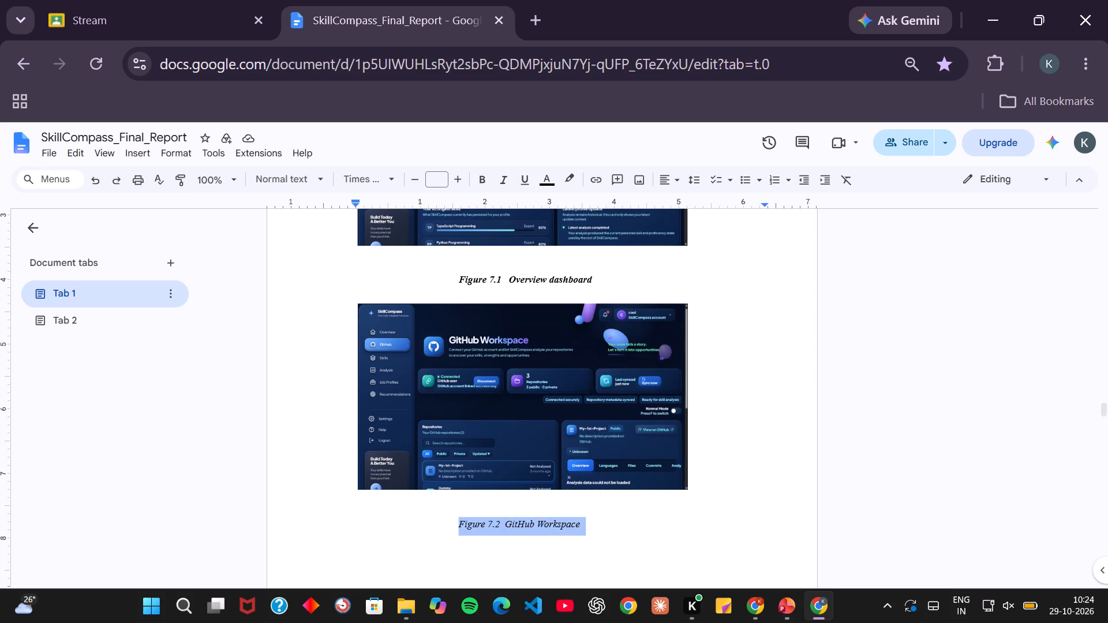
pyautogui.click(481, 176)
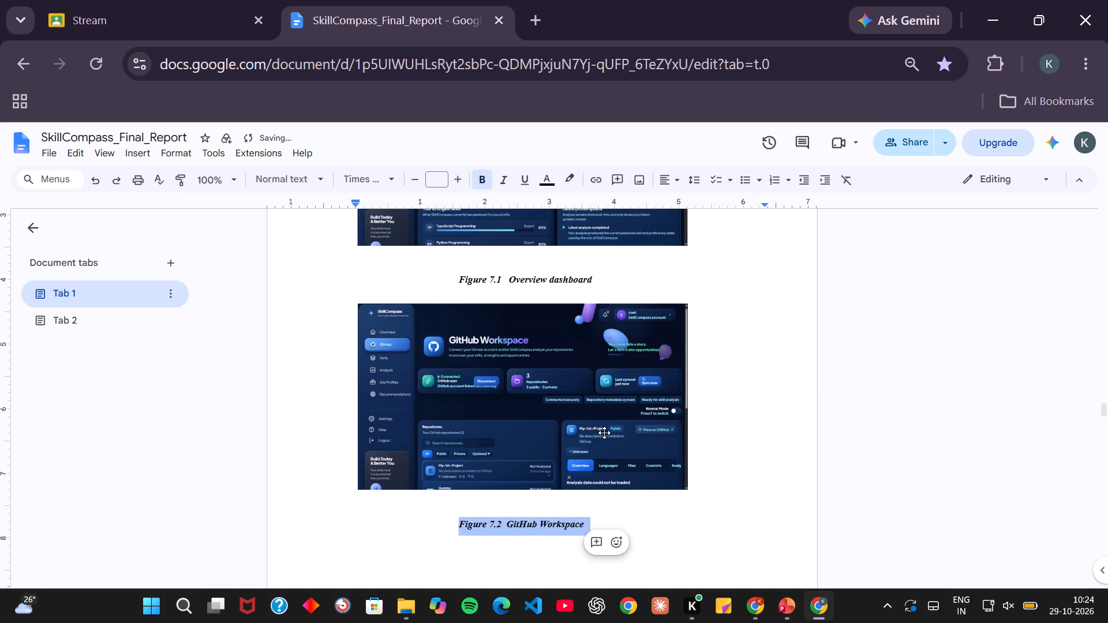
# Change the Figure 7.3 caption under the Skills screenshot to read "Figure 7.3 Skills Profile".
pyautogui.scroll(-5, 604, 433)
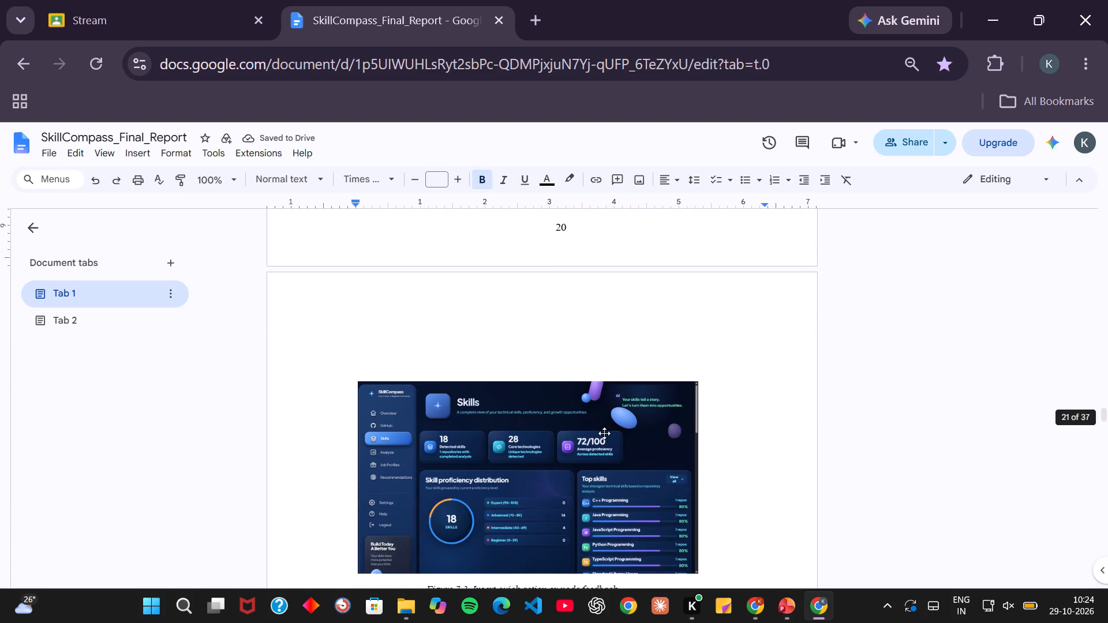
pyautogui.scroll(-2, 604, 433)
pyautogui.click(626, 428)
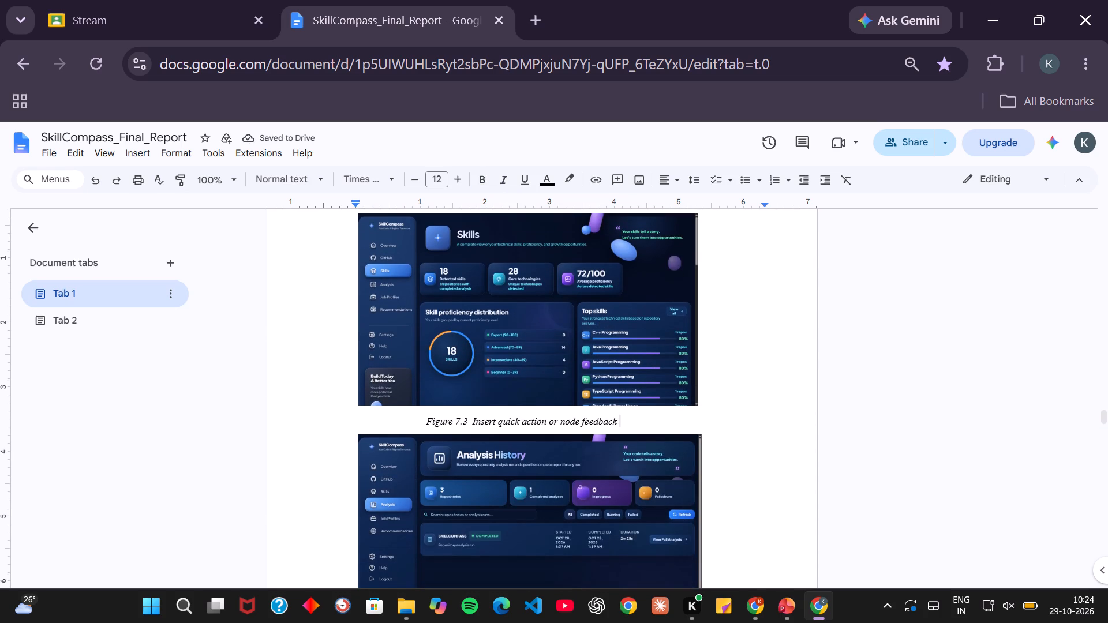
pyautogui.press('BackSpace')
pyautogui.press('BackSpace')
pyautogui.press('BackSpace')
pyautogui.press('BackSpace')
pyautogui.press('BackSpace')
pyautogui.press('BackSpace')
pyautogui.press('BackSpace')
pyautogui.press('BackSpace')
pyautogui.press('BackSpace')
pyautogui.press('BackSpace')
pyautogui.press('BackSpace')
pyautogui.press('BackSpace')
pyautogui.press('BackSpace')
pyautogui.press('BackSpace')
pyautogui.press('BackSpace')
pyautogui.press('BackSpace')
pyautogui.press('BackSpace')
pyautogui.press('BackSpace')
pyautogui.press('BackSpace')
pyautogui.press('BackSpace')
pyautogui.press('BackSpace')
pyautogui.press('BackSpace')
pyautogui.press('BackSpace')
pyautogui.press('BackSpace')
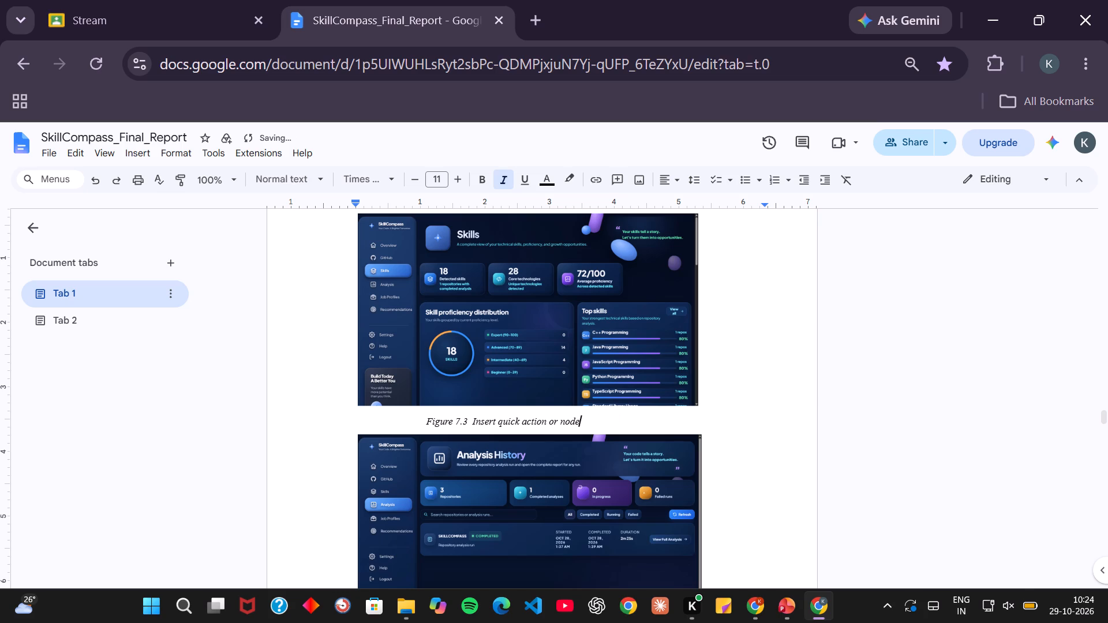
pyautogui.press('BackSpace')
pyautogui.press('BackSpace')
pyautogui.press('BackSpace')
pyautogui.press('BackSpace')
pyautogui.press('BackSpace')
pyautogui.press('BackSpace')
pyautogui.press('BackSpace')
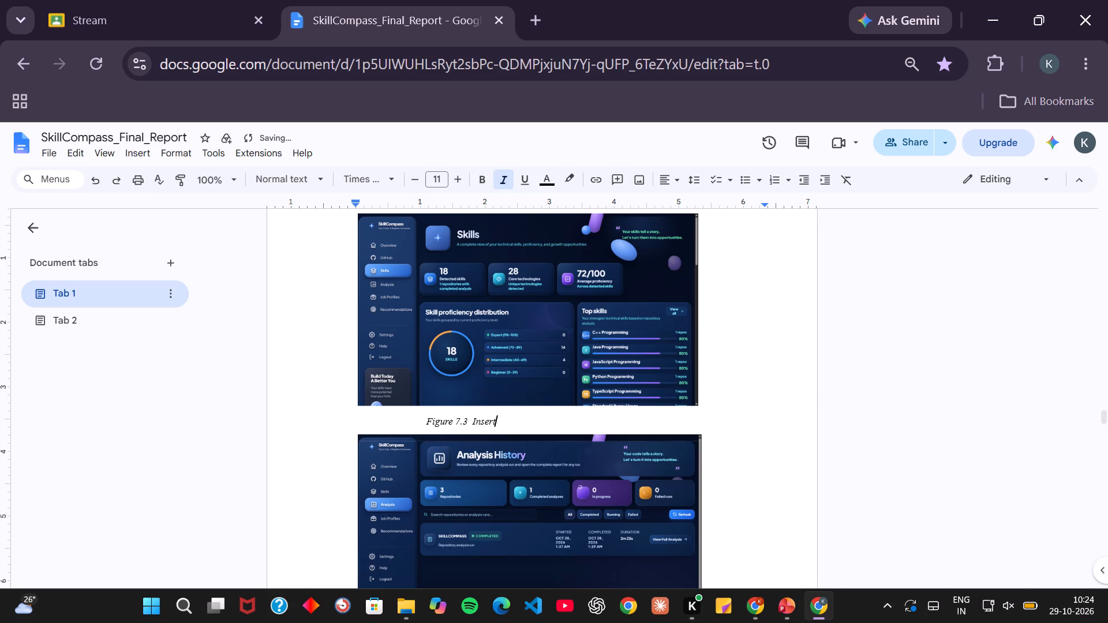
pyautogui.press('BackSpace')
pyautogui.press('BackSpace')
pyautogui.press('BackSpace')
pyautogui.press('BackSpace')
pyautogui.press('BackSpace')
pyautogui.press('BackSpace')
pyautogui.write('kill')
pyautogui.write('s')
pyautogui.press('space')
pyautogui.write('rofile')
# Shift the Figure 7.3 "Skills Profile" caption towards the centre of the Skills screenshot by adding 13 leading spaces.
pyautogui.press('Left')
pyautogui.press('Left')
pyautogui.press('Left')
pyautogui.press('Left')
pyautogui.press('Left')
pyautogui.press('Left')
pyautogui.press('Left')
pyautogui.press('Left')
pyautogui.press('Left')
pyautogui.press('Left')
pyautogui.press('Left')
pyautogui.press('Left')
pyautogui.press('Left')
pyautogui.press('Left')
pyautogui.press('Left')
pyautogui.press('Left')
pyautogui.press('Left')
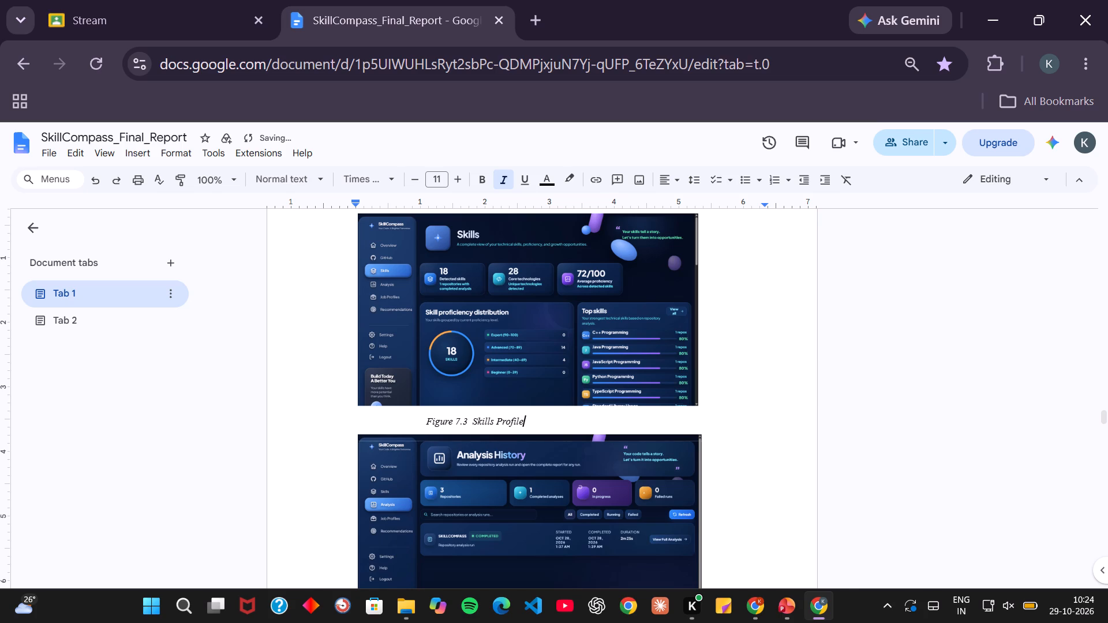
pyautogui.press('Left')
pyautogui.press('Left')
pyautogui.press('Left')
pyautogui.press('Left')
pyautogui.press('Left')
pyautogui.press('Left')
pyautogui.press('Left')
pyautogui.press('Left')
pyautogui.press('Left')
pyautogui.press('space')
pyautogui.press('space')
pyautogui.press('space')
pyautogui.press('space')
pyautogui.press('space')
pyautogui.press('space')
pyautogui.press('space')
pyautogui.press('space')
pyautogui.press('space')
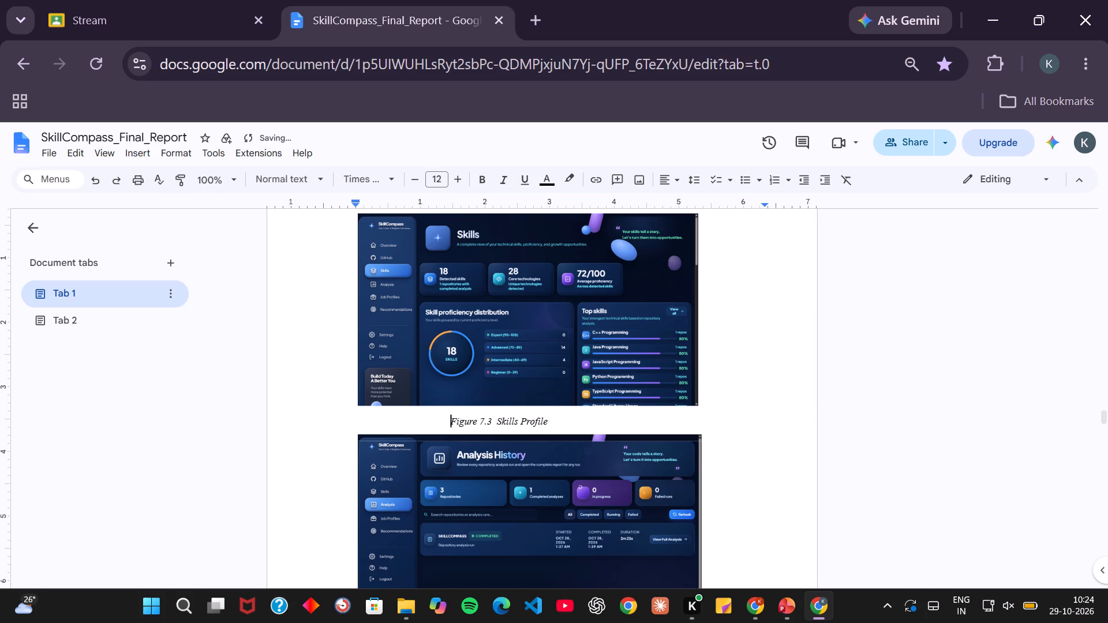
pyautogui.press('space')
pyautogui.press('space')
pyautogui.press('space')
pyautogui.press('space')
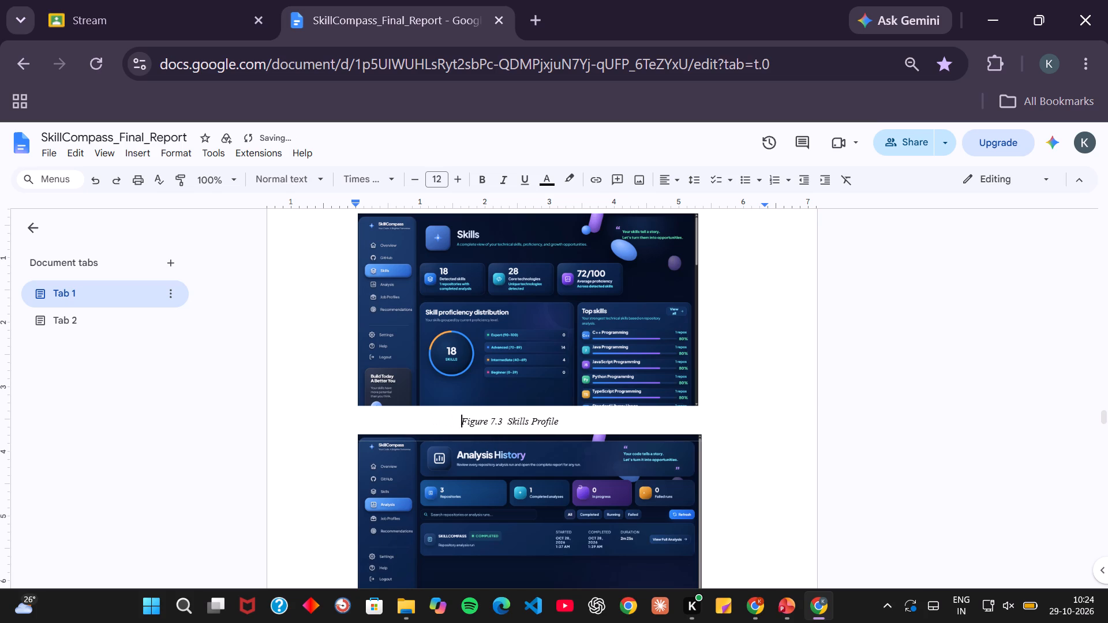
# Insert an empty line between the Figure 7.3 "Skills Profile" caption and the Analysis History screenshot.
pyautogui.press('Down')
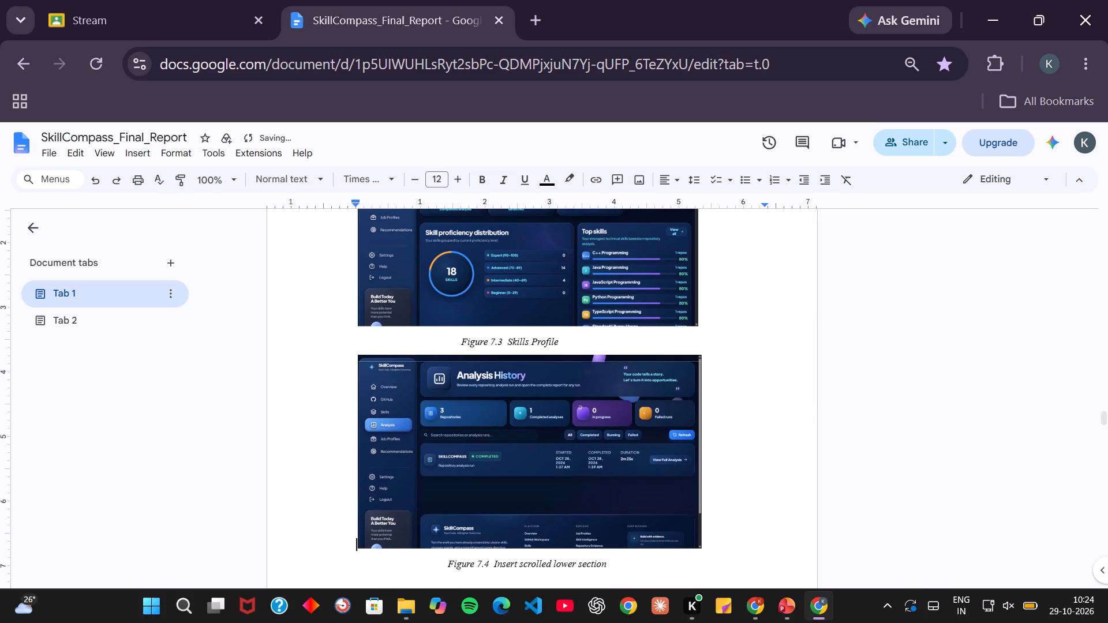
pyautogui.press('Up')
pyautogui.press('Right')
pyautogui.press('Right')
pyautogui.press('Right')
pyautogui.press('Right')
pyautogui.press('Right')
pyautogui.press('Right')
pyautogui.press('Right')
pyautogui.press('Right')
pyautogui.press('Right')
pyautogui.press('Right')
pyautogui.press('Right')
pyautogui.press('Right')
pyautogui.press('Right')
pyautogui.press('Right')
pyautogui.press('Right')
pyautogui.press('Right')
pyautogui.press('Right')
pyautogui.press('Right')
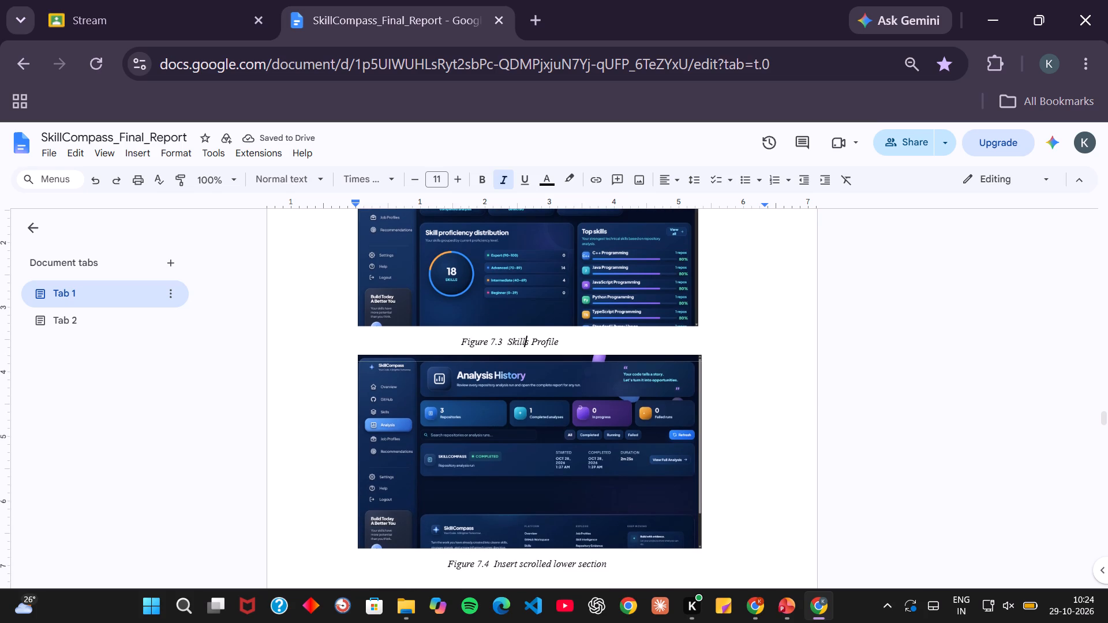
pyautogui.press('Right')
pyautogui.press('Right')
pyautogui.press('Right')
pyautogui.press('Right')
pyautogui.press('Right')
pyautogui.press('Right')
pyautogui.press('Right')
pyautogui.press('Right')
pyautogui.press('Return')
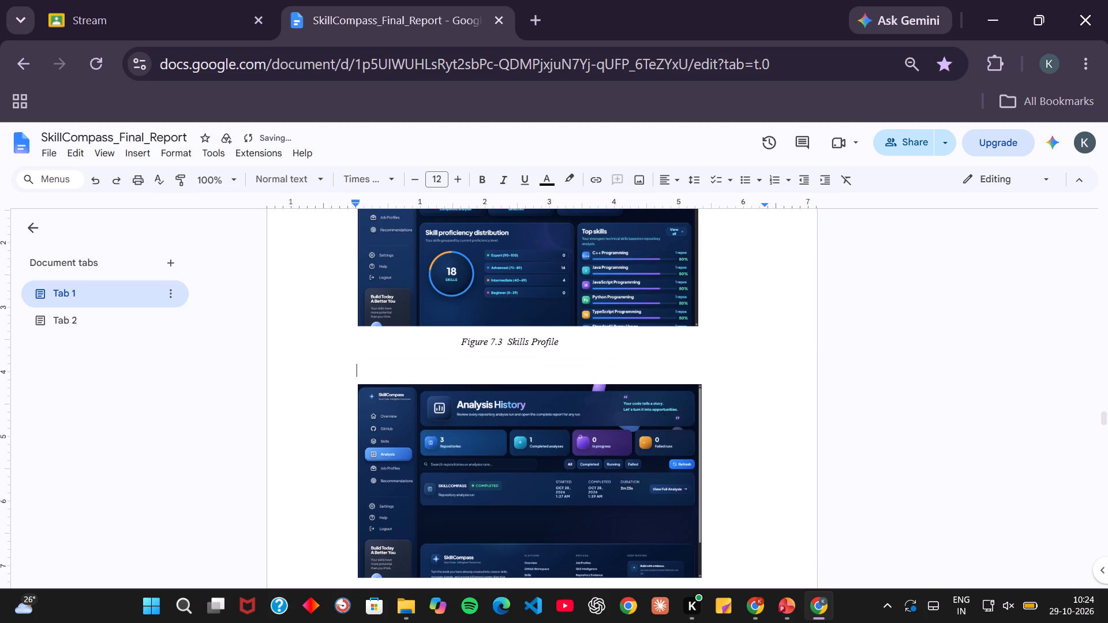
# Make the Figure 7.3 "Skills Profile" caption bold.
pyautogui.click(455, 338)
pyautogui.moveTo(455, 338); pyautogui.dragTo(575, 326)
pyautogui.moveTo(574, 462); pyautogui.dragTo(472, 456)
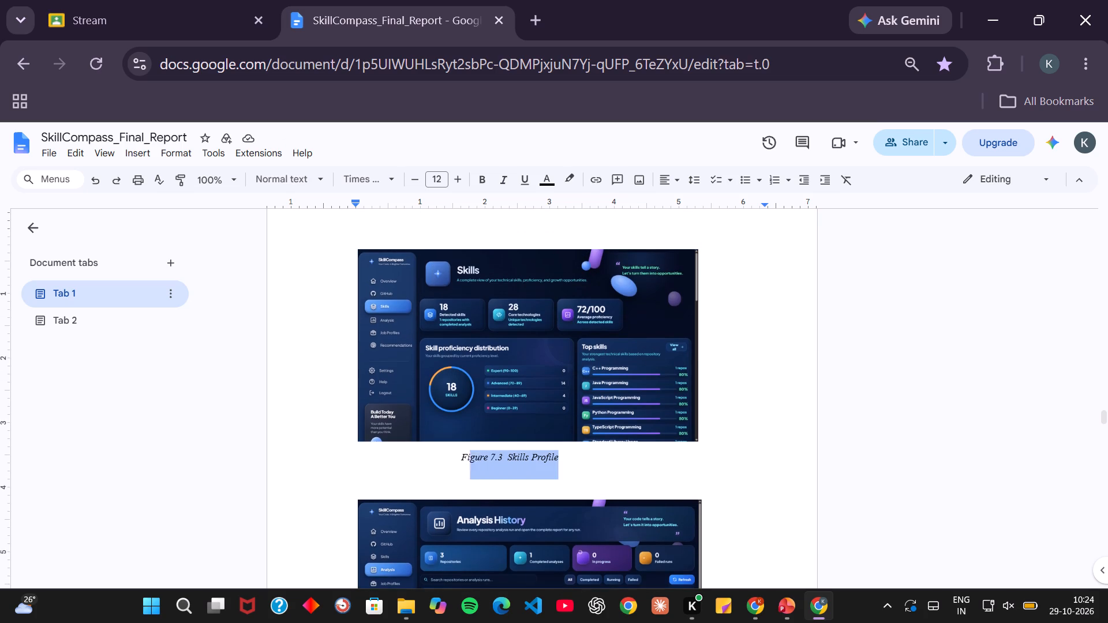
pyautogui.moveTo(472, 456); pyautogui.dragTo(458, 453)
pyautogui.click(477, 186)
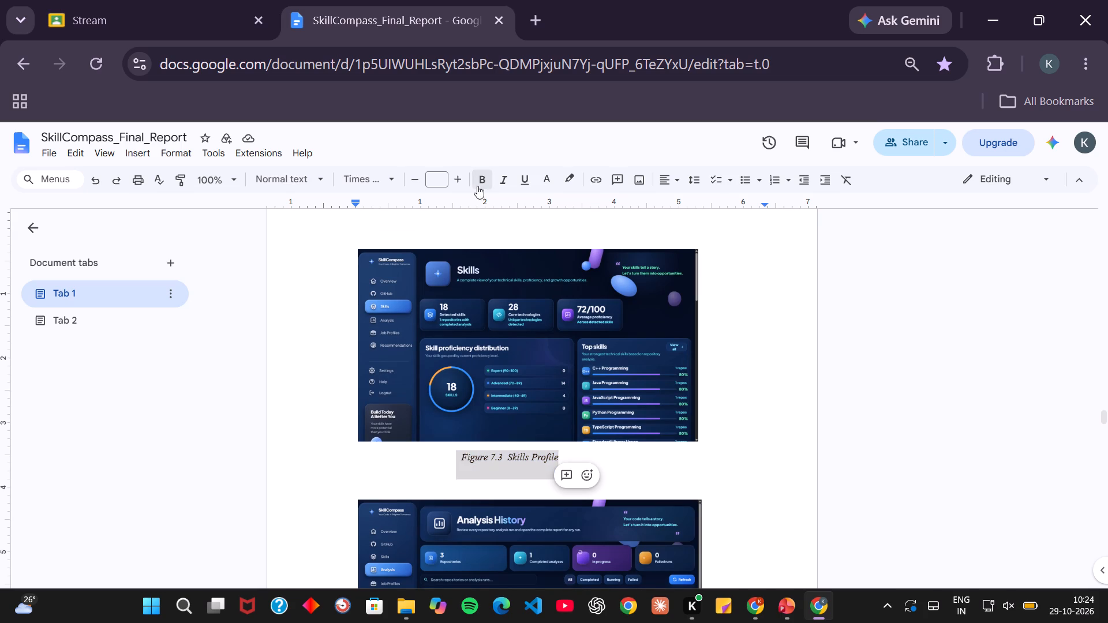
# Change the Figure 7.4 caption under the Analysis History screenshot to read "Figure 7.4 Analysis History".
pyautogui.scroll(-3, 585, 426)
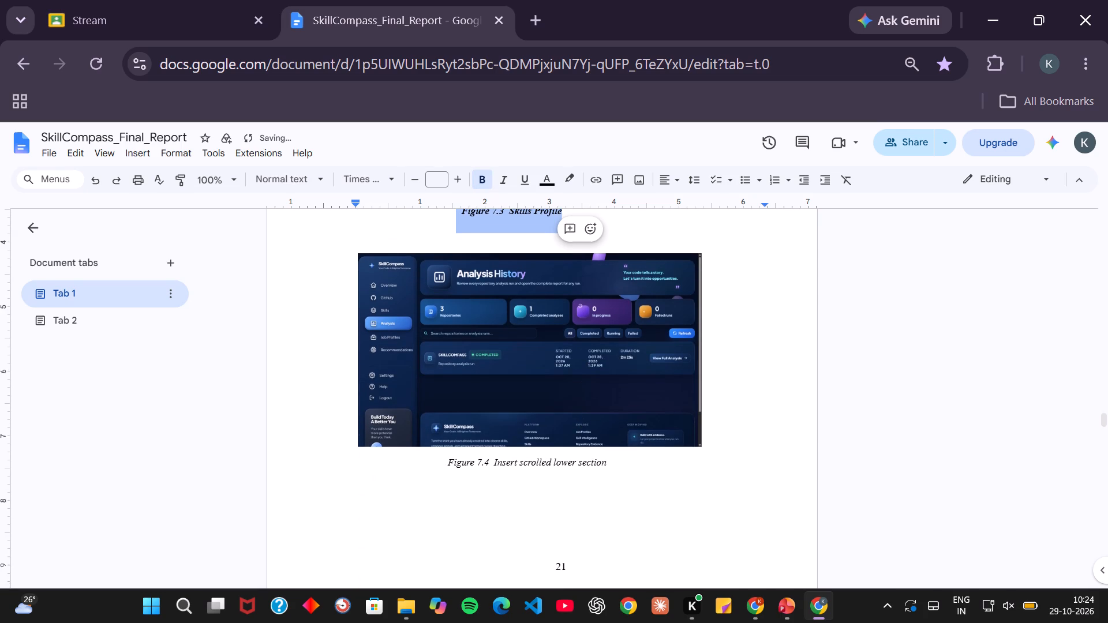
pyautogui.click(435, 483)
pyautogui.moveTo(464, 485); pyautogui.dragTo(470, 485)
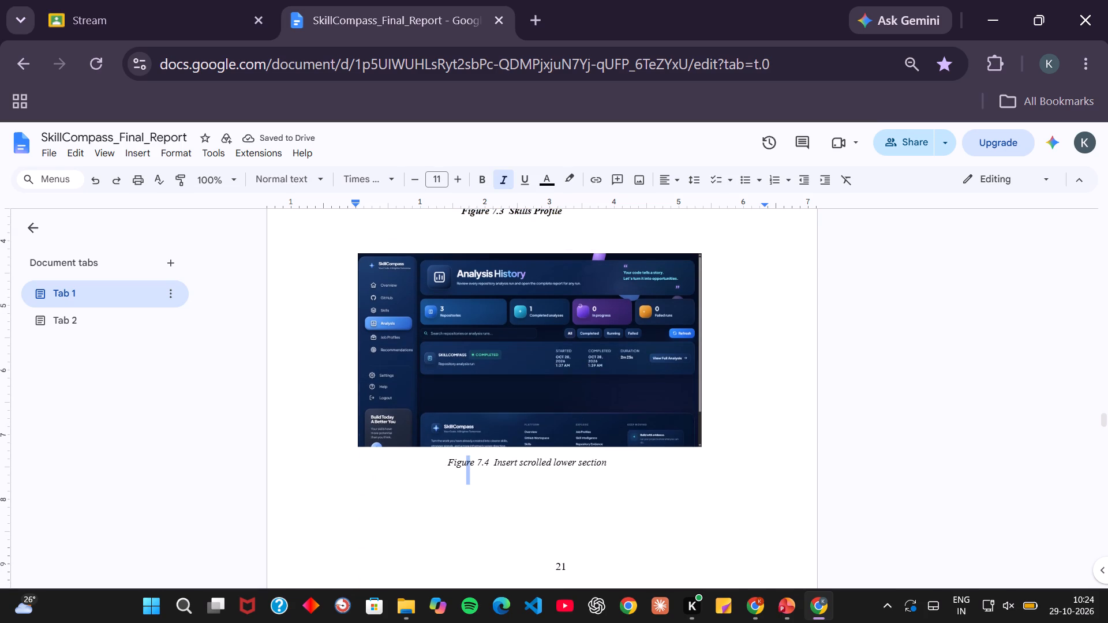
pyautogui.click(575, 497)
pyautogui.click(588, 500)
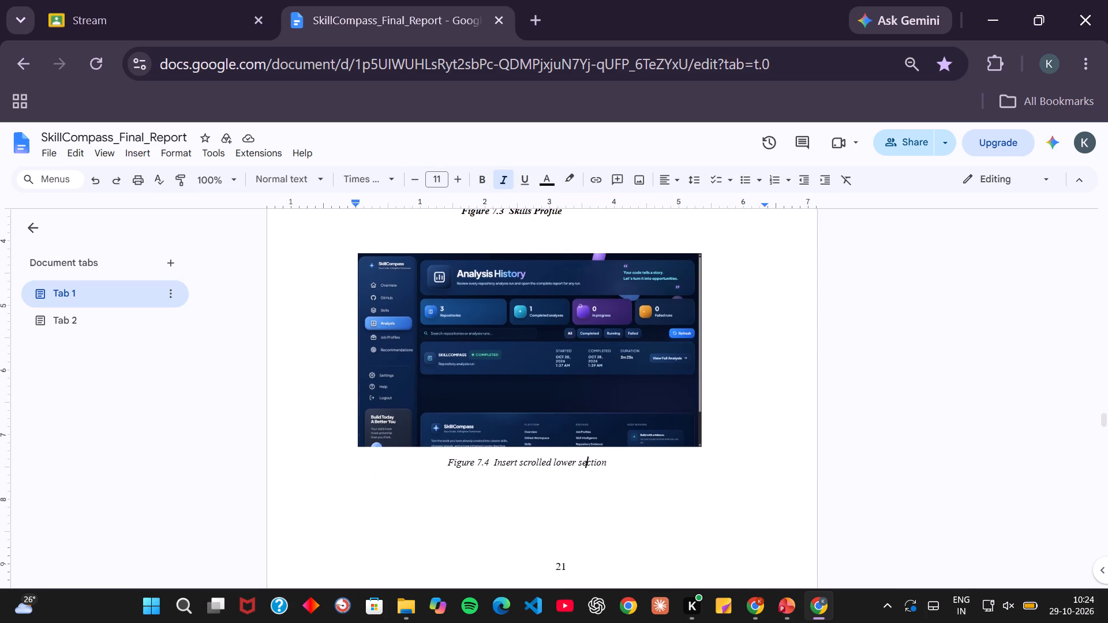
pyautogui.click(591, 500)
pyautogui.press('Right')
pyautogui.press('Right')
pyautogui.press('Right')
pyautogui.press('Right')
pyautogui.press('Right')
pyautogui.press('BackSpace')
pyautogui.press('BackSpace')
pyautogui.press('BackSpace')
pyautogui.press('BackSpace')
pyautogui.press('BackSpace')
pyautogui.press('BackSpace')
pyautogui.press('BackSpace')
pyautogui.press('BackSpace')
pyautogui.press('BackSpace')
pyautogui.press('BackSpace')
pyautogui.press('BackSpace')
pyautogui.press('BackSpace')
pyautogui.press('BackSpace')
pyautogui.press('BackSpace')
pyautogui.press('BackSpace')
pyautogui.press('BackSpace')
pyautogui.press('BackSpace')
pyautogui.press('BackSpace')
pyautogui.press('BackSpace')
pyautogui.press('BackSpace')
pyautogui.press('BackSpace')
pyautogui.press('BackSpace')
pyautogui.press('BackSpace')
pyautogui.press('BackSpace')
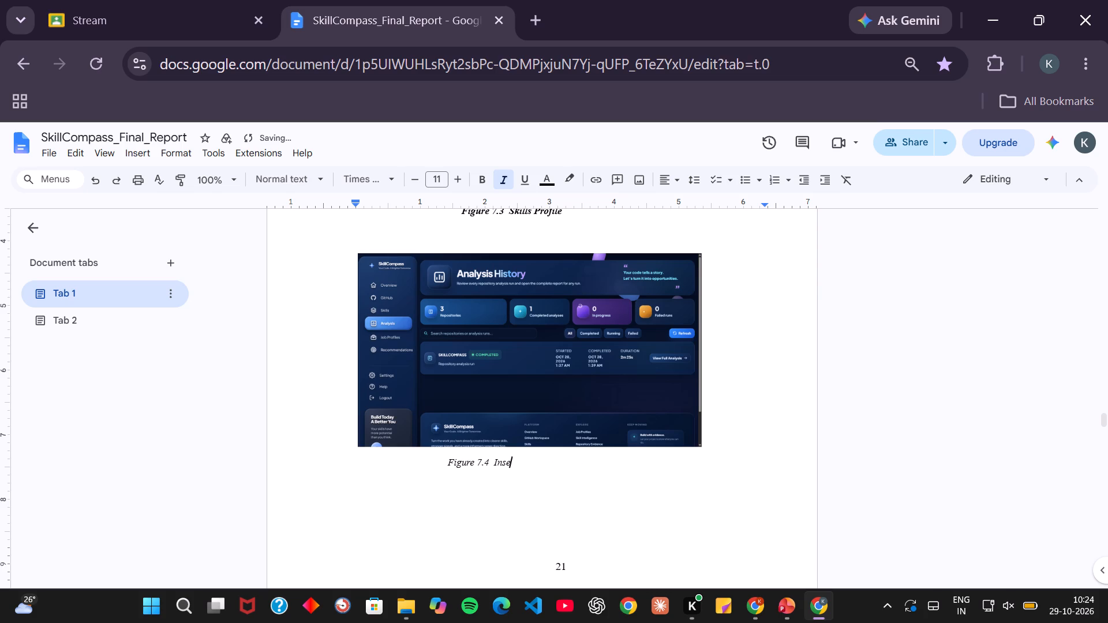
pyautogui.press('BackSpace')
pyautogui.press('BackSpace')
pyautogui.press('BackSpace')
pyautogui.press('BackSpace')
pyautogui.press('n')
pyautogui.write('aly')
pyautogui.press('d')
pyautogui.press('BackSpace')
pyautogui.press('BackSpace')
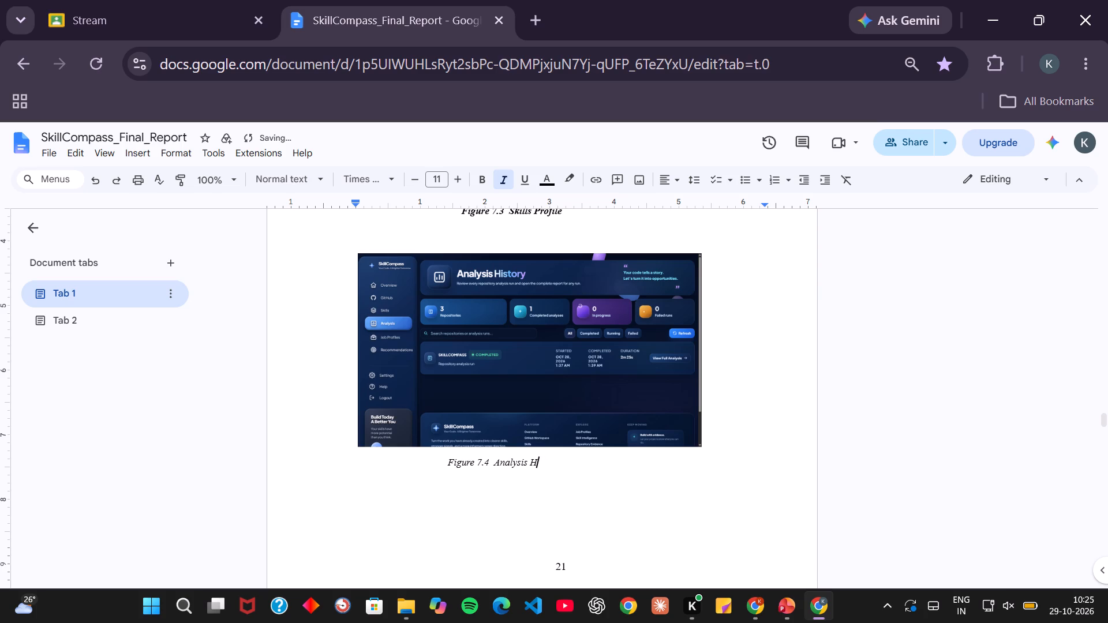
pyautogui.write('istory')
# Change the caption under the Technical analysis screenshot, just before Chapter 8, to read "Figure 7.4 Detailed Analysis".
pyautogui.scroll(-2, 587, 500)
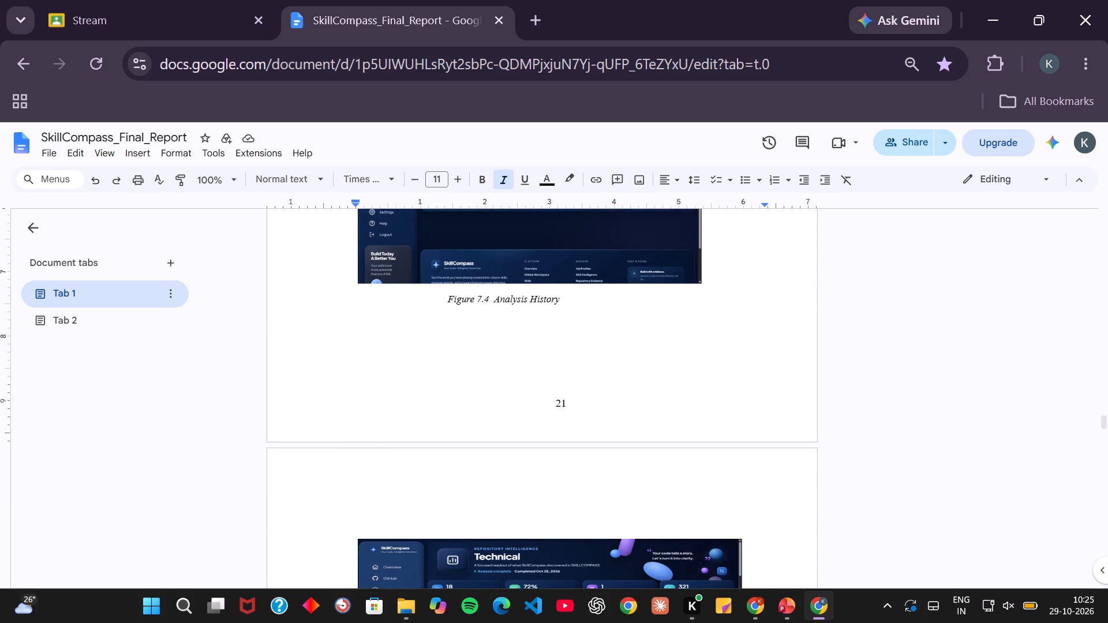
pyautogui.scroll(-3, 587, 500)
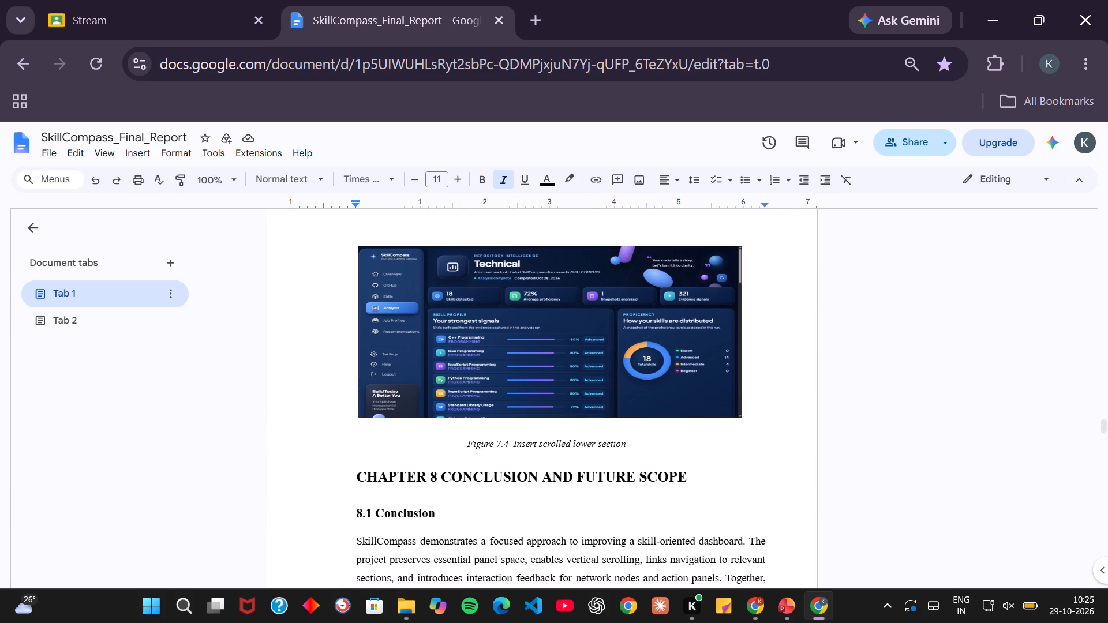
pyautogui.click(723, 530)
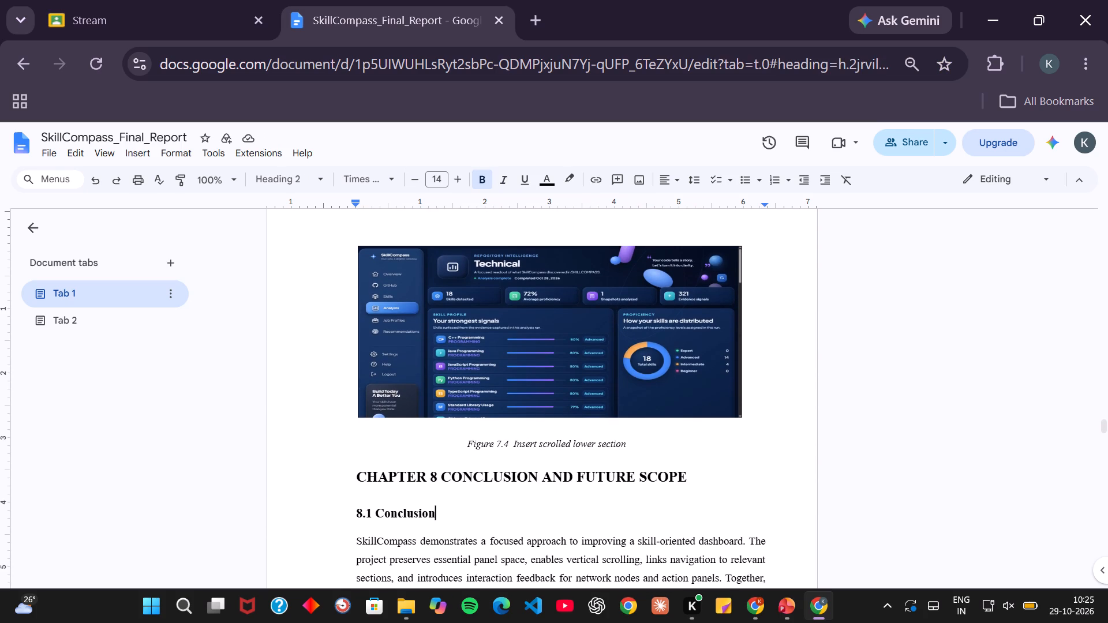
pyautogui.press('Up')
pyautogui.press('Up')
pyautogui.press('Right')
pyautogui.press('Right')
pyautogui.press('Right')
pyautogui.press('Right')
pyautogui.press('Right')
pyautogui.press('Right')
pyautogui.press('Right')
pyautogui.press('Right')
pyautogui.press('Right')
pyautogui.press('Right')
pyautogui.press('Right')
pyautogui.press('Right')
pyautogui.press('Right')
pyautogui.press('Right')
pyautogui.press('Right')
pyautogui.press('Right')
pyautogui.press('Right')
pyautogui.press('Right')
pyautogui.press('Right')
pyautogui.press('Right')
pyautogui.press('Right')
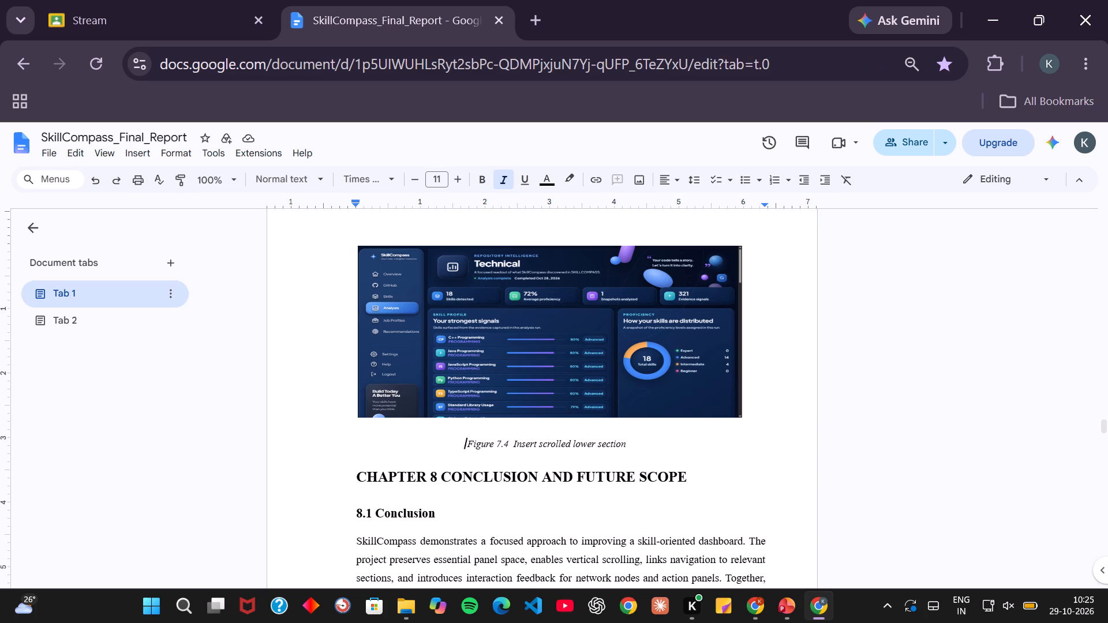
pyautogui.press('Right')
pyautogui.press('BackSpace')
pyautogui.press('BackSpace')
pyautogui.press('BackSpace')
pyautogui.press('BackSpace')
pyautogui.press('BackSpace')
pyautogui.press('BackSpace')
pyautogui.press('BackSpace')
pyautogui.press('BackSpace')
pyautogui.press('BackSpace')
pyautogui.press('BackSpace')
pyautogui.press('BackSpace')
pyautogui.press('BackSpace')
pyautogui.press('BackSpace')
pyautogui.press('BackSpace')
pyautogui.press('BackSpace')
pyautogui.press('BackSpace')
pyautogui.press('BackSpace')
pyautogui.press('BackSpace')
pyautogui.press('BackSpace')
pyautogui.press('BackSpace')
pyautogui.press('BackSpace')
pyautogui.press('BackSpace')
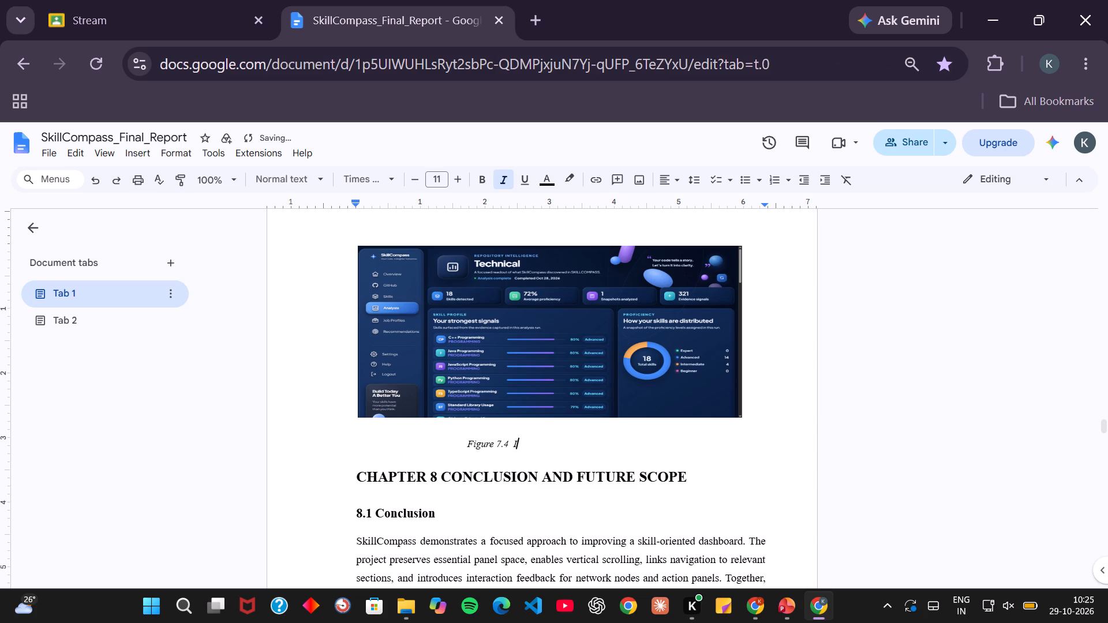
pyautogui.press('BackSpace')
pyautogui.press('y')
pyautogui.write('lsis')
pyautogui.press('BackSpace')
pyautogui.press('BackSpace')
pyautogui.press('BackSpace')
pyautogui.press('BackSpace')
pyautogui.press('BackSpace')
pyautogui.press('BackSpace')
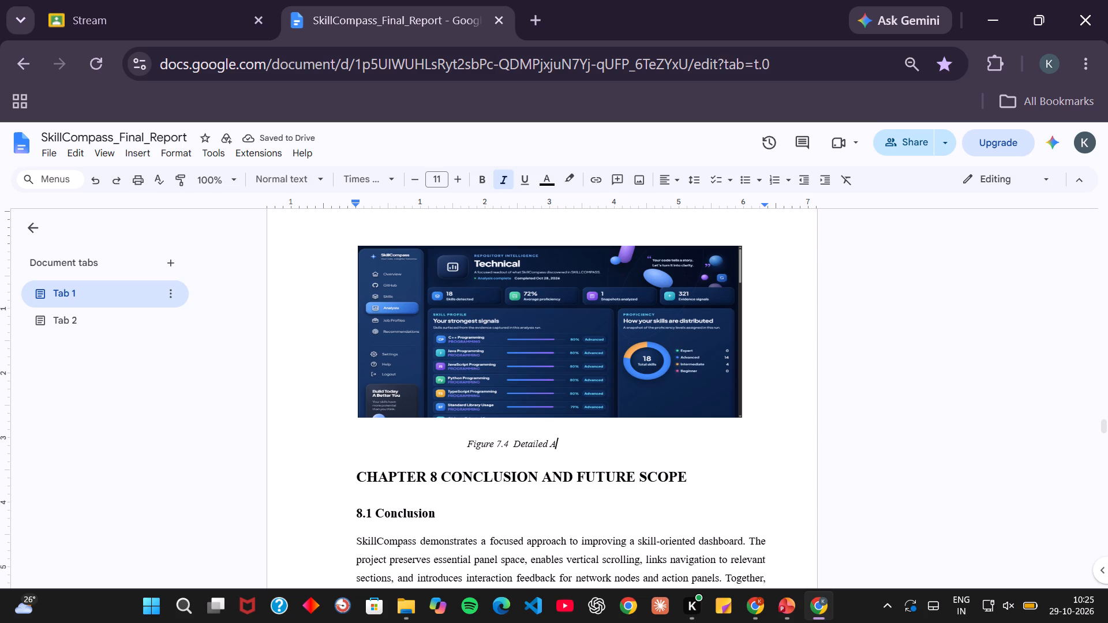
pyautogui.write('na')
pyautogui.write('lysis')
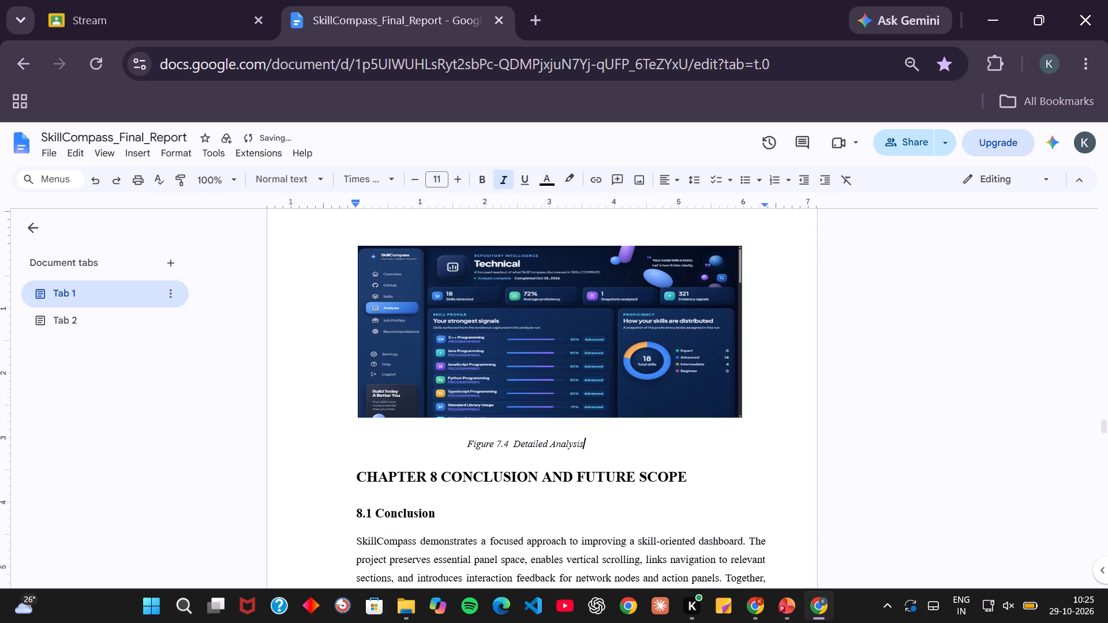
# Make the "Detailed Analysis" figure caption under the Technical screenshot bold.
pyautogui.scroll(2, 748, 512)
pyautogui.scroll(-1, 748, 512)
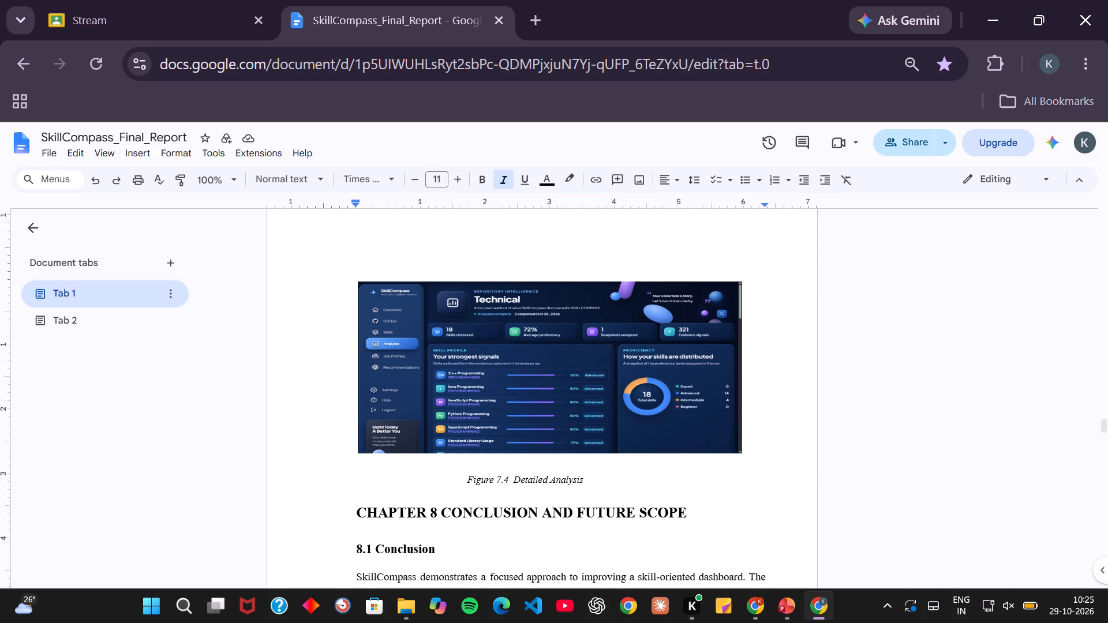
pyautogui.moveTo(465, 477); pyautogui.dragTo(592, 483)
pyautogui.click(489, 183)
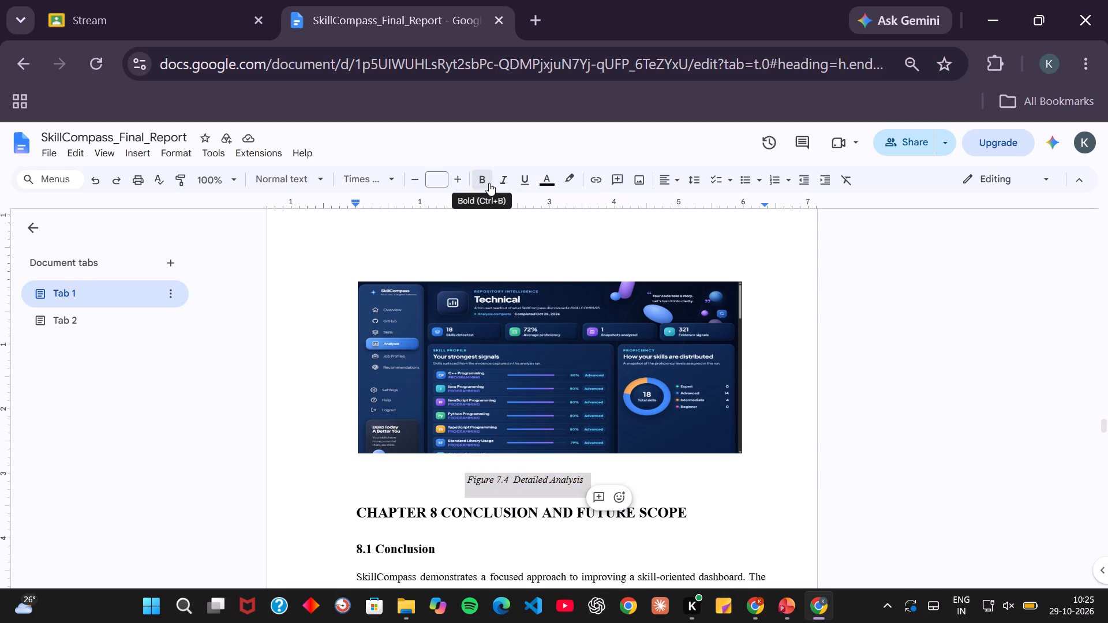
# Make the Figure 7.4 "Analysis History" caption on page 21 bold.
pyautogui.scroll(4, 542, 384)
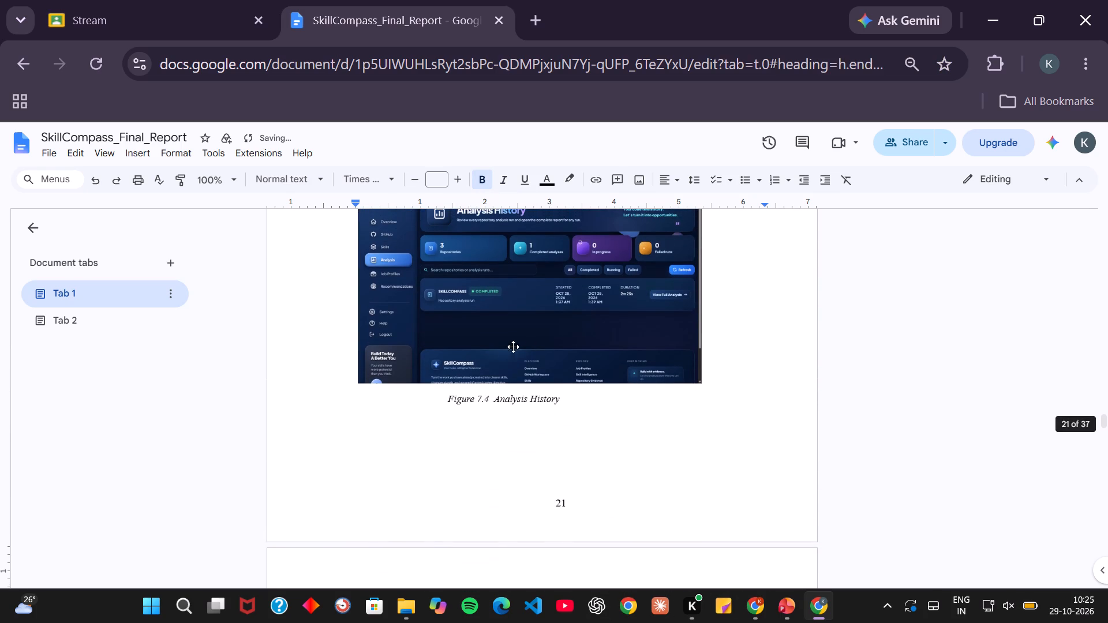
pyautogui.click(452, 400)
pyautogui.moveTo(447, 400); pyautogui.dragTo(565, 402)
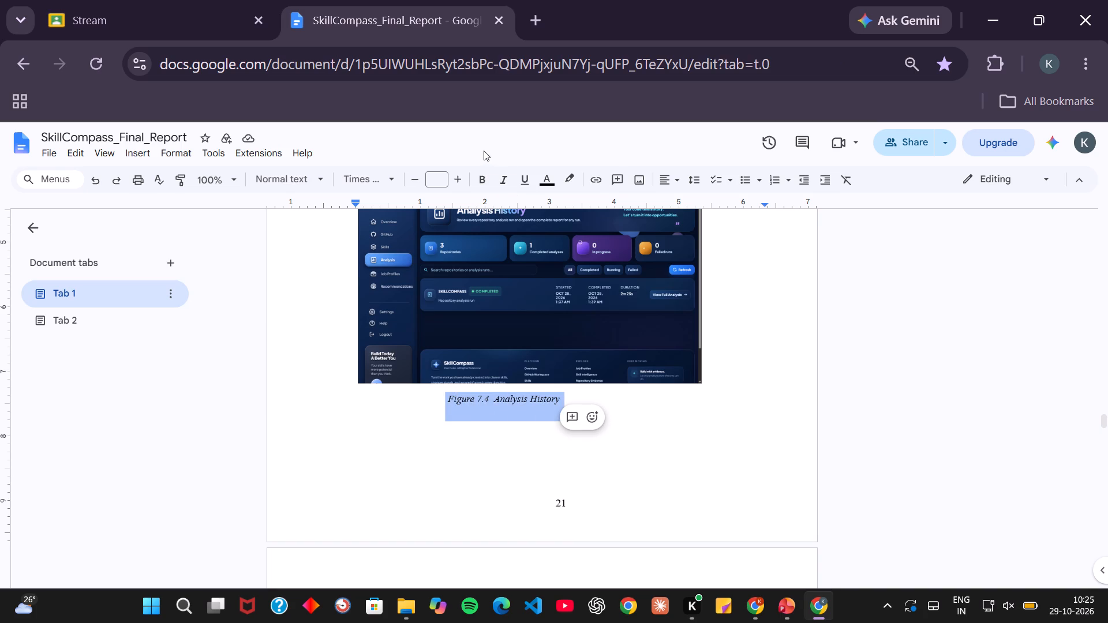
pyautogui.click(484, 178)
# Review the formatted figure captions and the rest of the report, from Chapter 8 through the appendices to the glossary.
pyautogui.scroll(-4, 535, 429)
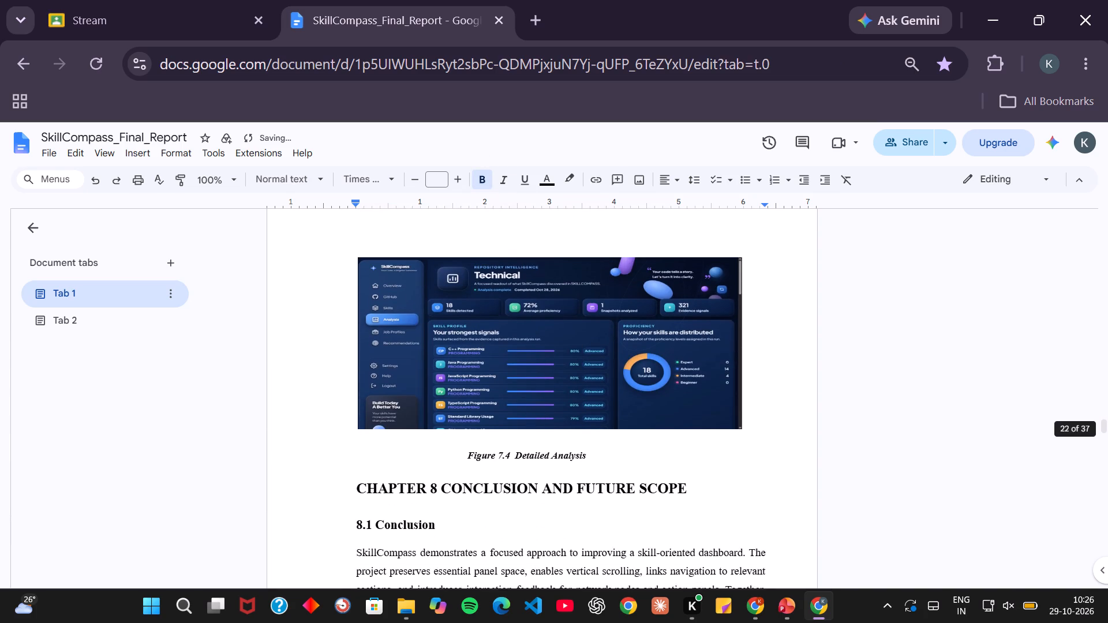
pyautogui.scroll(3, 535, 429)
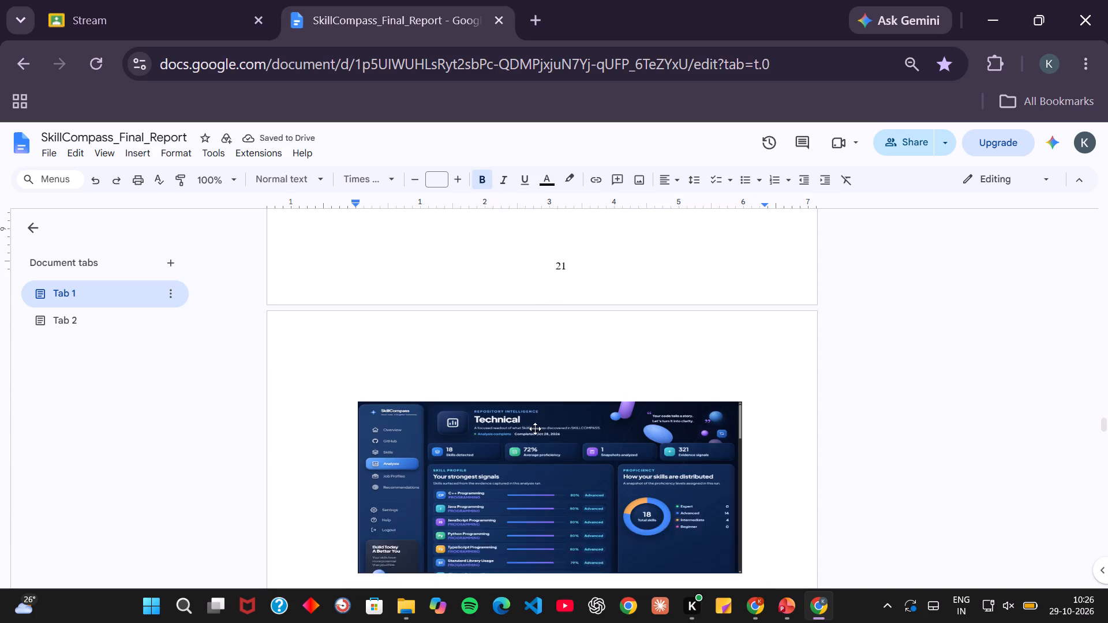
pyautogui.scroll(2, 535, 429)
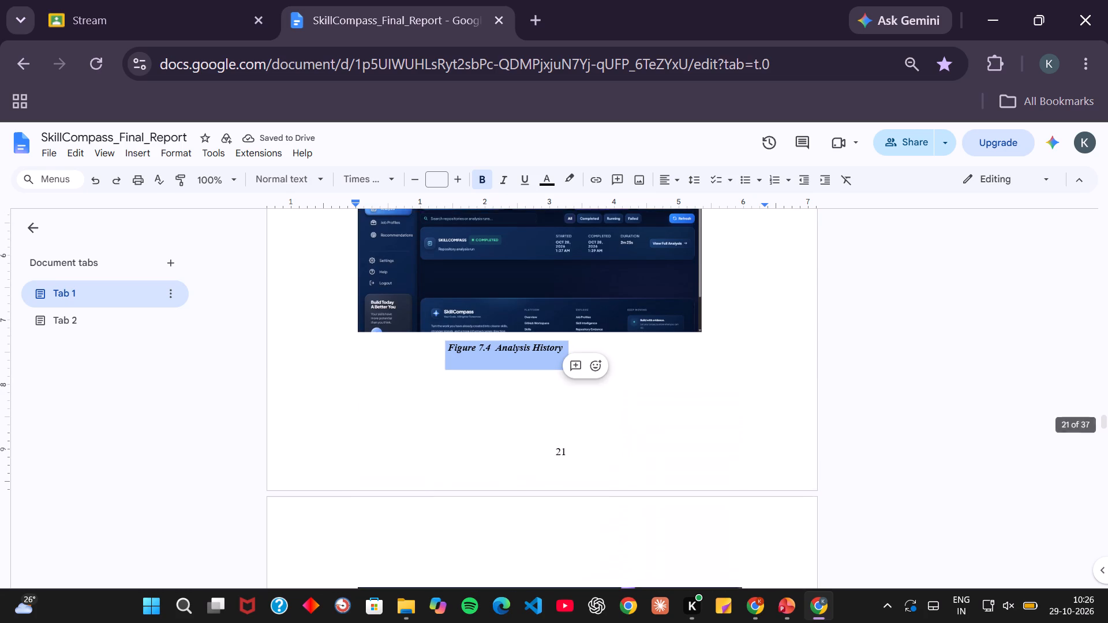
pyautogui.scroll(1, 535, 429)
pyautogui.scroll(-6, 535, 429)
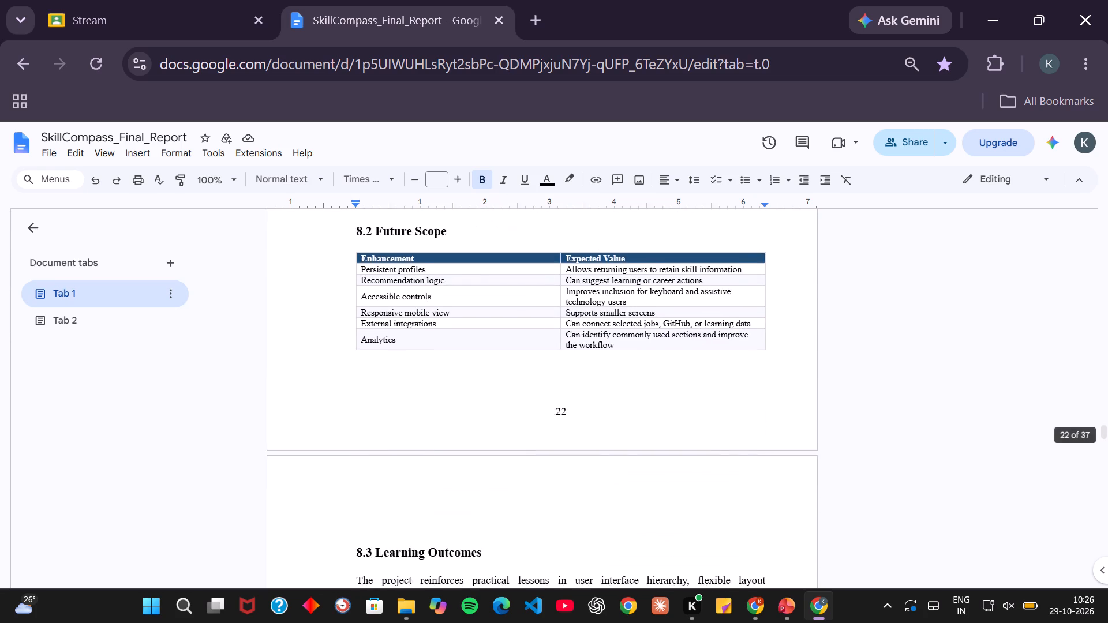
pyautogui.scroll(-8, 535, 429)
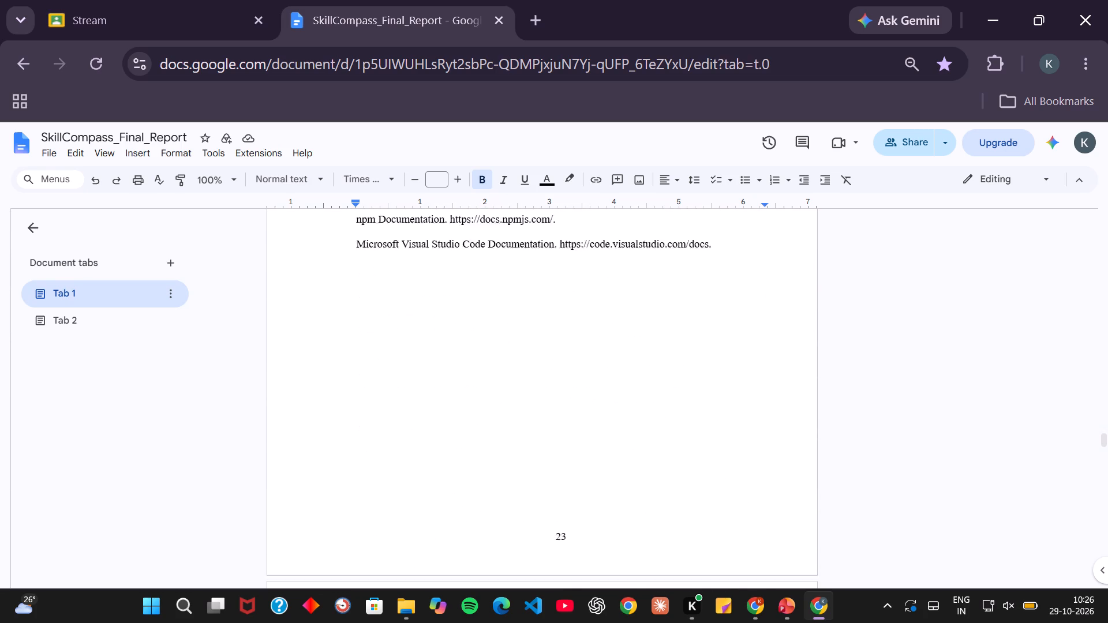
pyautogui.scroll(-8, 535, 429)
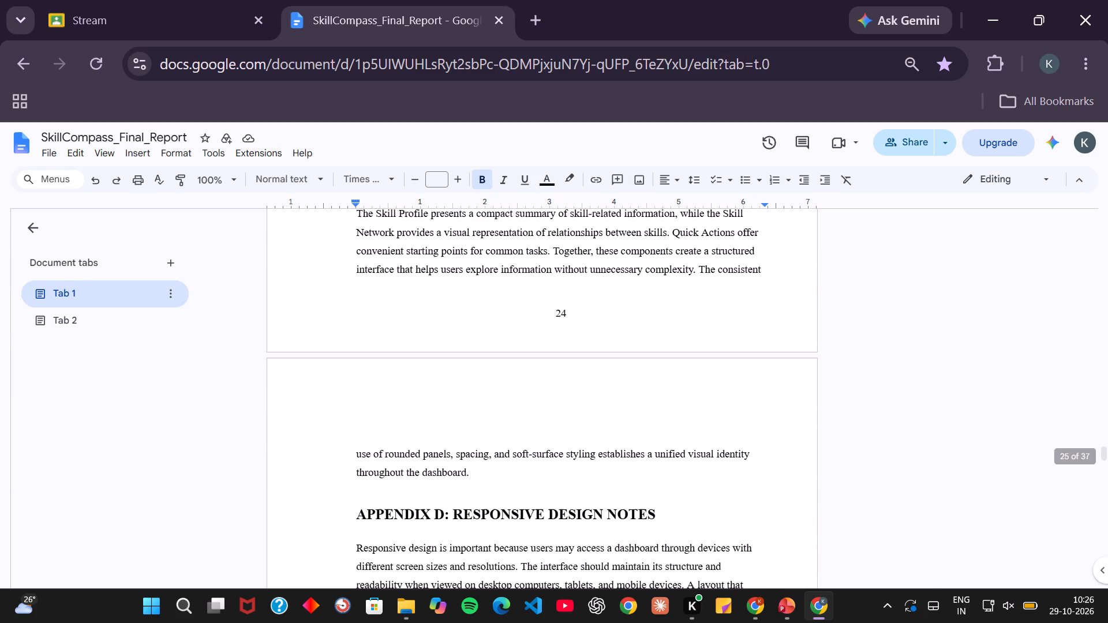
pyautogui.scroll(-8, 535, 429)
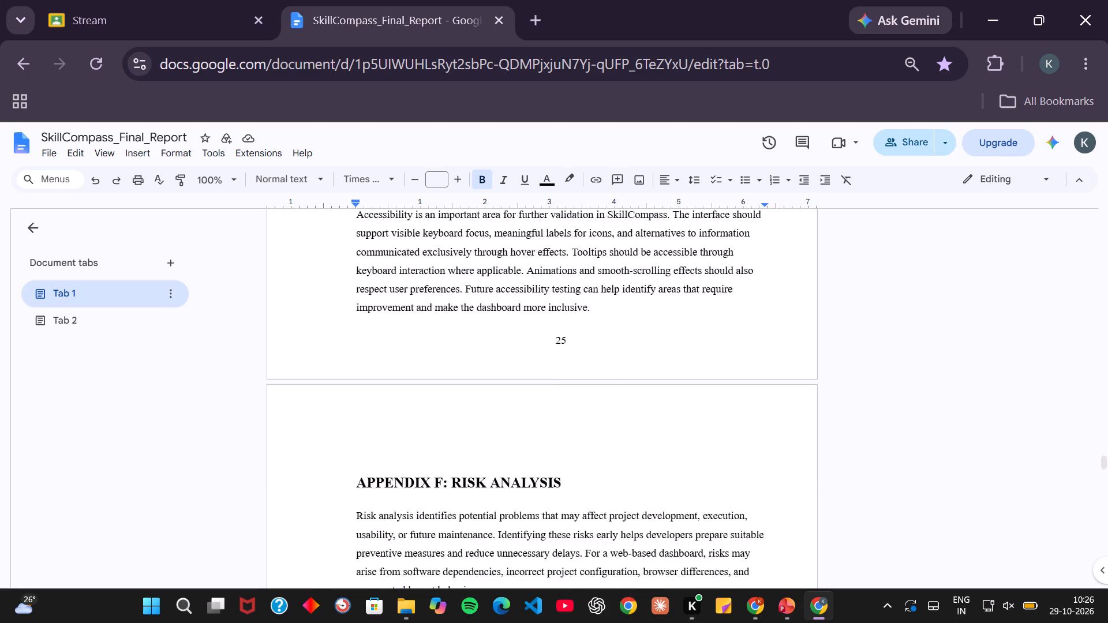
pyautogui.scroll(-8, 535, 429)
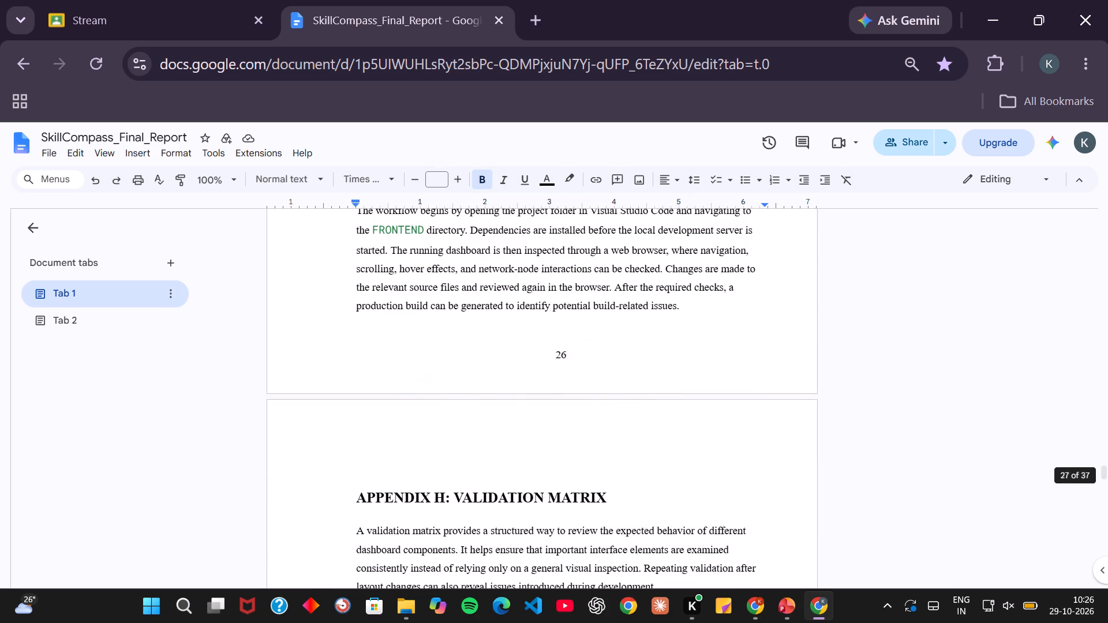
pyautogui.scroll(-8, 535, 429)
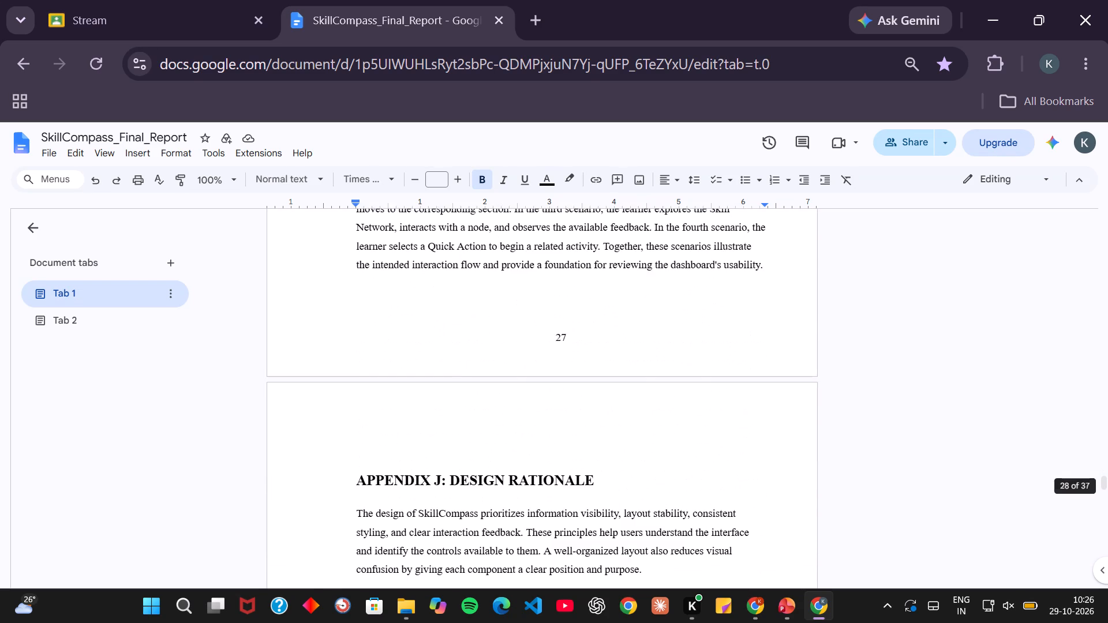
pyautogui.scroll(-8, 535, 429)
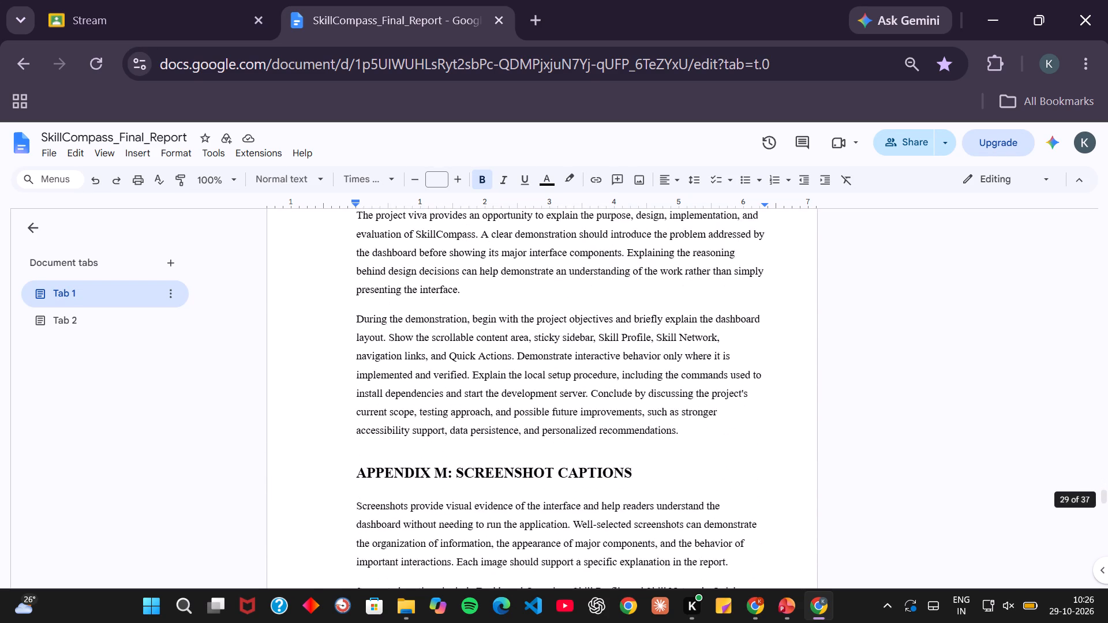
pyautogui.scroll(-8, 535, 429)
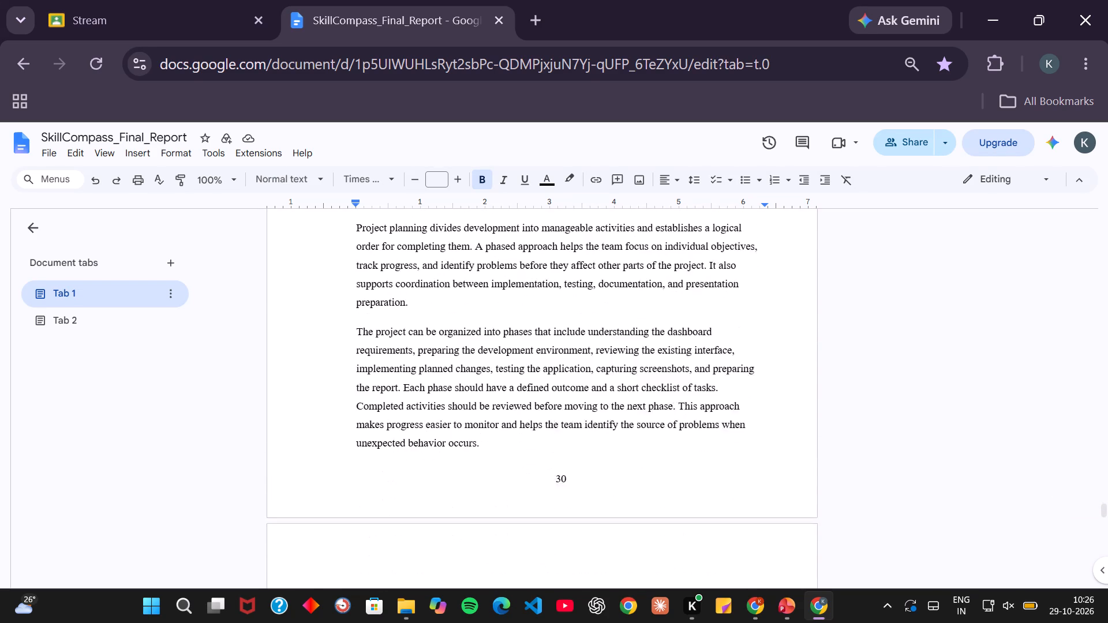
pyautogui.scroll(-8, 535, 429)
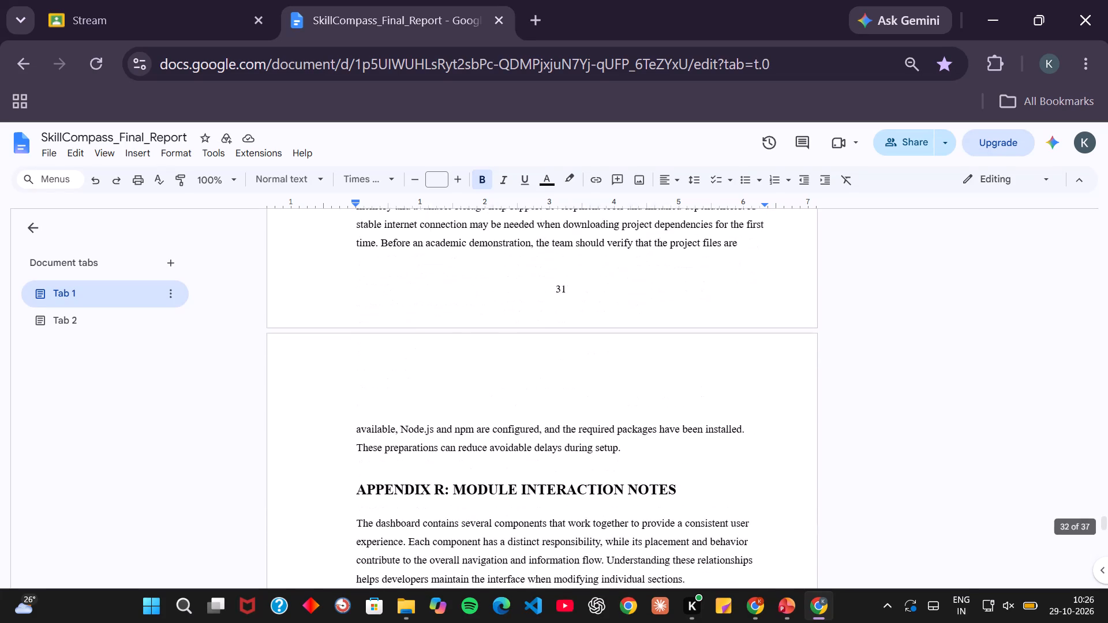
pyautogui.scroll(-7, 535, 429)
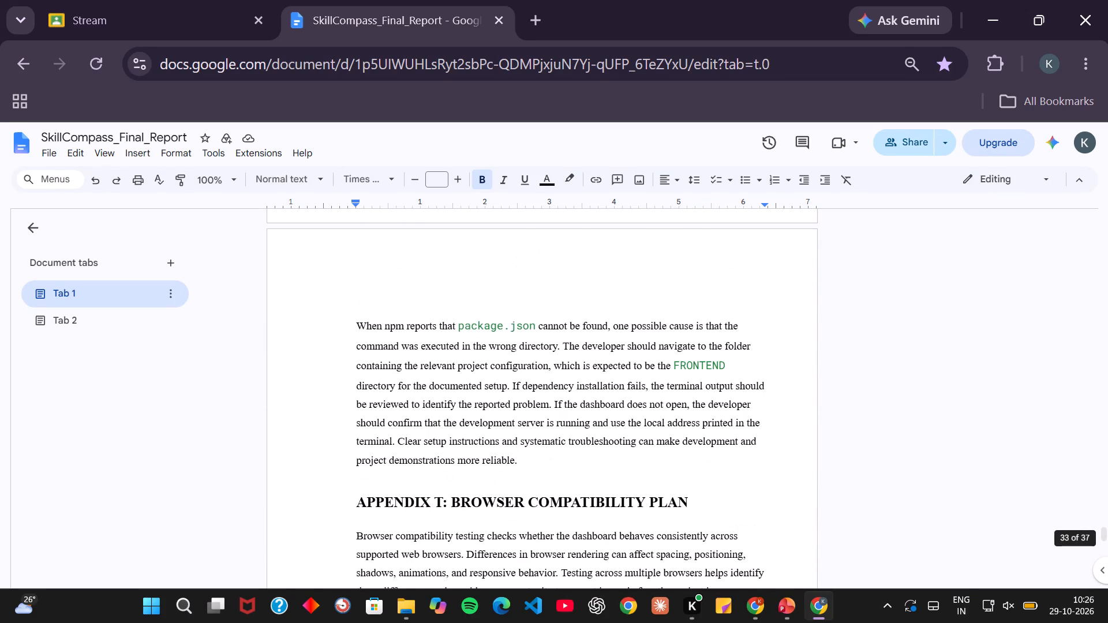
pyautogui.scroll(-8, 535, 429)
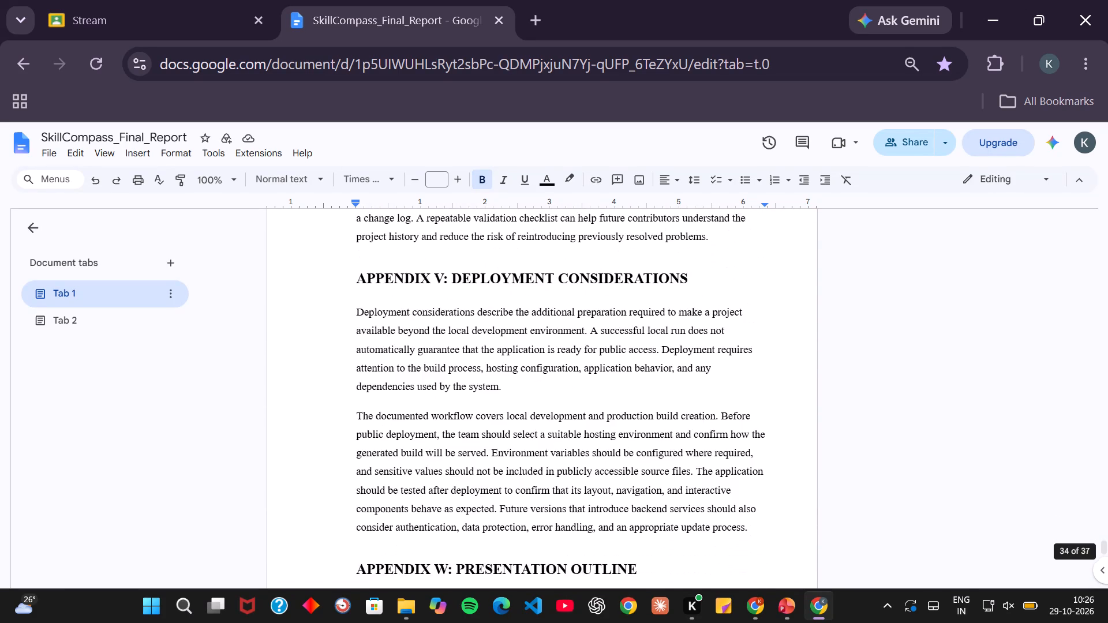
pyautogui.scroll(-9, 535, 429)
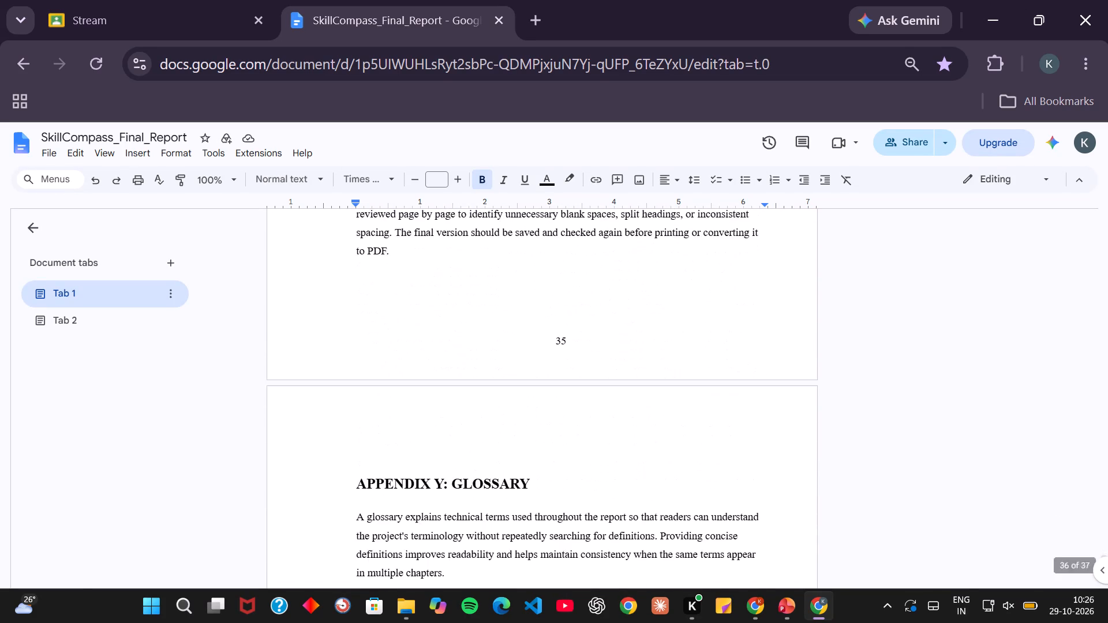
pyautogui.scroll(-4, 535, 429)
pyautogui.scroll(4, 535, 429)
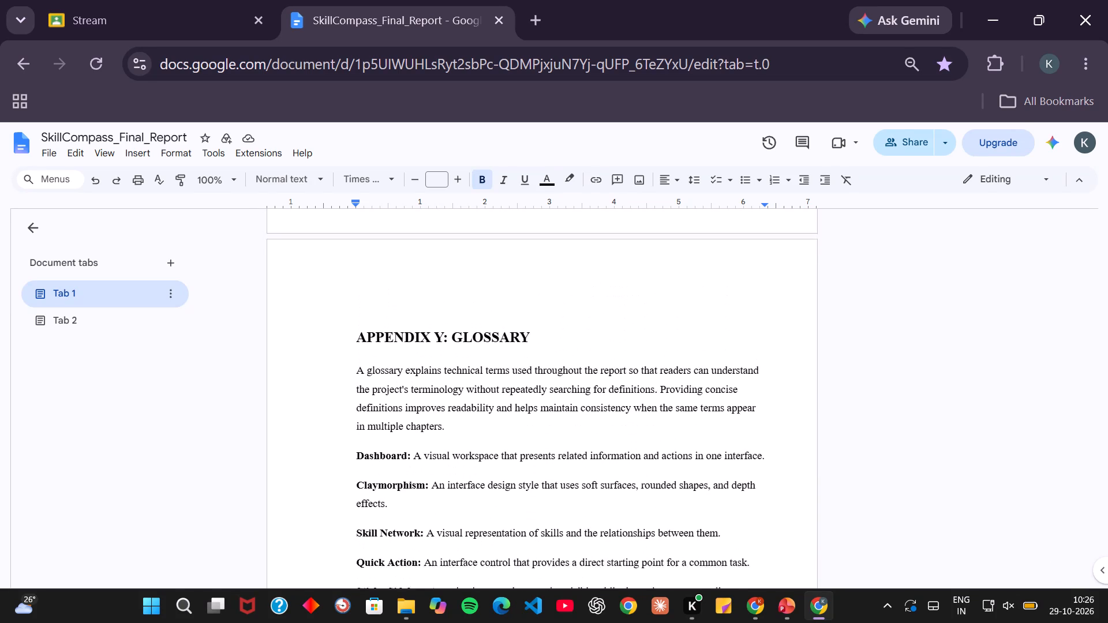
pyautogui.scroll(6, 535, 429)
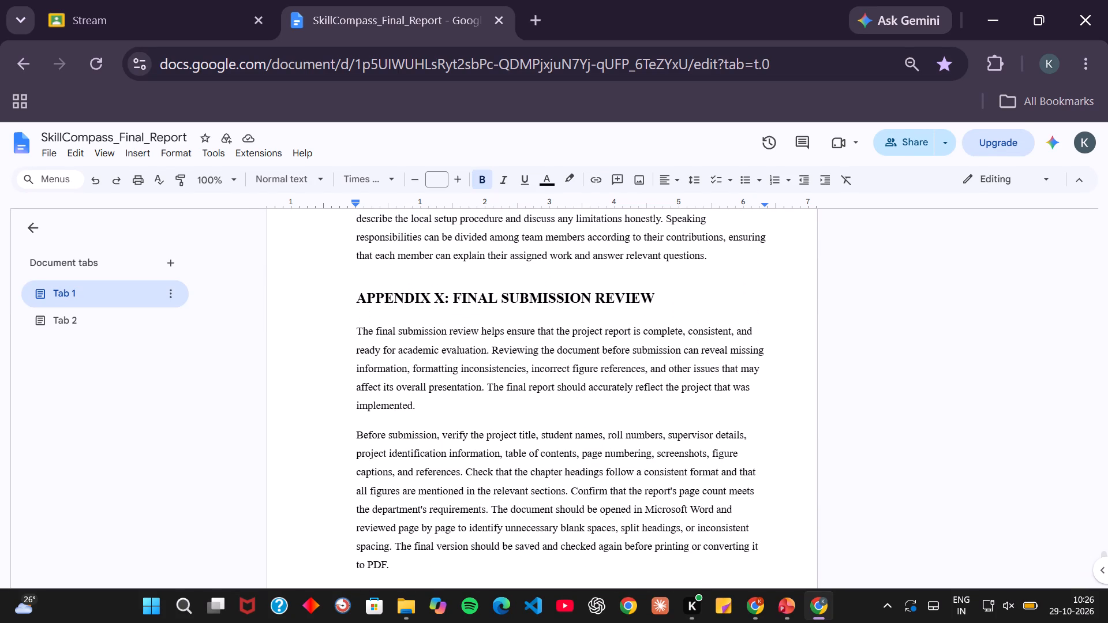
pyautogui.scroll(3, 535, 429)
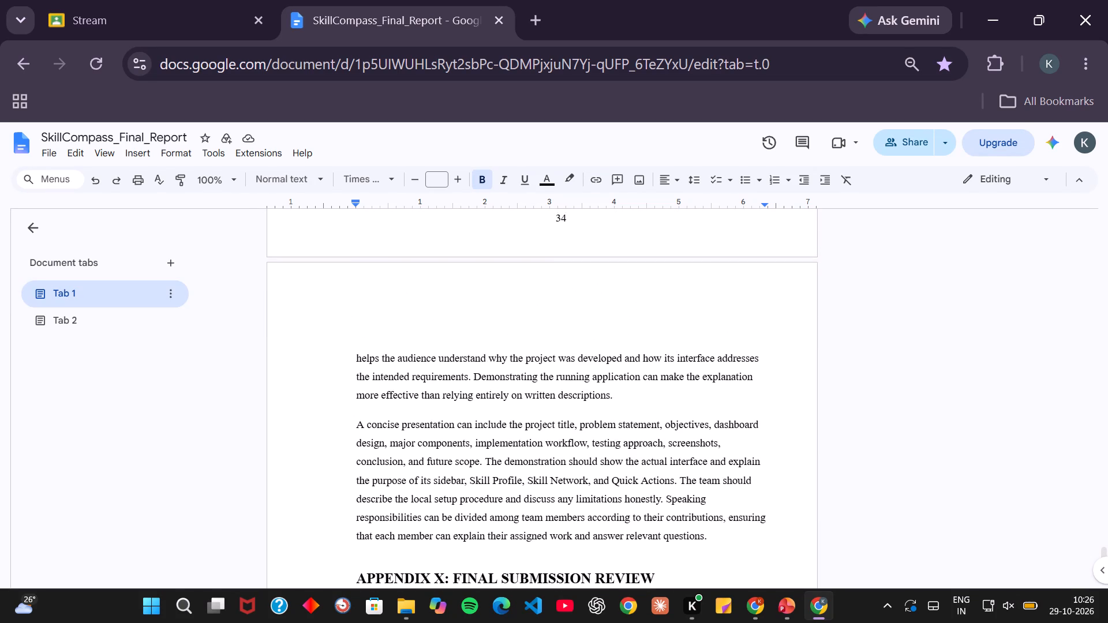
pyautogui.scroll(7, 535, 429)
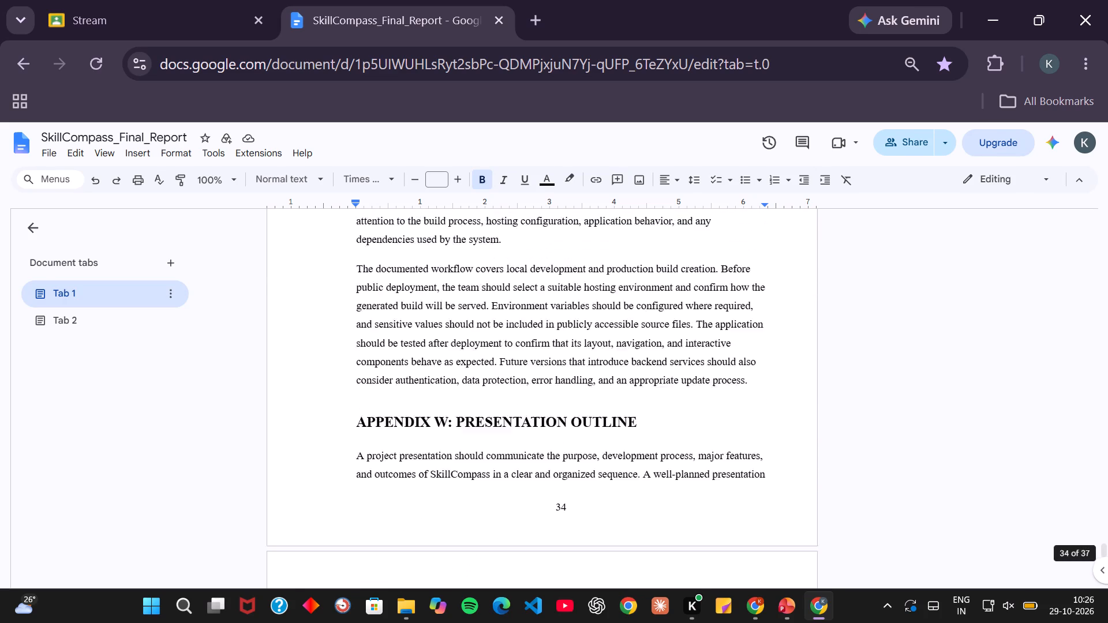
pyautogui.scroll(2, 535, 429)
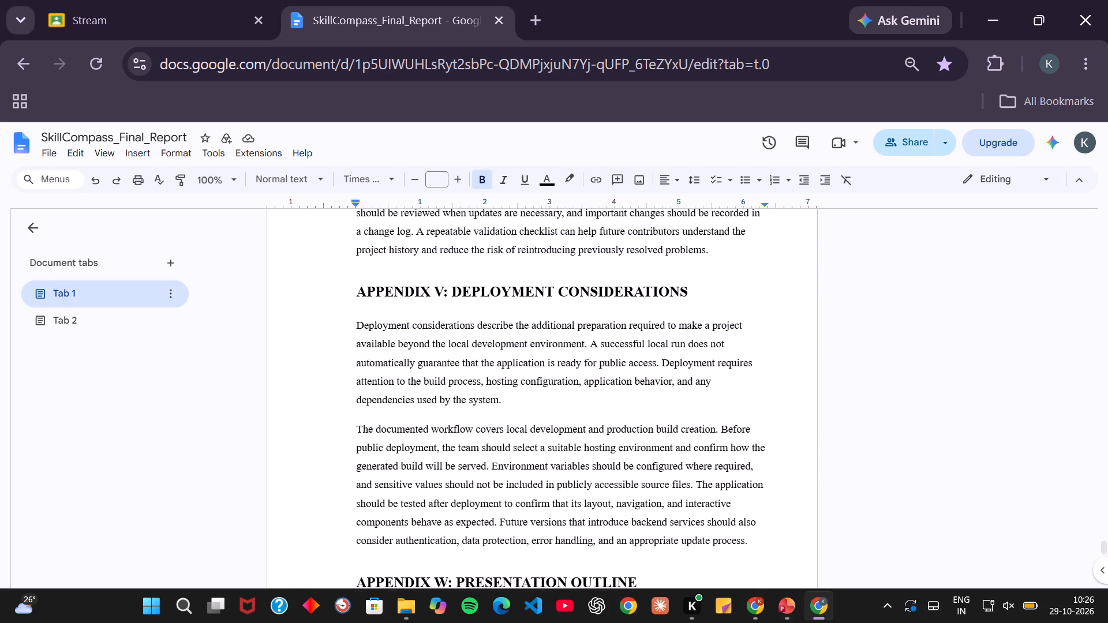
# Move the right indent of the current paragraph inward to about 5.8 inches.
pyautogui.scroll(1, 535, 429)
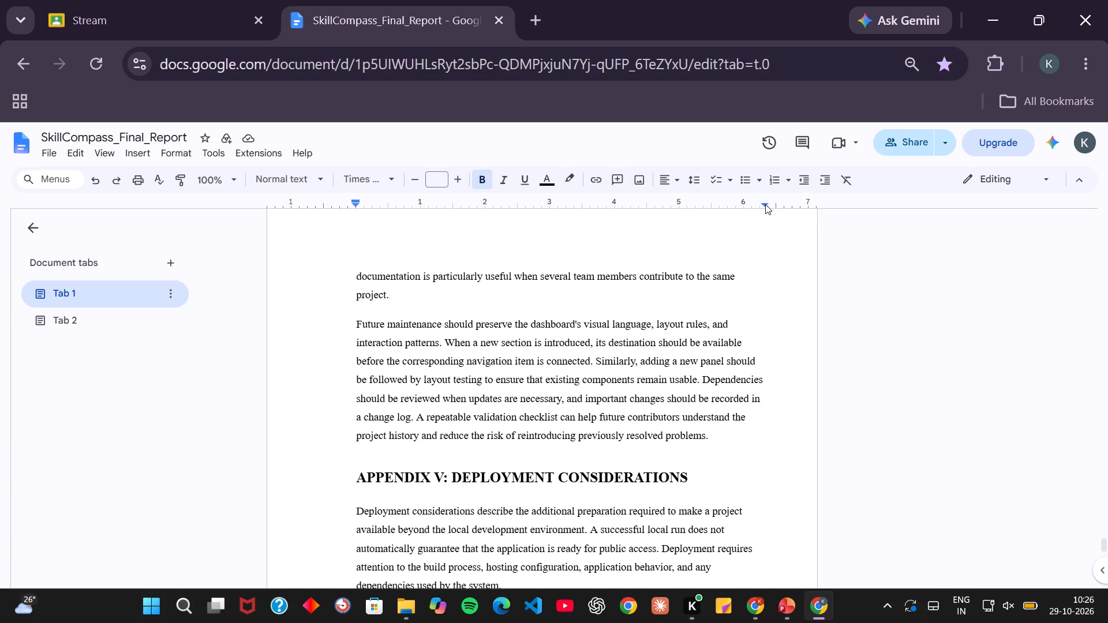
pyautogui.moveTo(766, 205); pyautogui.dragTo(760, 208)
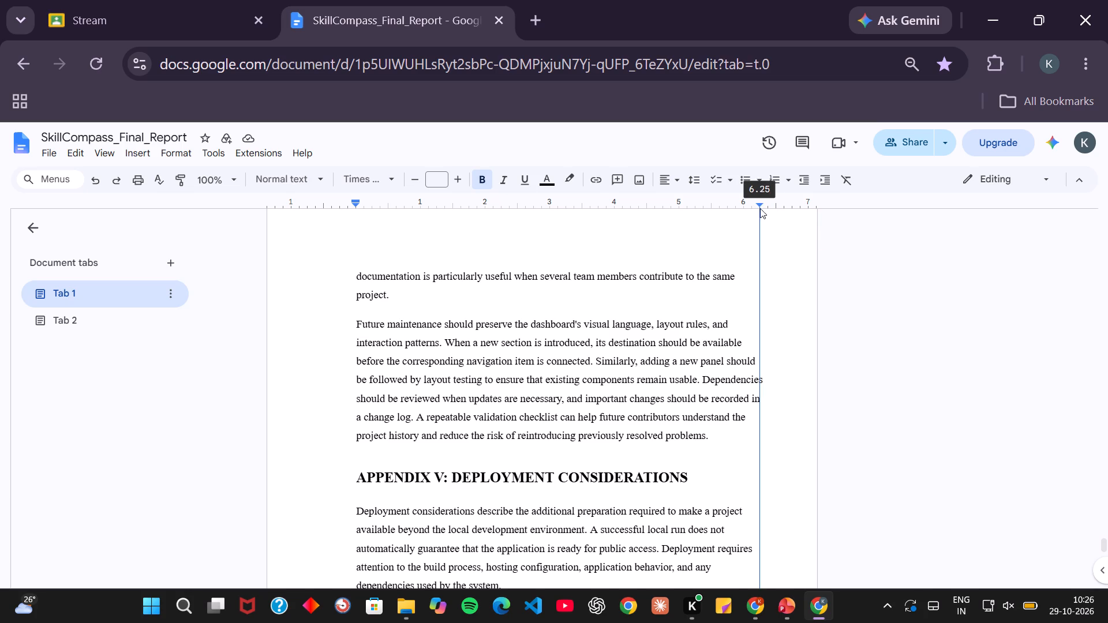
pyautogui.moveTo(760, 208); pyautogui.dragTo(758, 209)
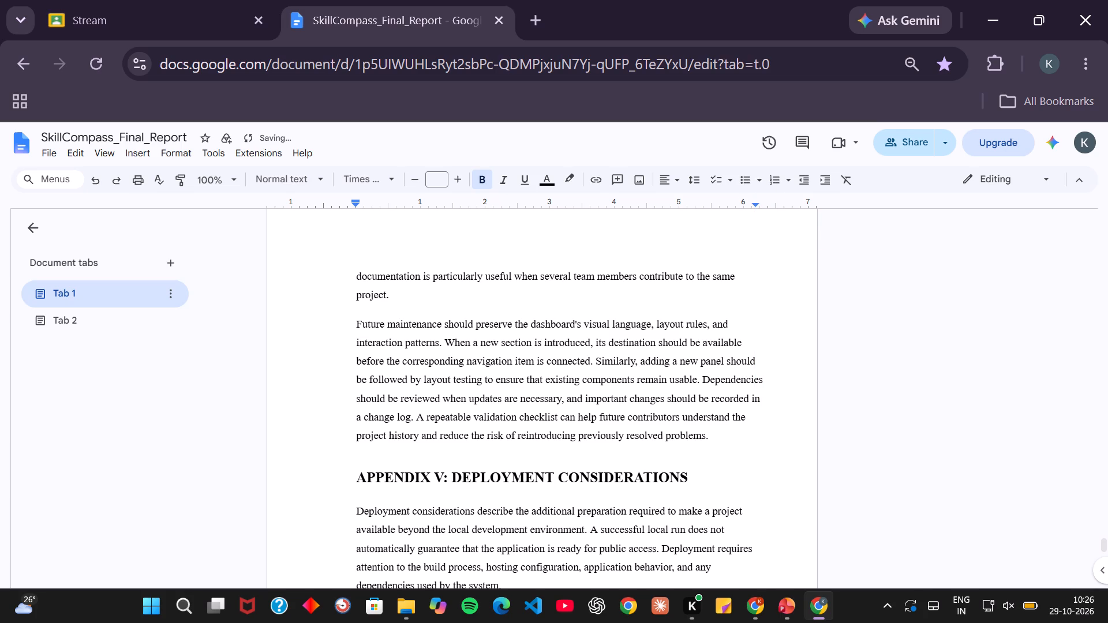
pyautogui.moveTo(756, 204); pyautogui.dragTo(772, 208)
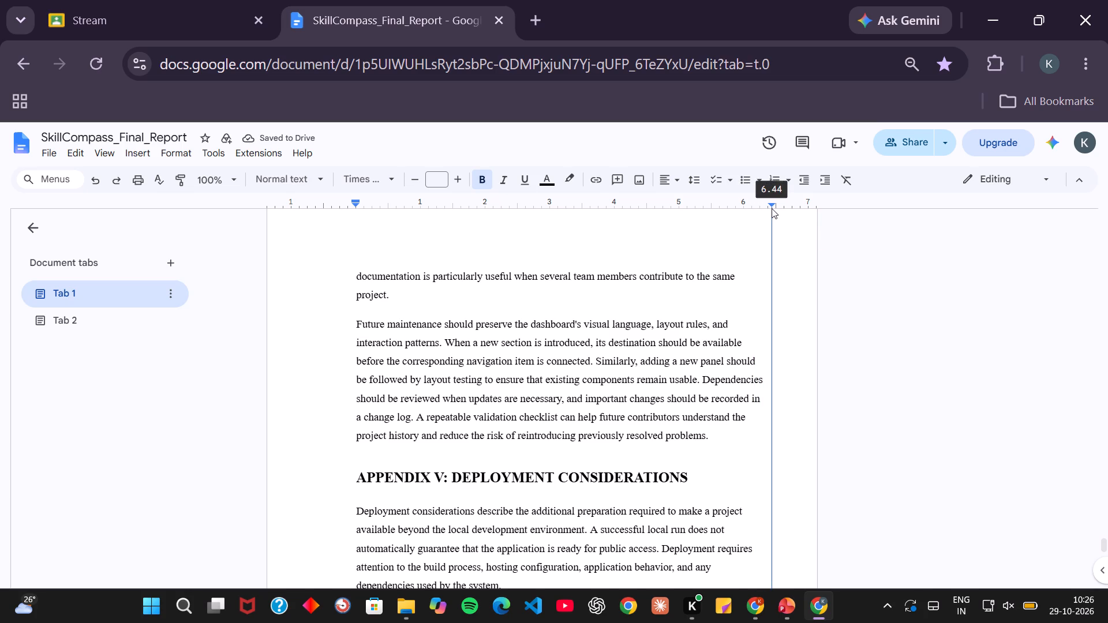
pyautogui.moveTo(772, 208); pyautogui.dragTo(730, 219)
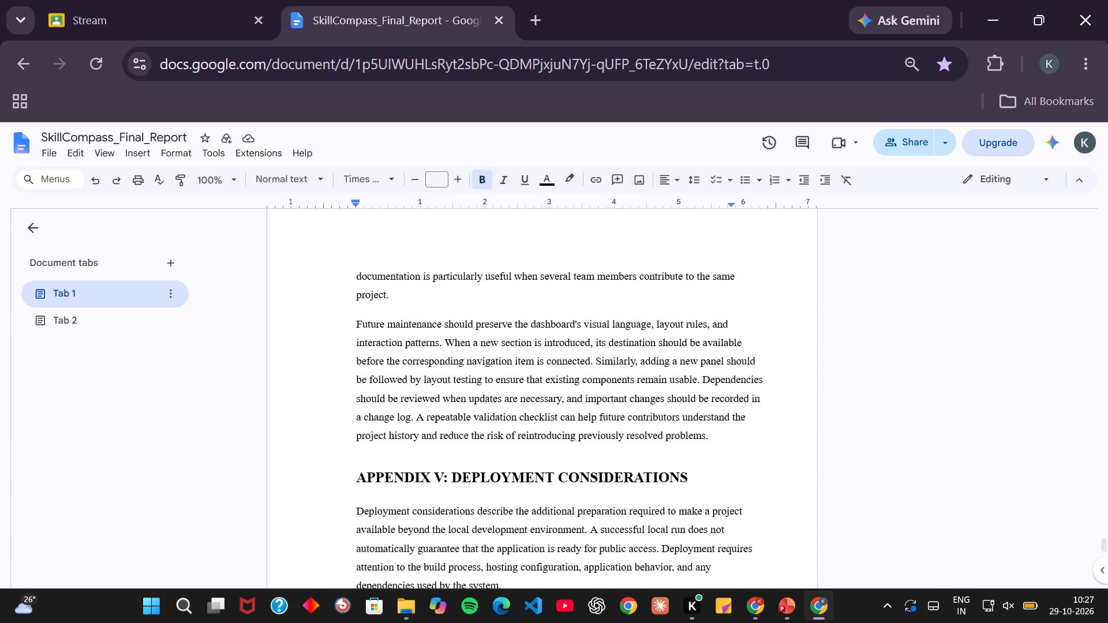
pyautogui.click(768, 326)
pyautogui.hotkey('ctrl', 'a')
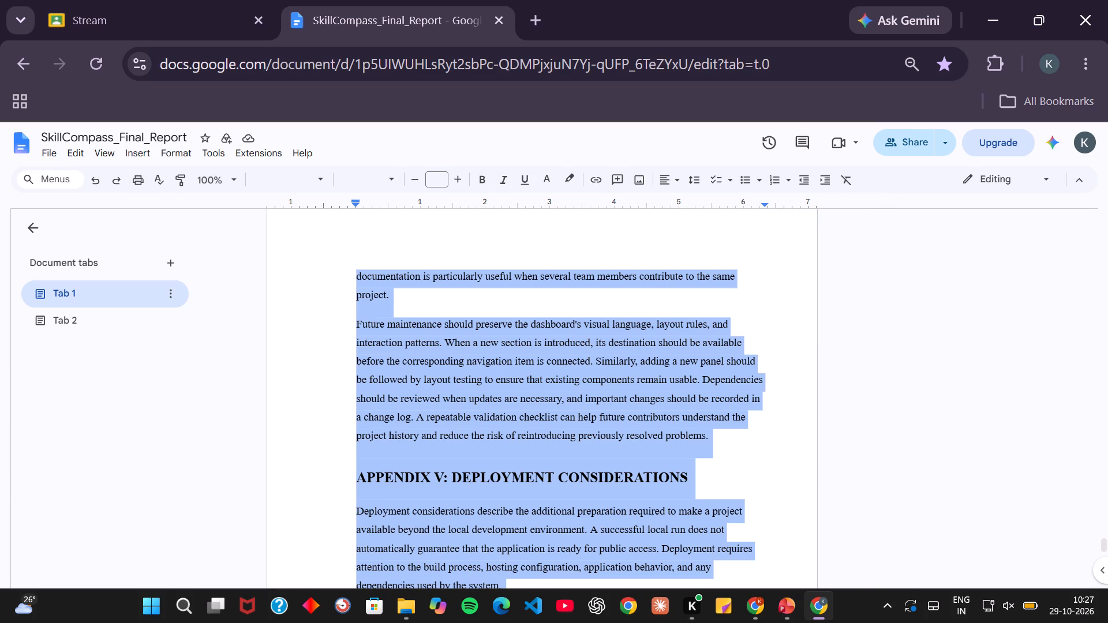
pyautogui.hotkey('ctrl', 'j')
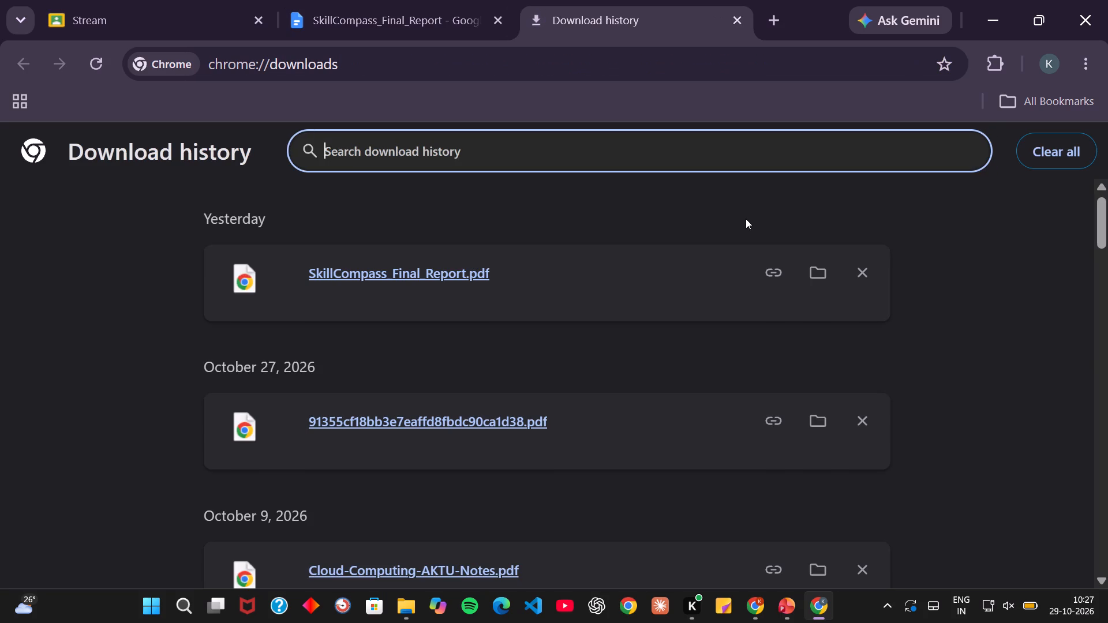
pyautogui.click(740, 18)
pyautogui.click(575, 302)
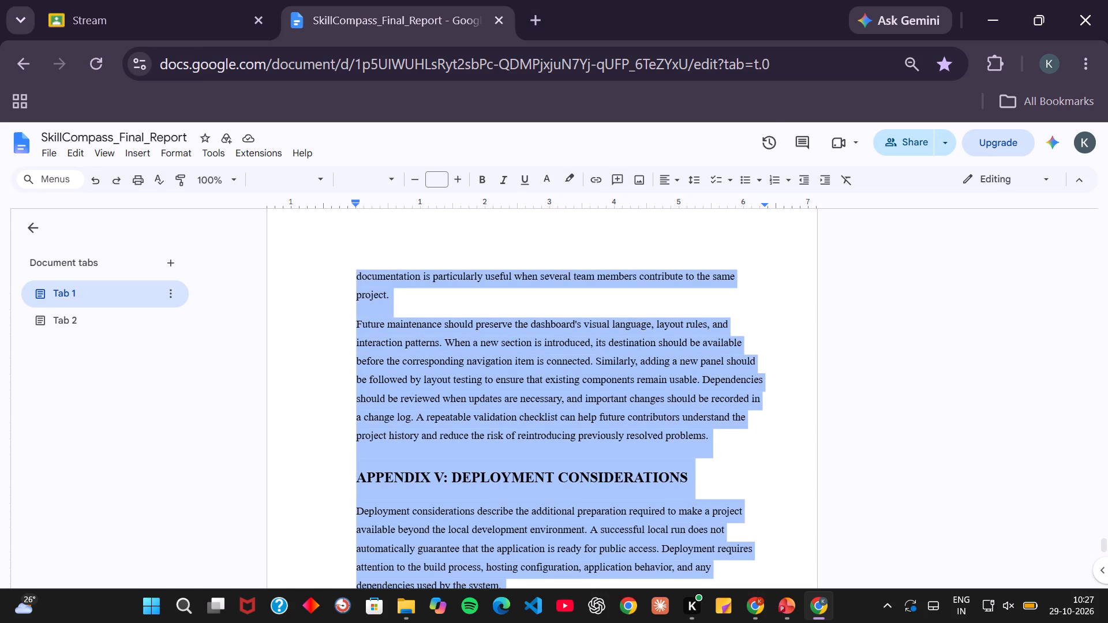
# Select the entire report and justify all of its text.
pyautogui.hotkey('ctrl', 'a')
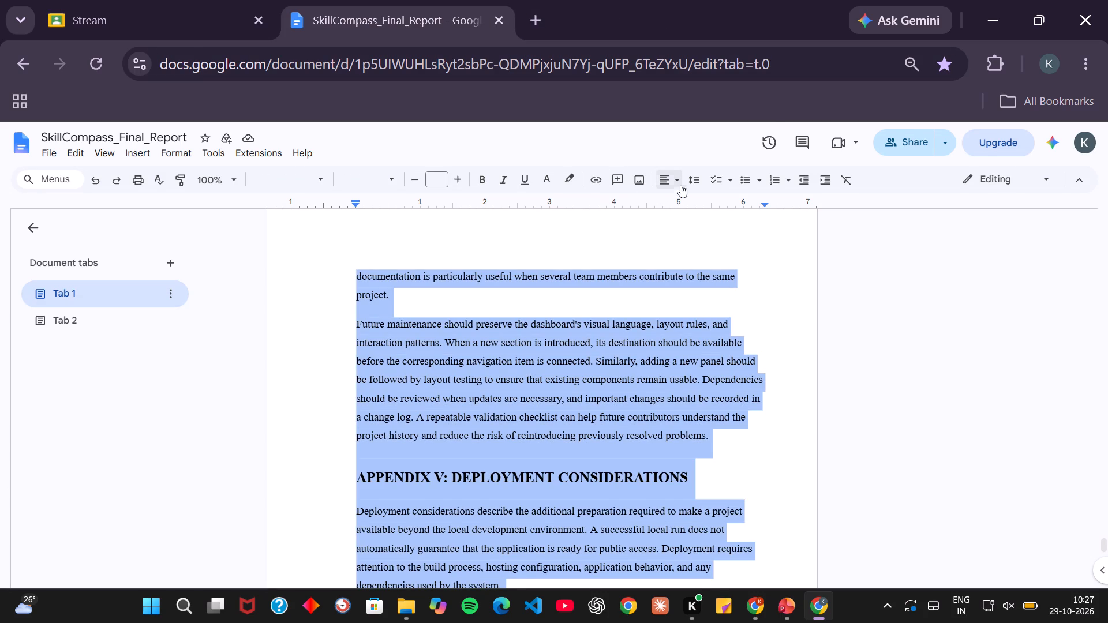
pyautogui.click(677, 180)
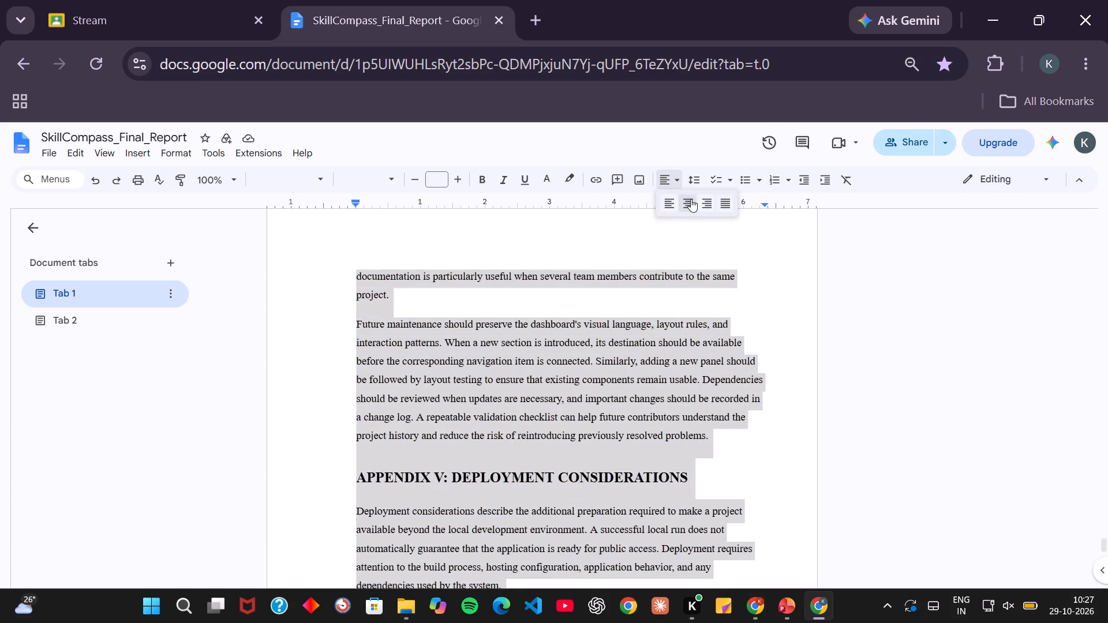
pyautogui.click(728, 203)
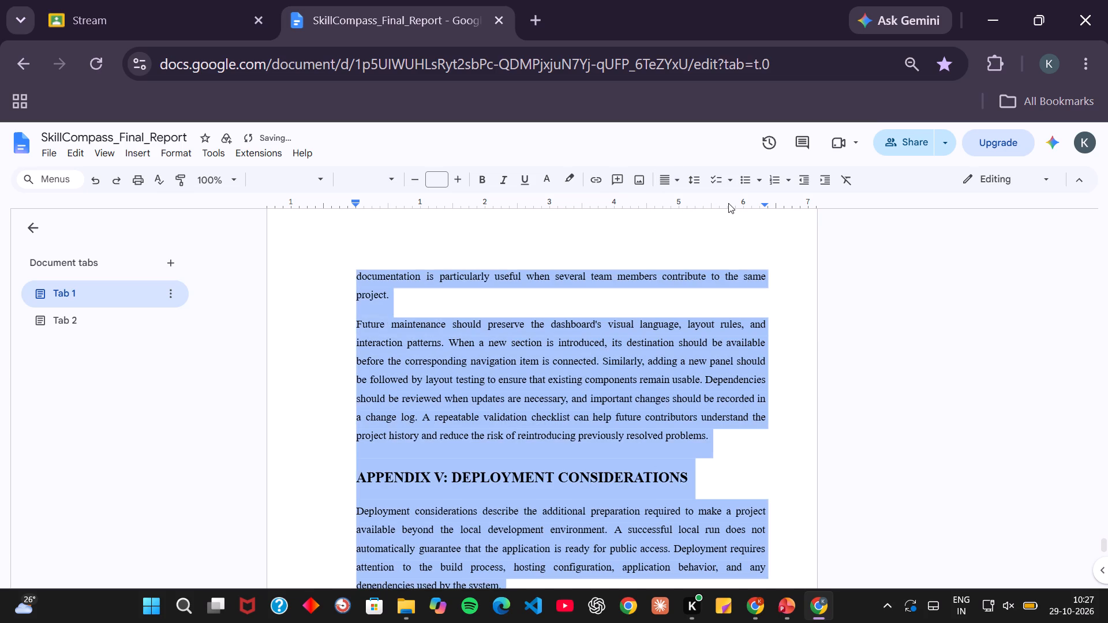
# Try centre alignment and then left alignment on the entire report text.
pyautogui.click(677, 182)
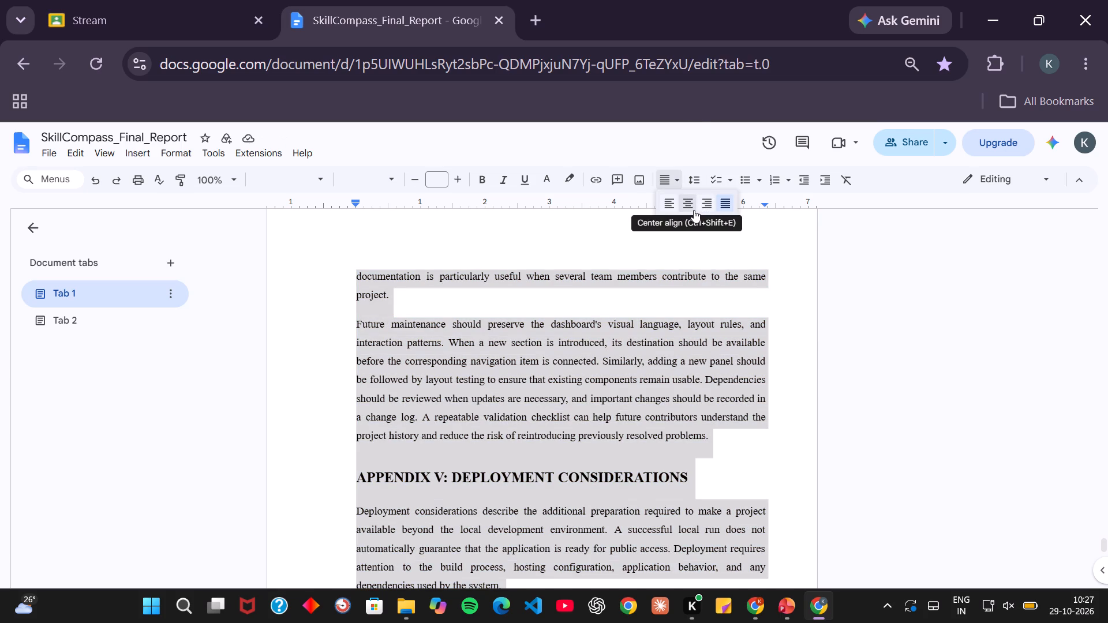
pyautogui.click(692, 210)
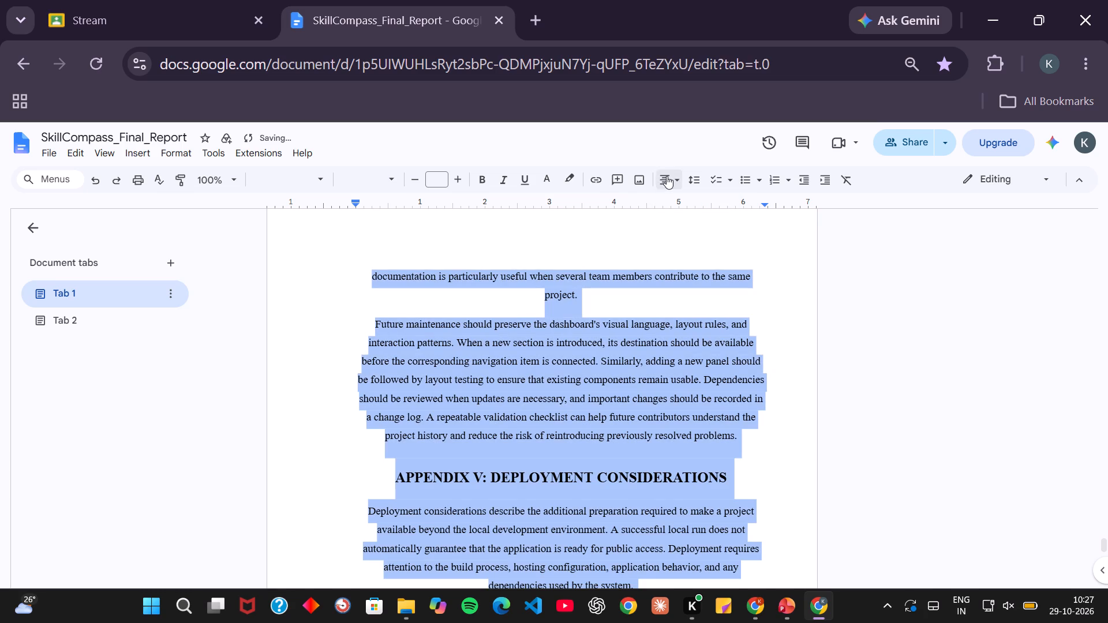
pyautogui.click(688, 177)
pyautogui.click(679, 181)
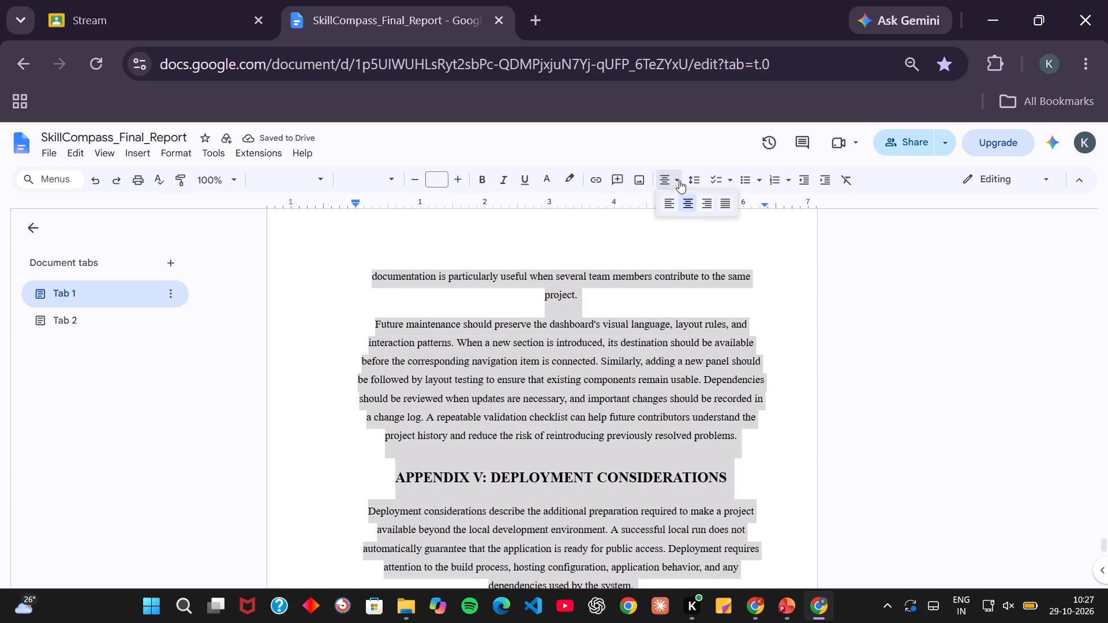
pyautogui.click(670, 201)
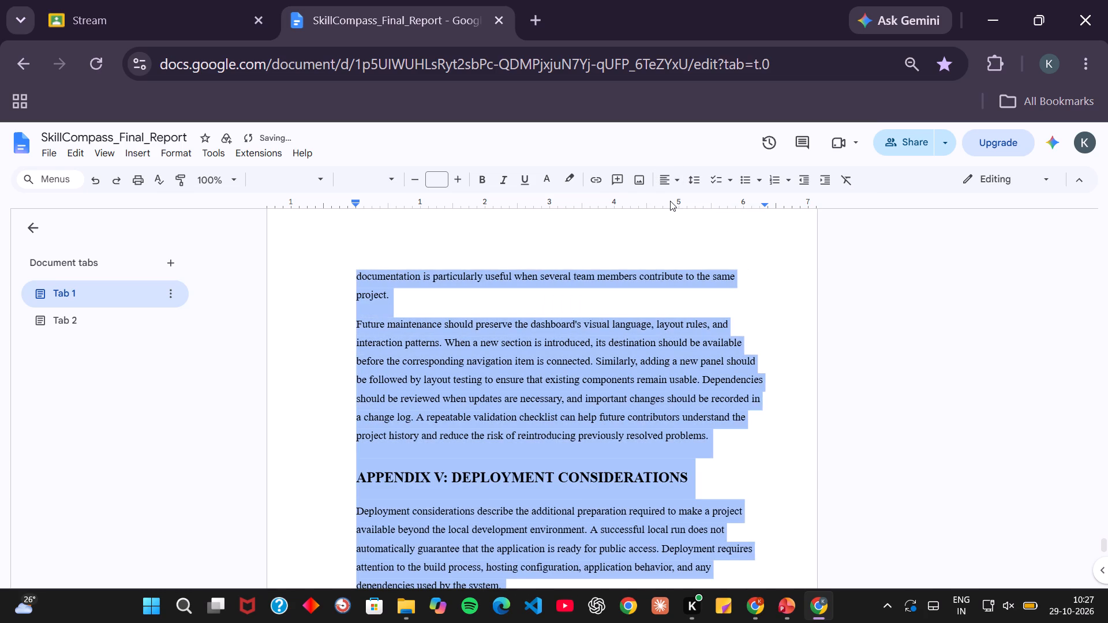
# Set the entire report text back to justified alignment and clear the selection.
pyautogui.click(674, 185)
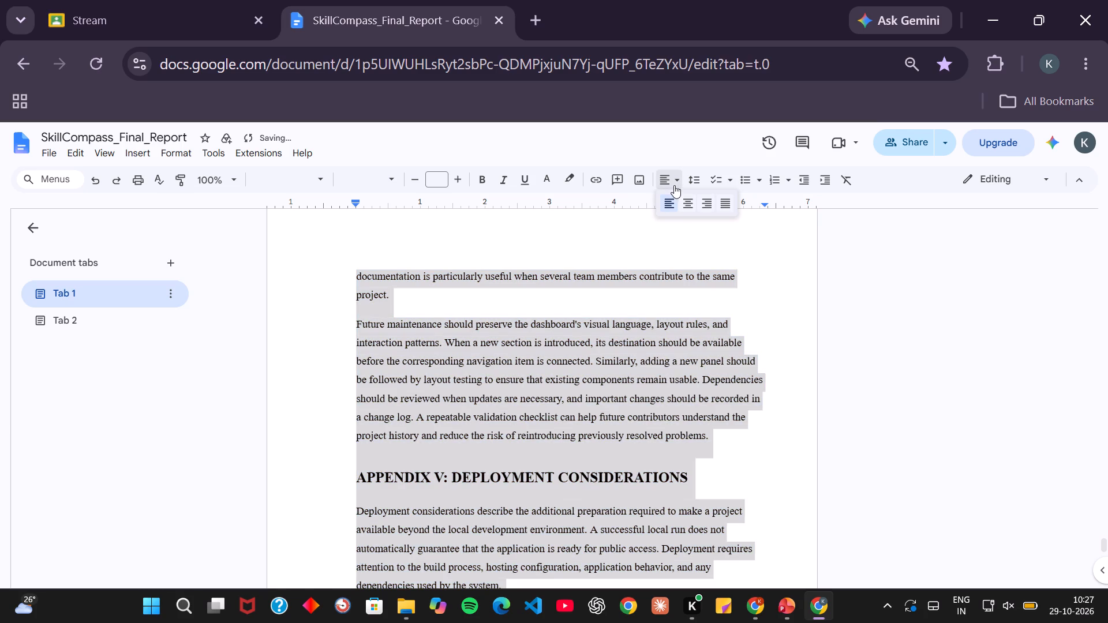
pyautogui.click(721, 209)
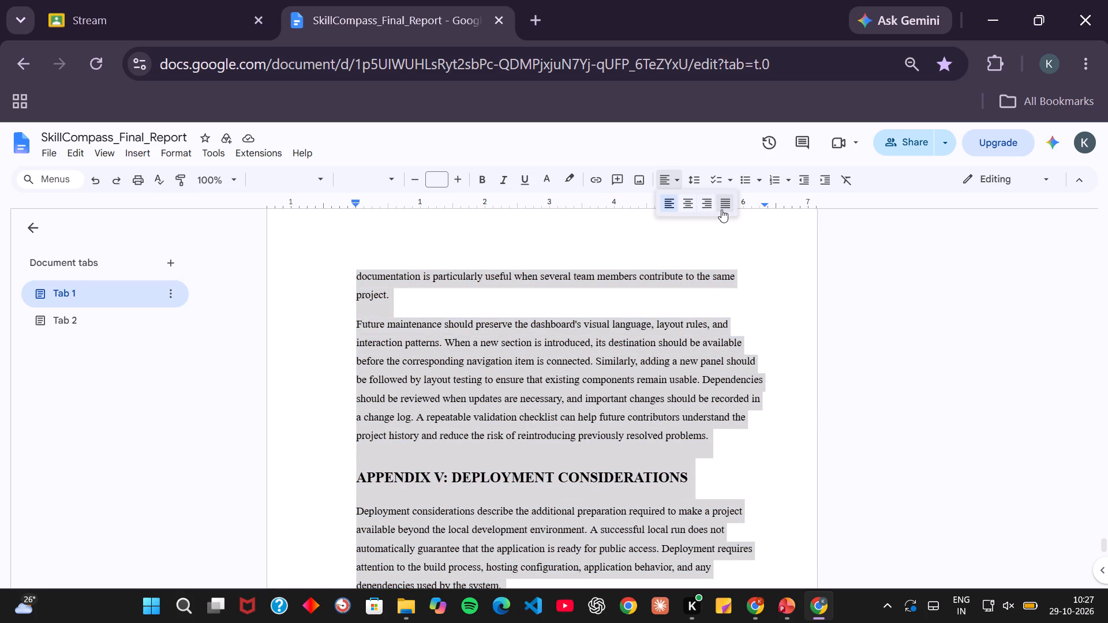
pyautogui.click(756, 482)
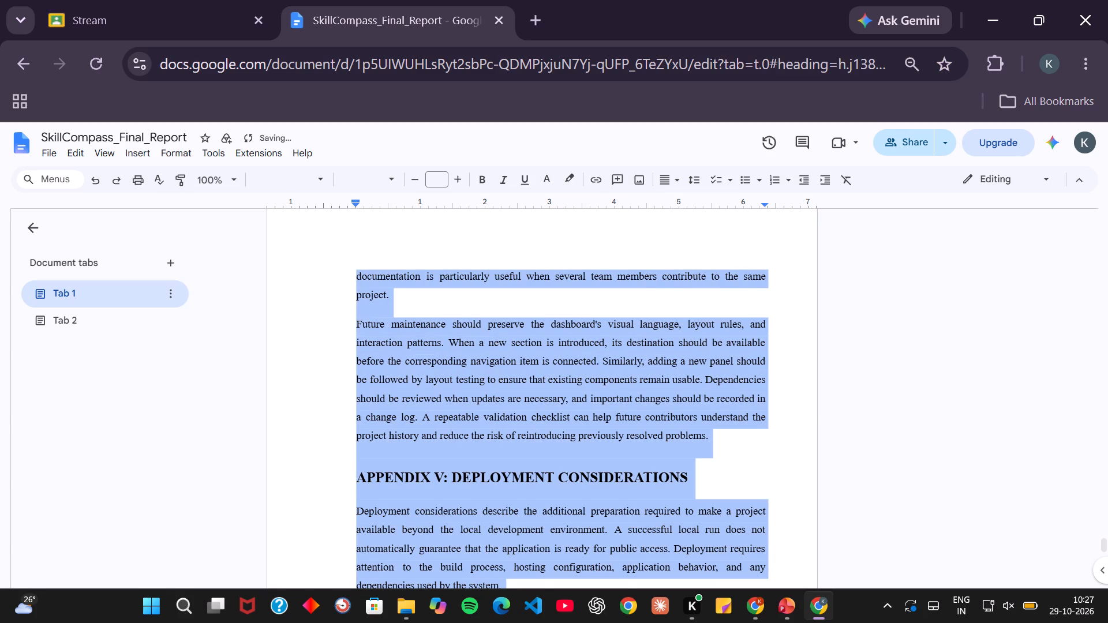
pyautogui.scroll(-3, 756, 482)
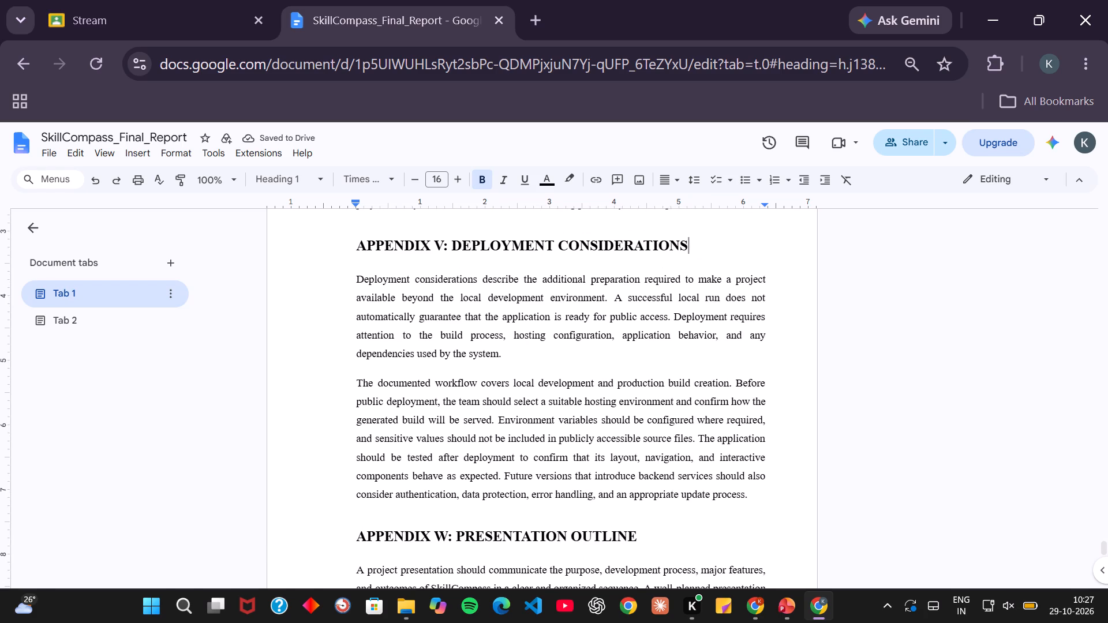
pyautogui.scroll(-5, 756, 482)
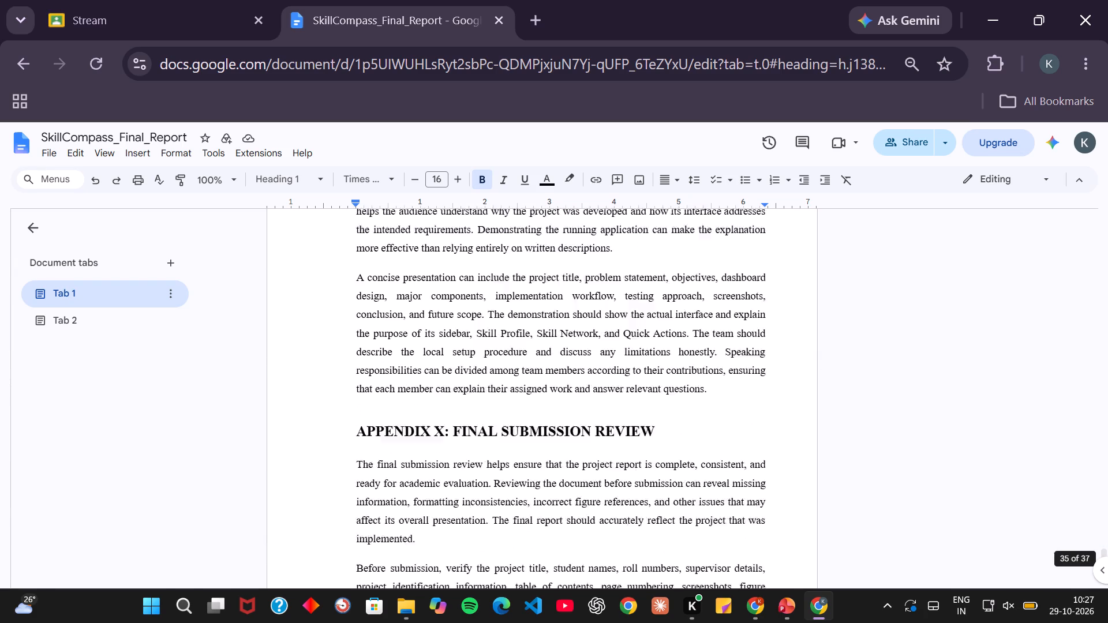
pyautogui.scroll(-5, 756, 482)
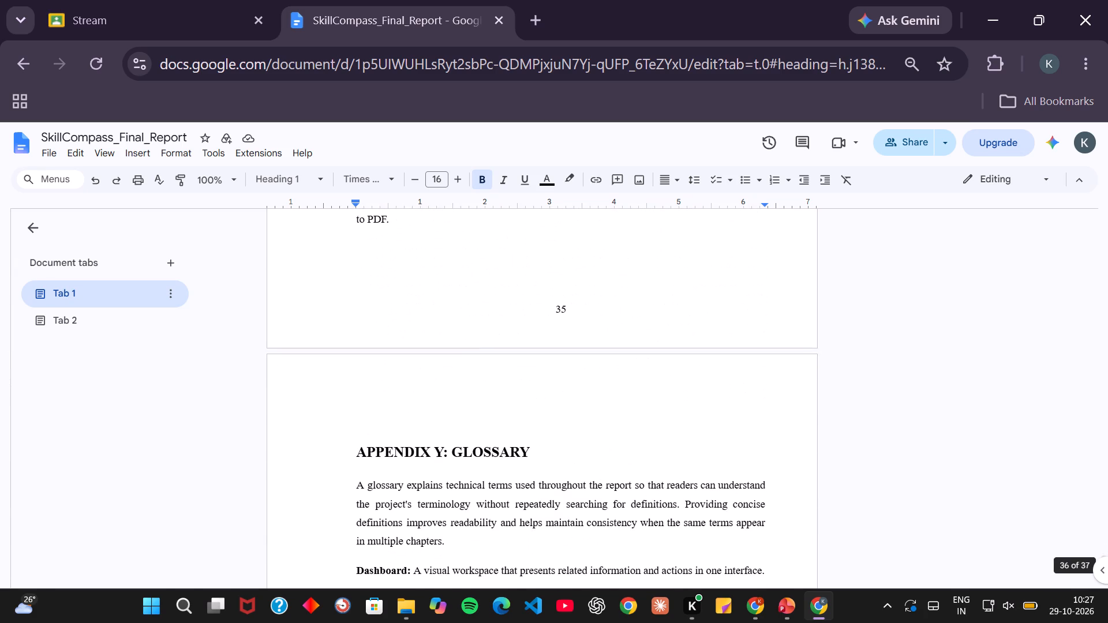
pyautogui.scroll(-1, 756, 482)
pyautogui.scroll(6, 756, 482)
pyautogui.scroll(-13, 756, 482)
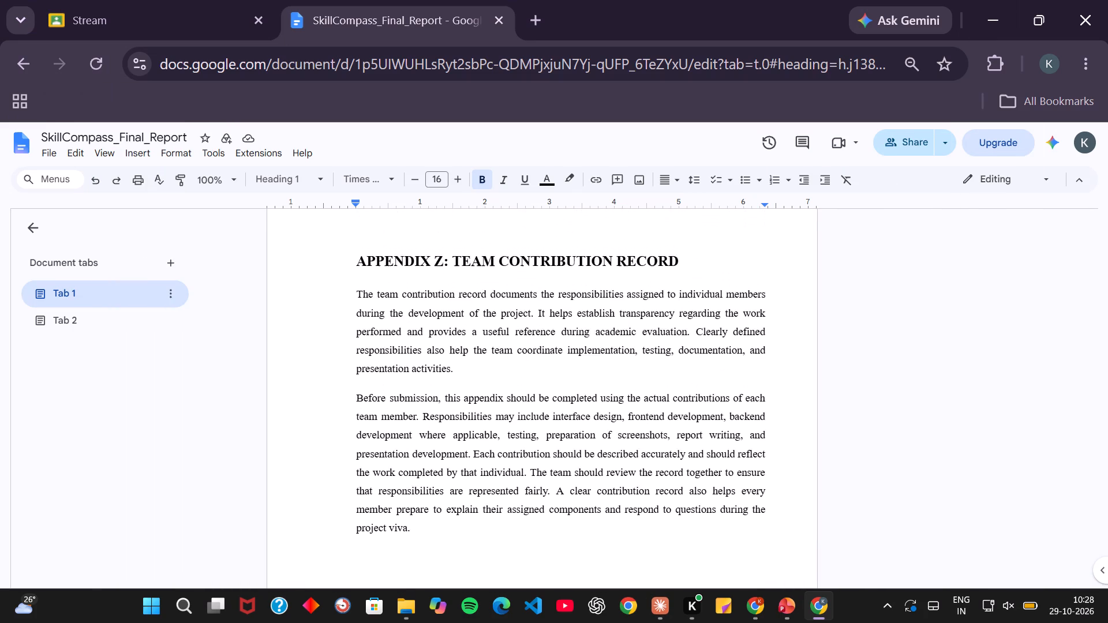
pyautogui.scroll(2, 549, 416)
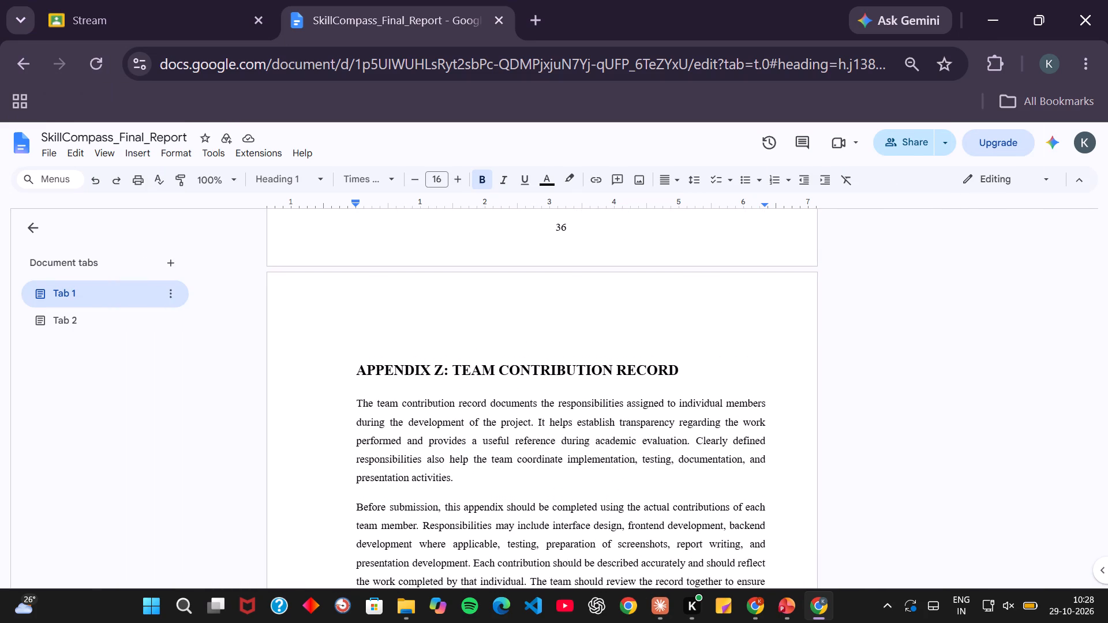
pyautogui.scroll(4, 549, 416)
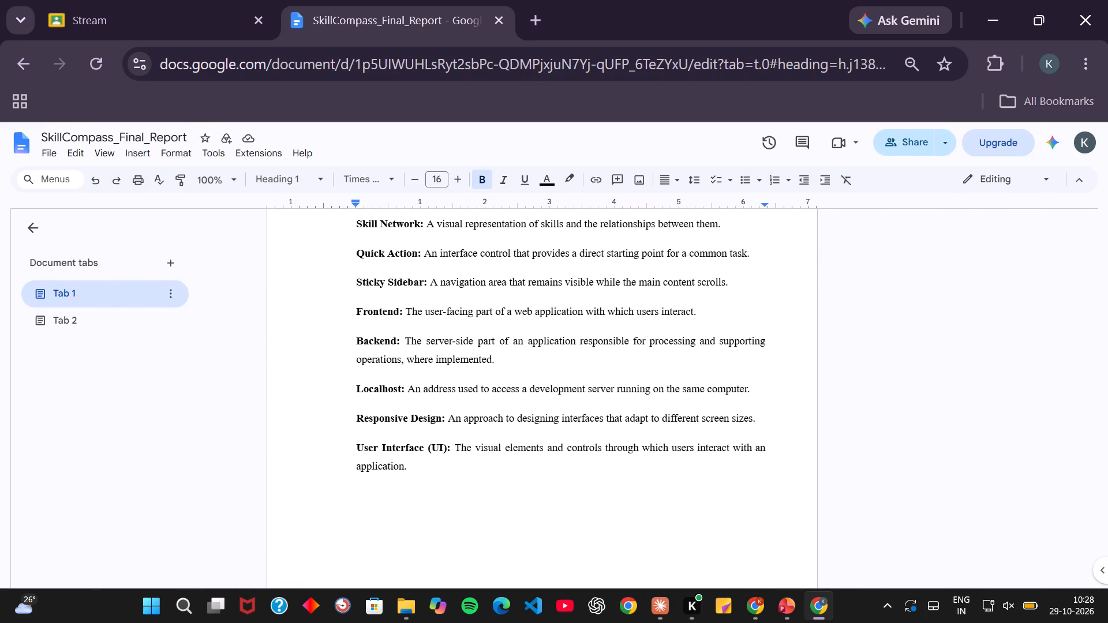
pyautogui.scroll(3, 549, 416)
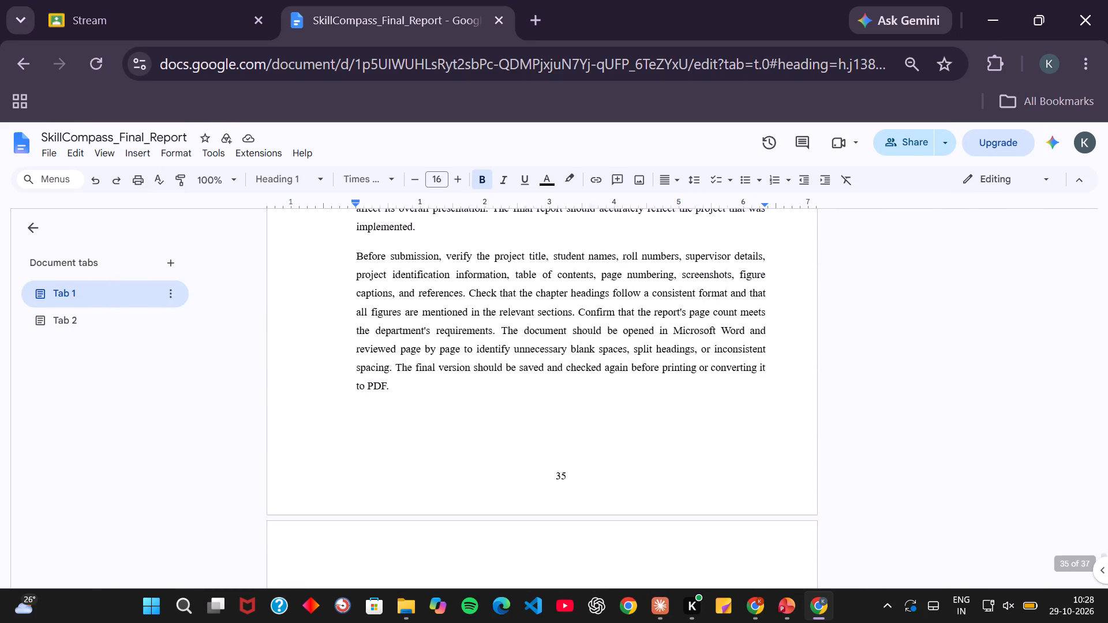
pyautogui.scroll(4, 549, 416)
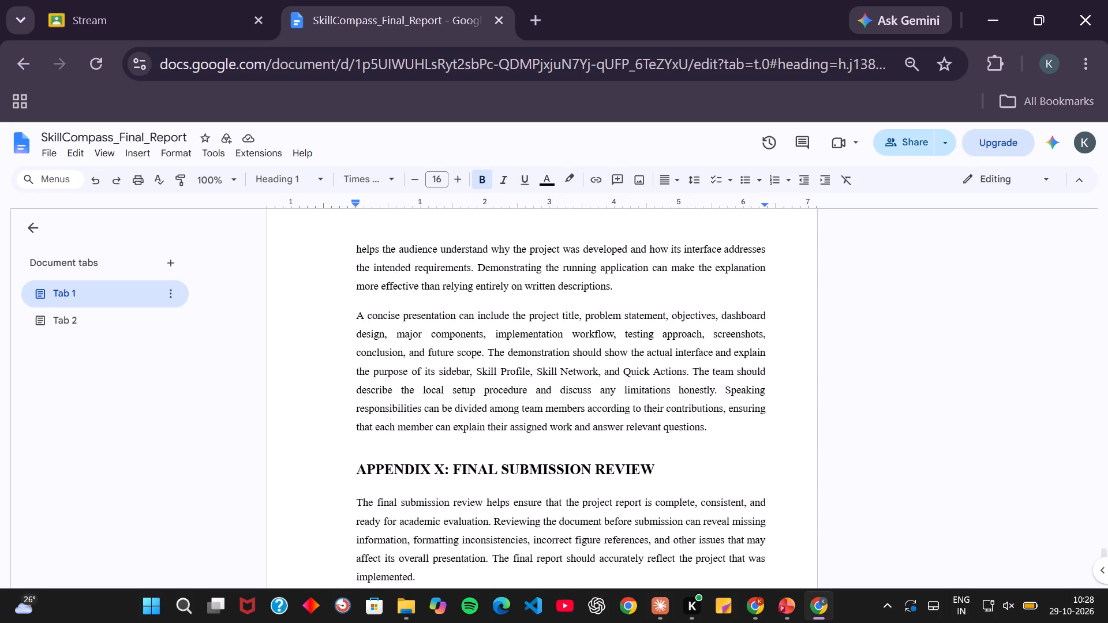
pyautogui.scroll(1, 549, 416)
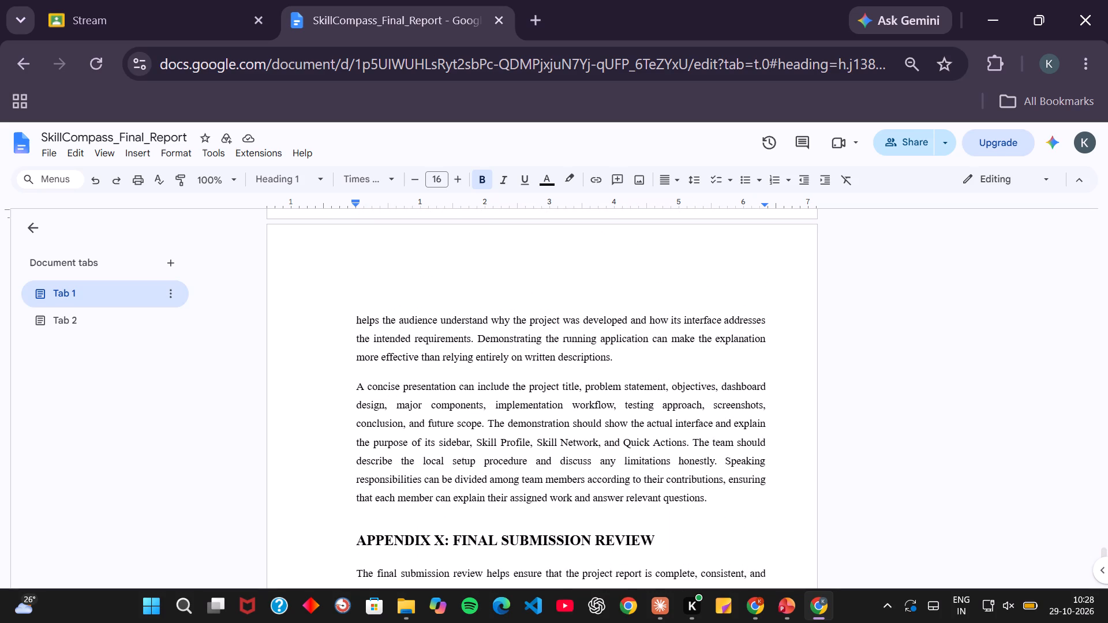
pyautogui.scroll(1, 549, 416)
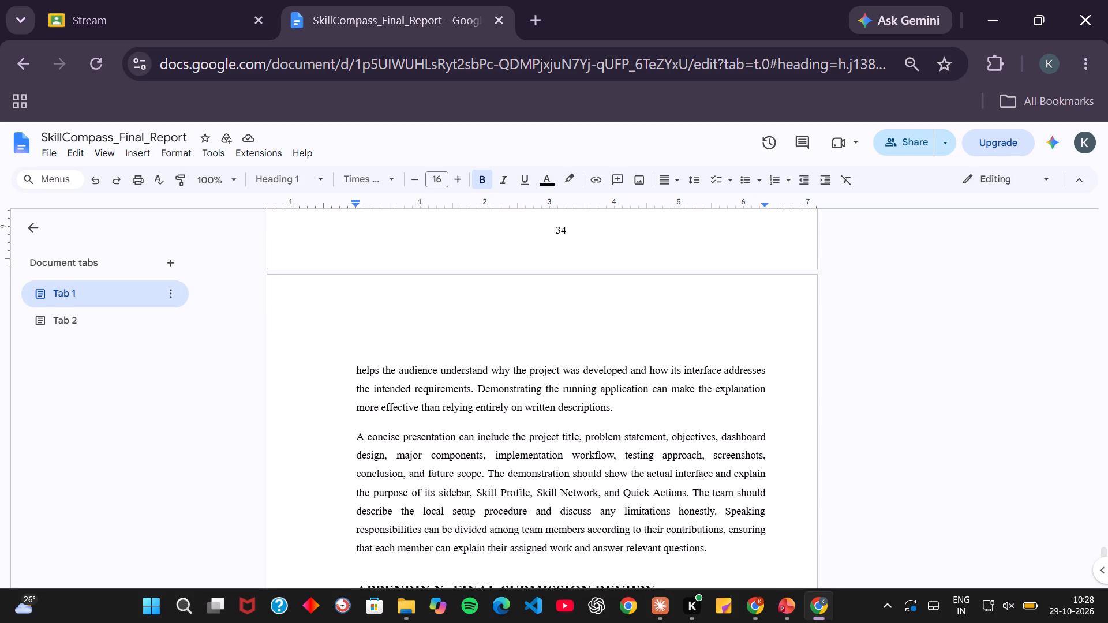
pyautogui.scroll(1, 549, 416)
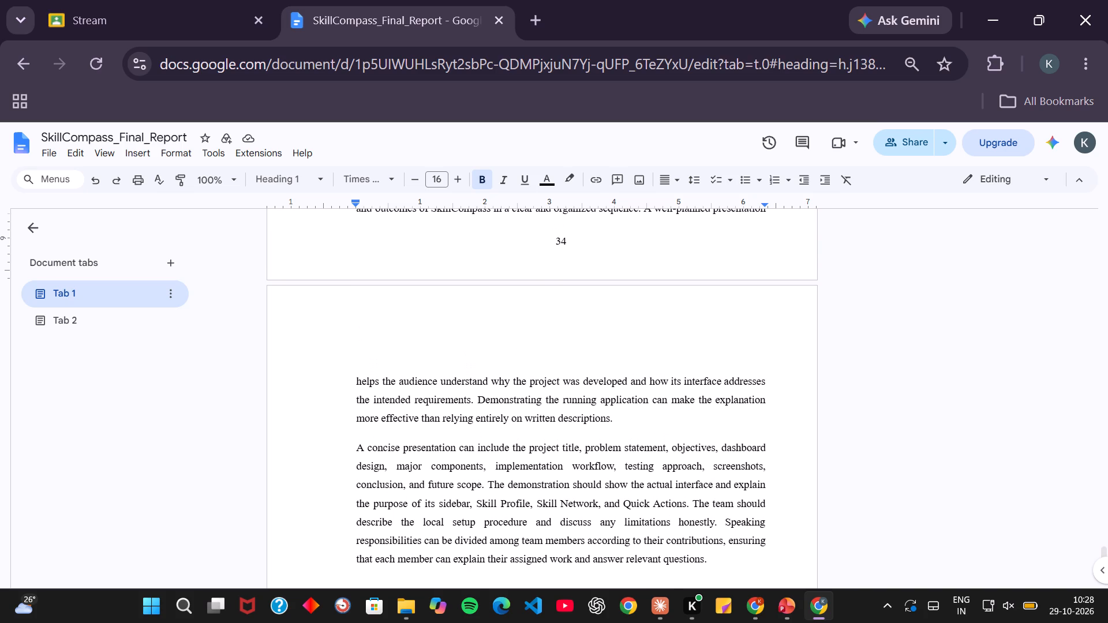
pyautogui.scroll(4, 549, 416)
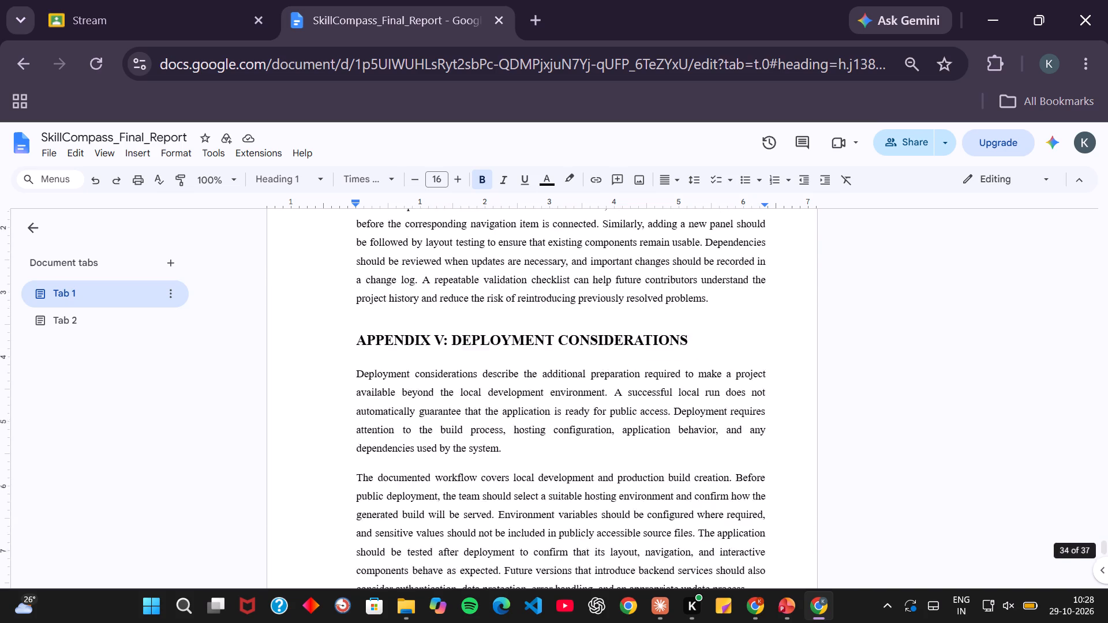
pyautogui.scroll(5, 549, 416)
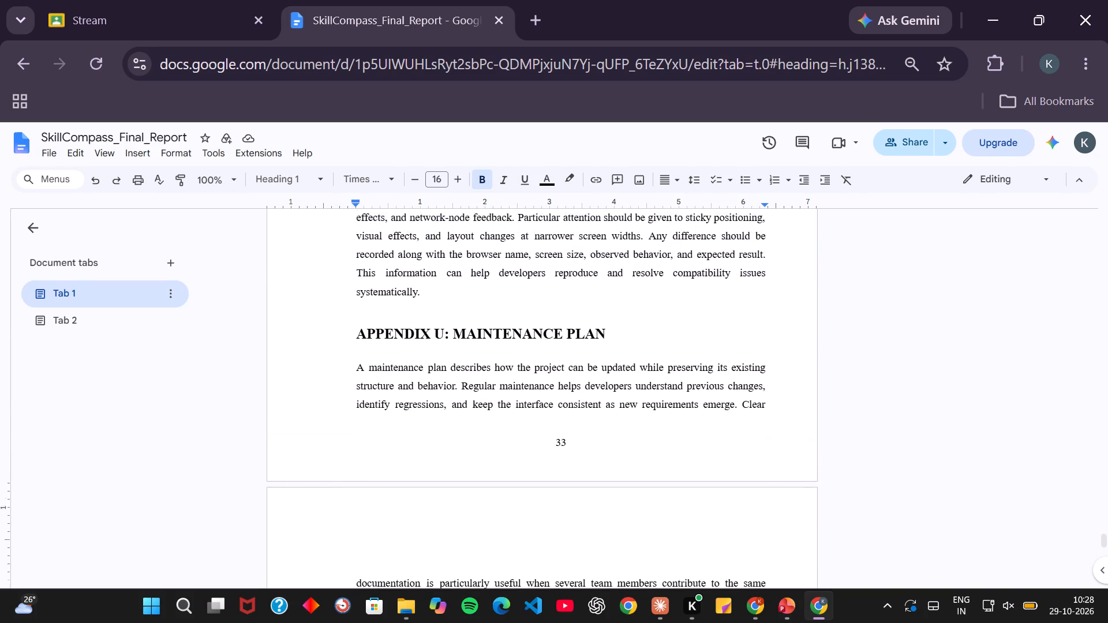
pyautogui.scroll(5, 549, 416)
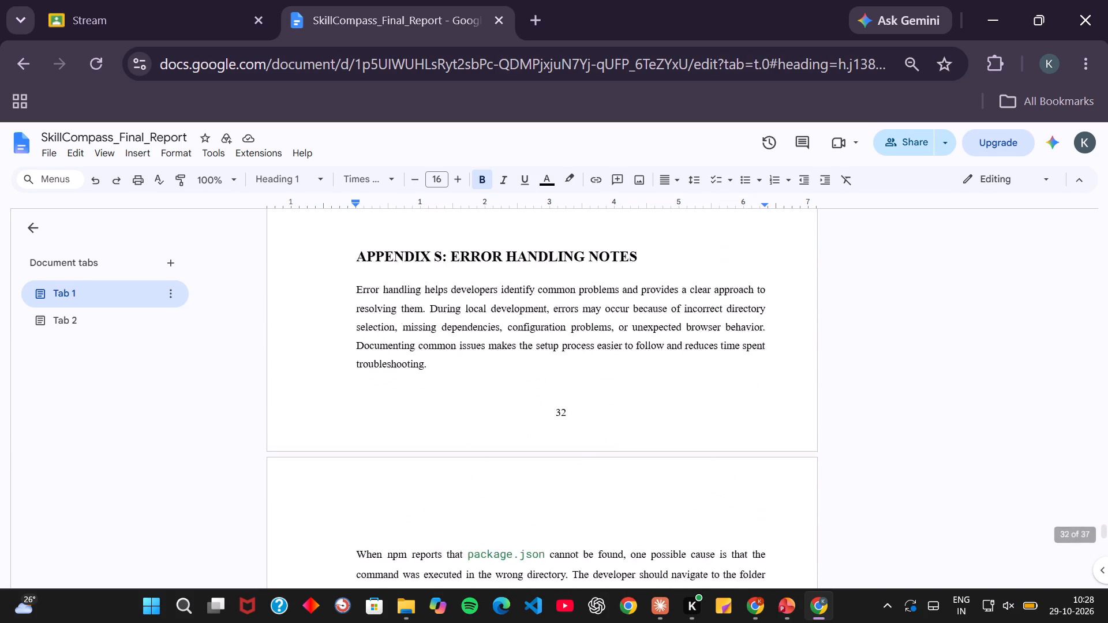
pyautogui.scroll(2, 549, 416)
# Delete two blank lines above the "APPENDIX S: ERROR HANDLING NOTES" heading to reduce the gap after Appendix R.
pyautogui.scroll(-2, 549, 416)
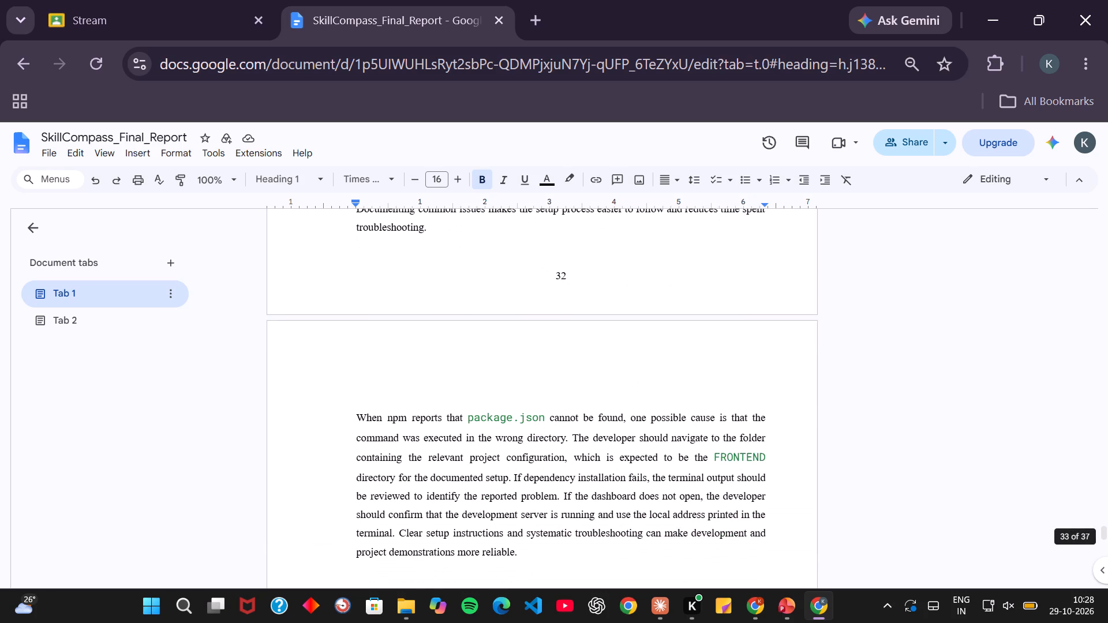
pyautogui.scroll(-1, 549, 416)
pyautogui.scroll(3, 484, 456)
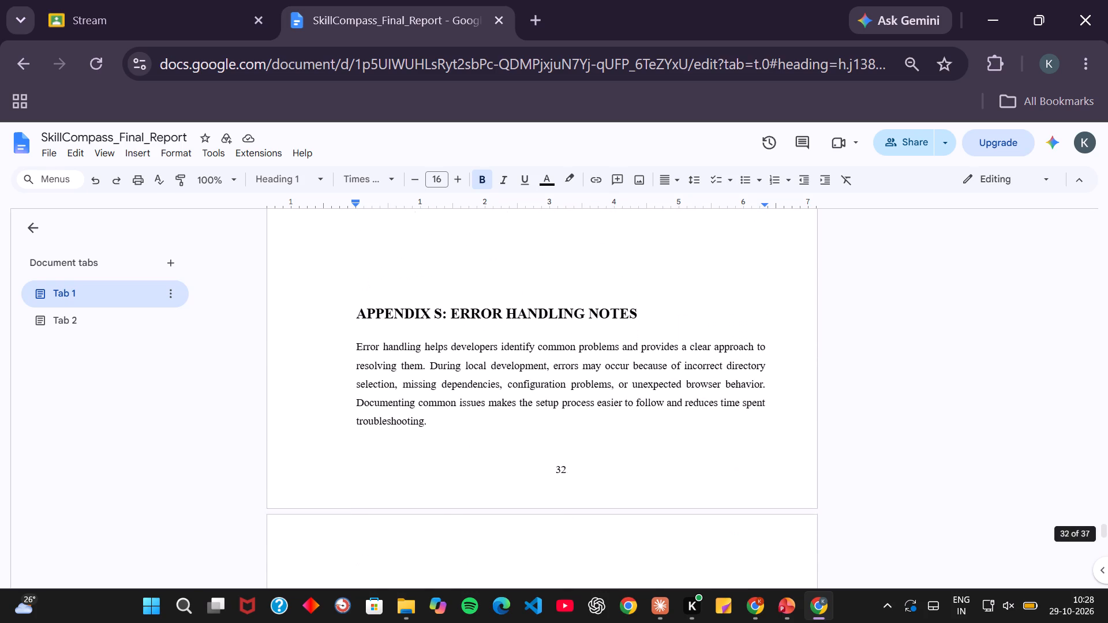
pyautogui.scroll(2, 484, 456)
pyautogui.click(336, 547)
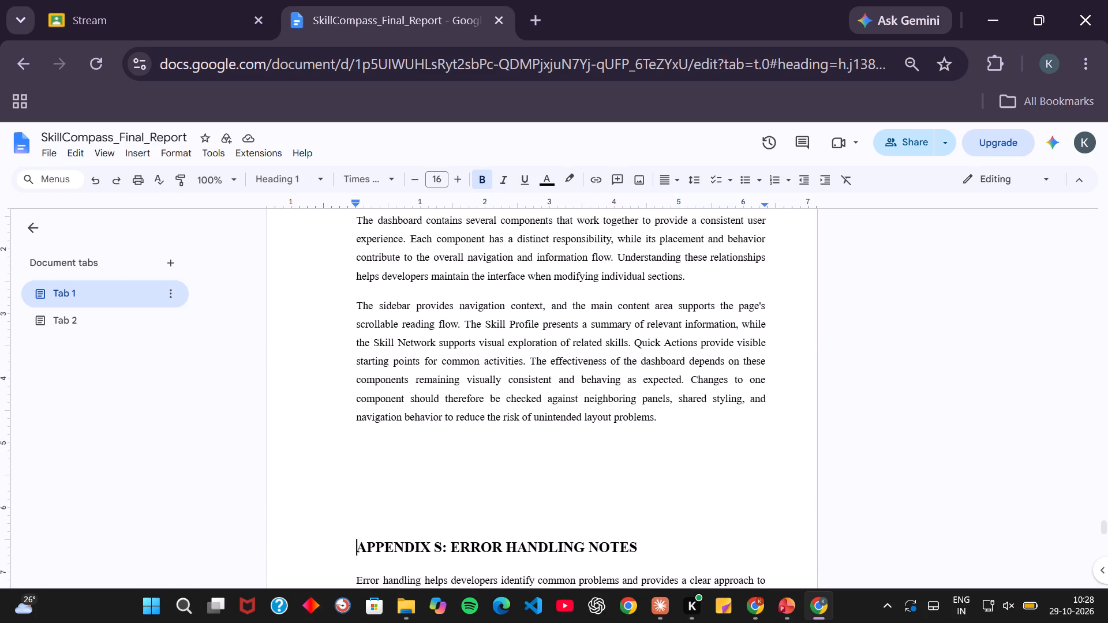
pyautogui.press('BackSpace')
pyautogui.press('BackSpace')
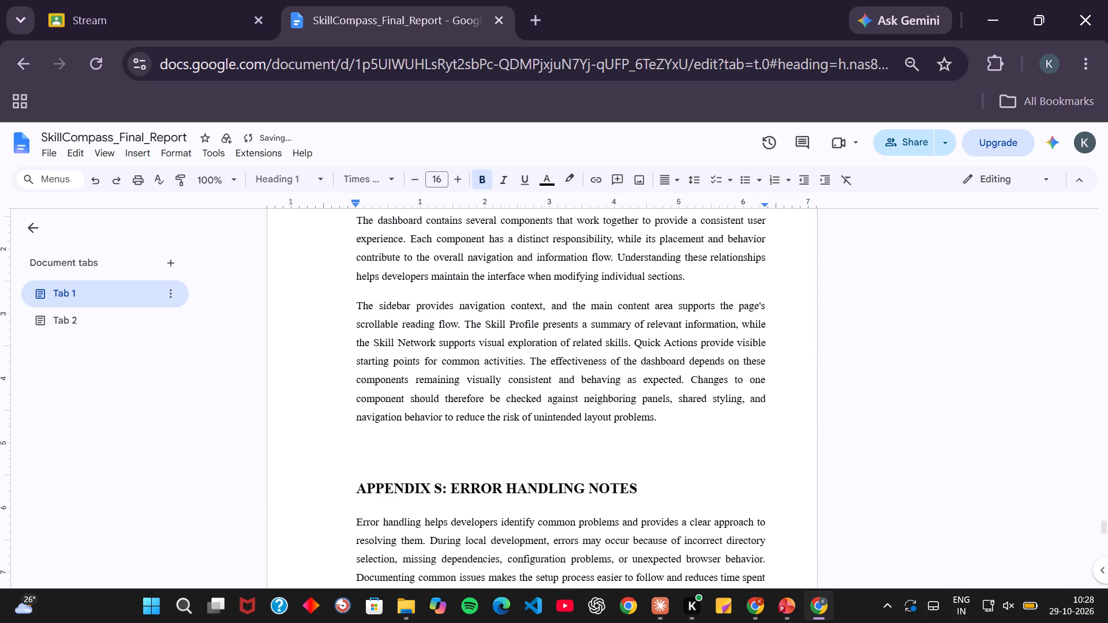
pyautogui.scroll(-4, 336, 547)
pyautogui.scroll(1, 336, 547)
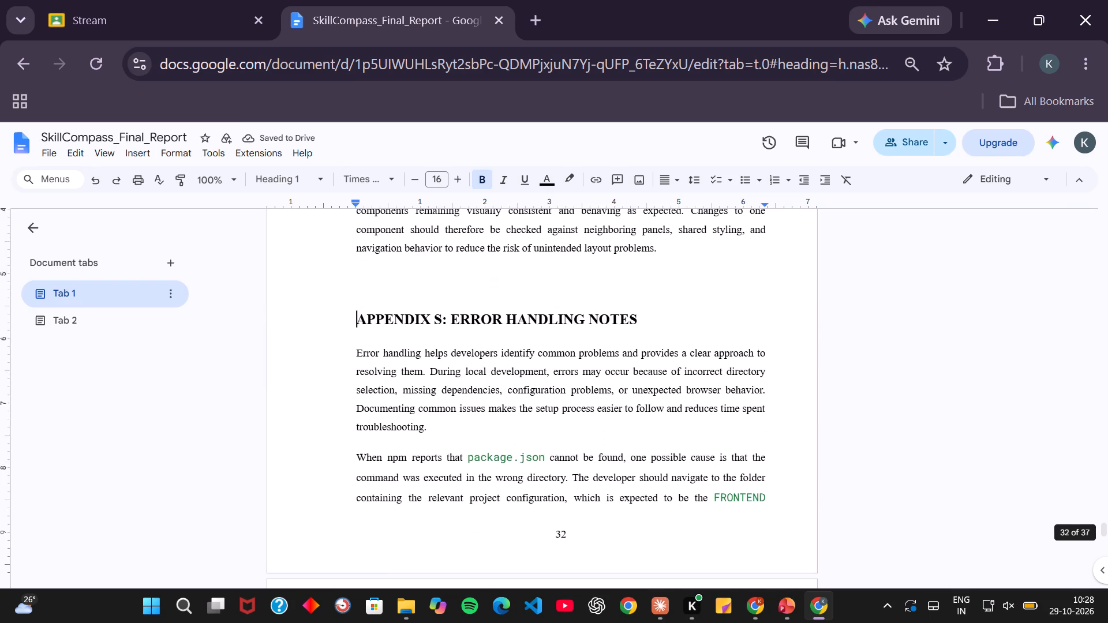
# Compare the spacing around the Appendix R and Q headings, and delete another blank line directly above the Appendix S heading.
pyautogui.scroll(4, 336, 547)
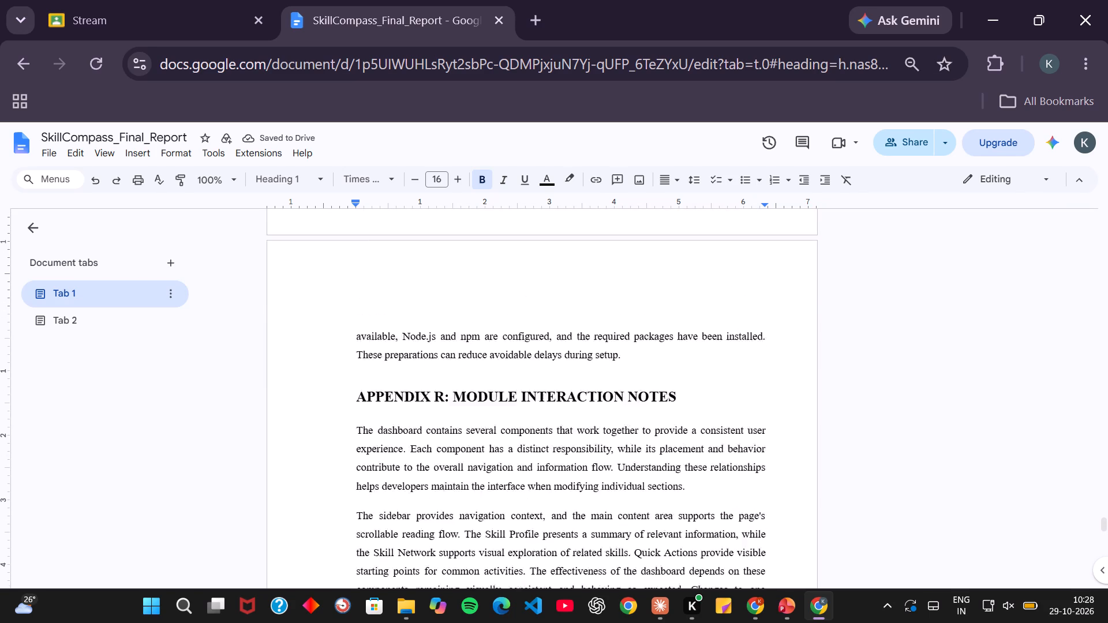
pyautogui.scroll(6, 336, 547)
pyautogui.scroll(-2, 336, 547)
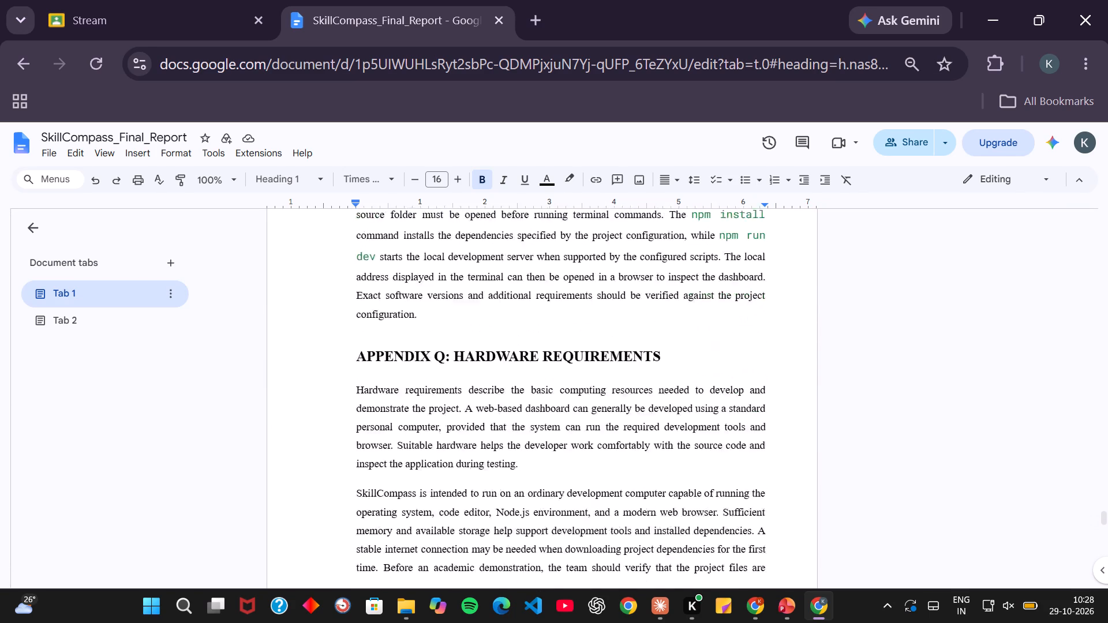
pyautogui.scroll(-2, 336, 547)
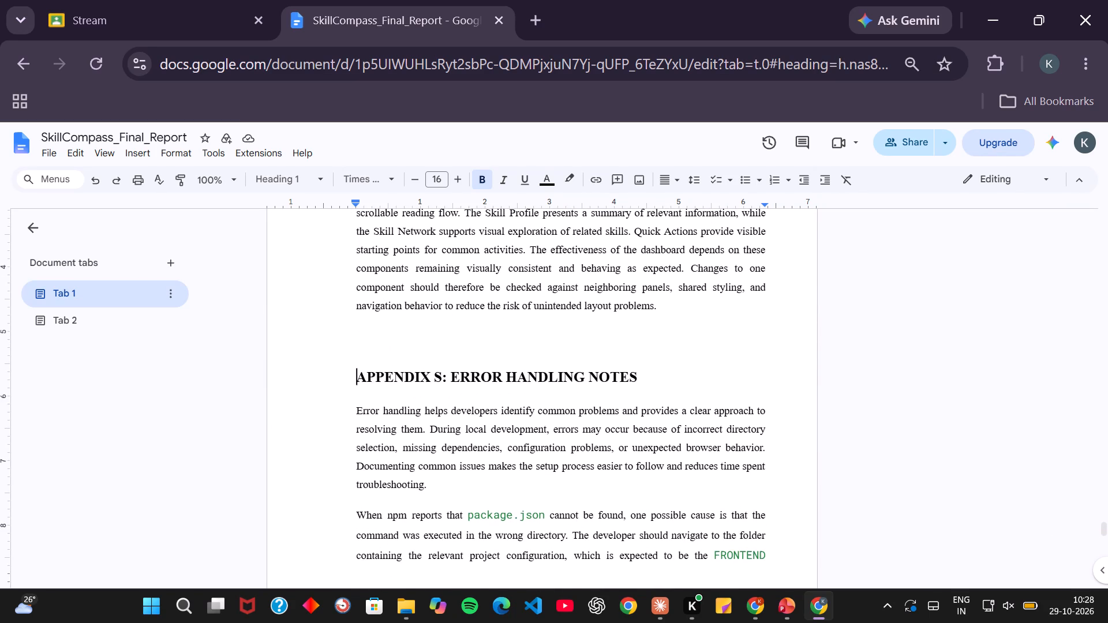
pyautogui.click(319, 539)
pyautogui.click(316, 447)
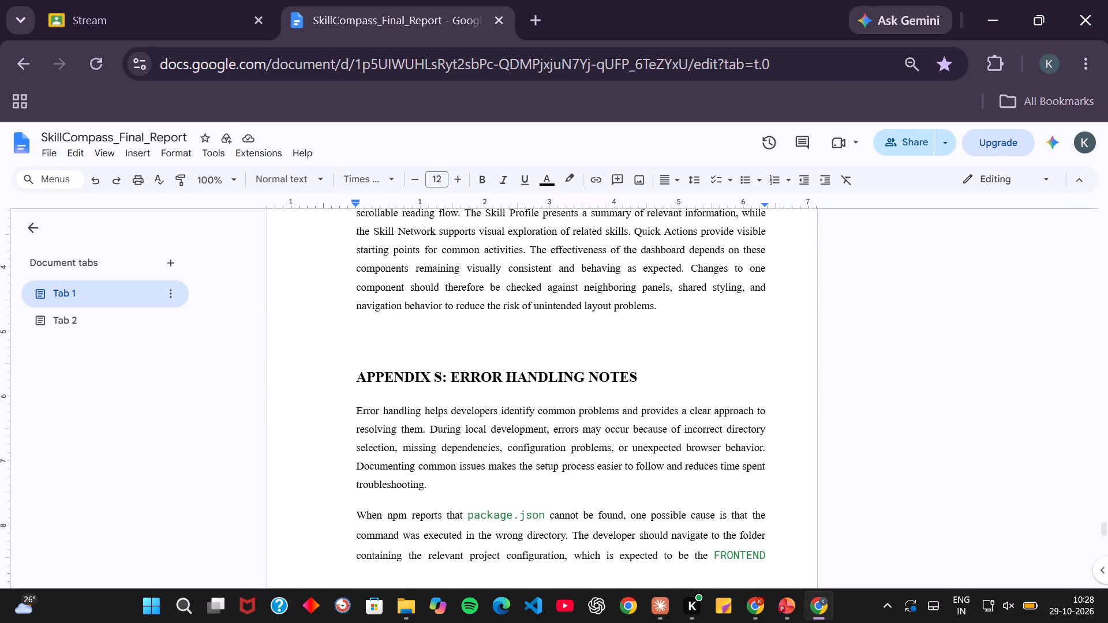
pyautogui.press('Up')
pyautogui.press('Up')
pyautogui.press('Up')
pyautogui.press('Up')
pyautogui.press('Down')
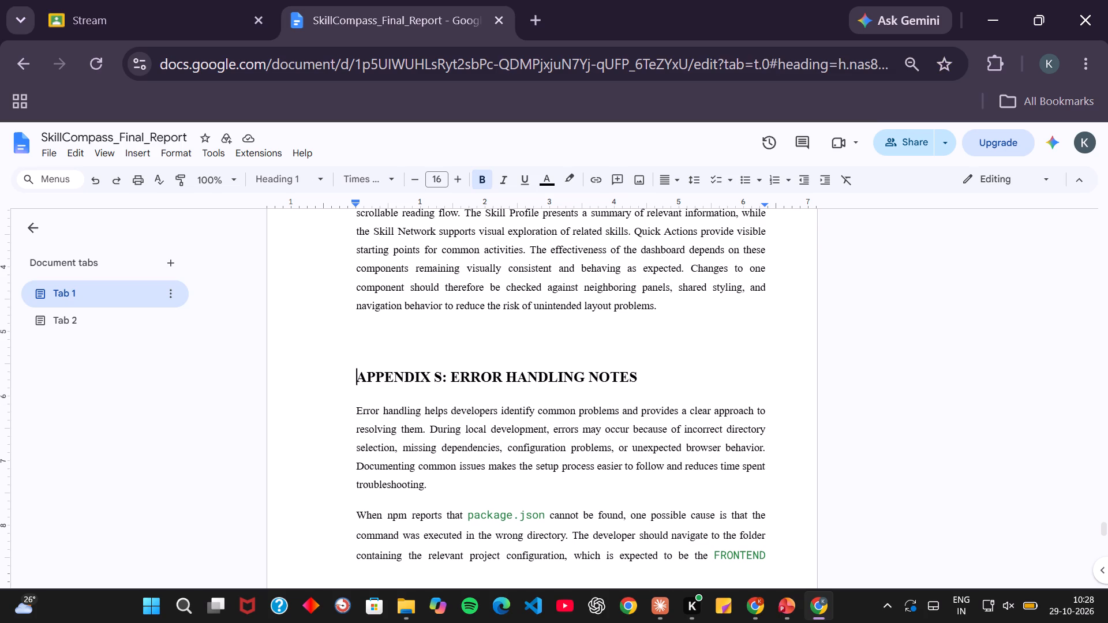
pyautogui.press('BackSpace')
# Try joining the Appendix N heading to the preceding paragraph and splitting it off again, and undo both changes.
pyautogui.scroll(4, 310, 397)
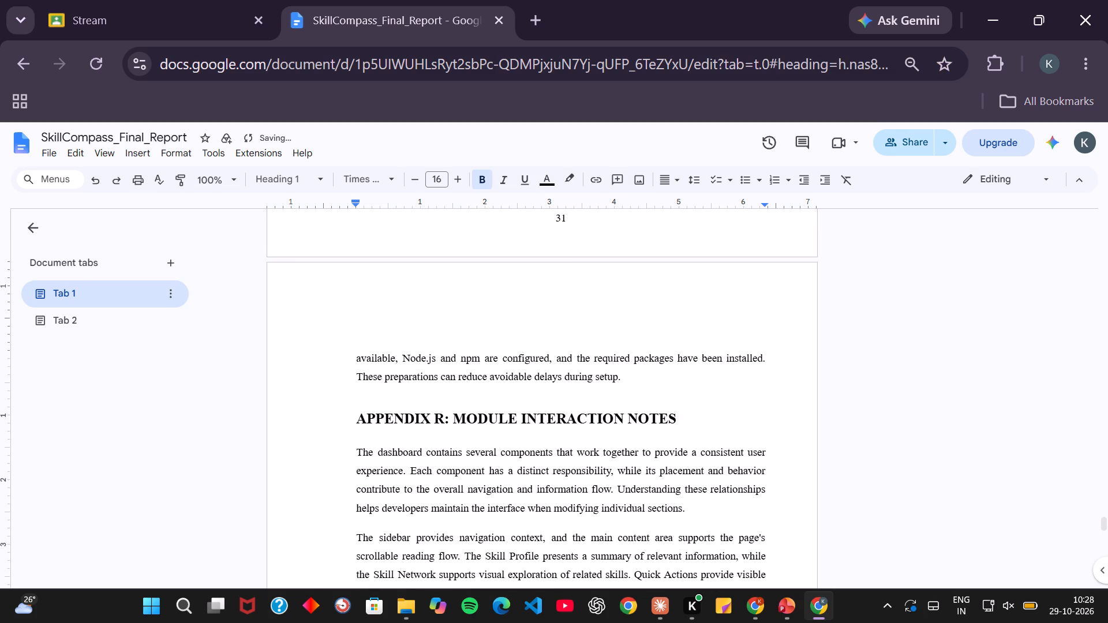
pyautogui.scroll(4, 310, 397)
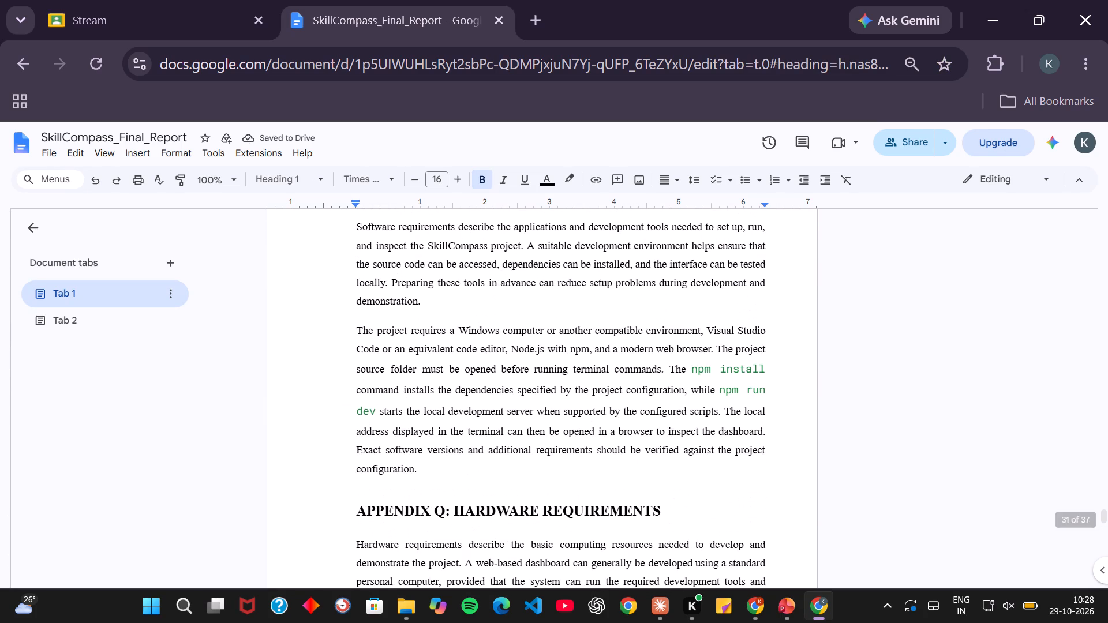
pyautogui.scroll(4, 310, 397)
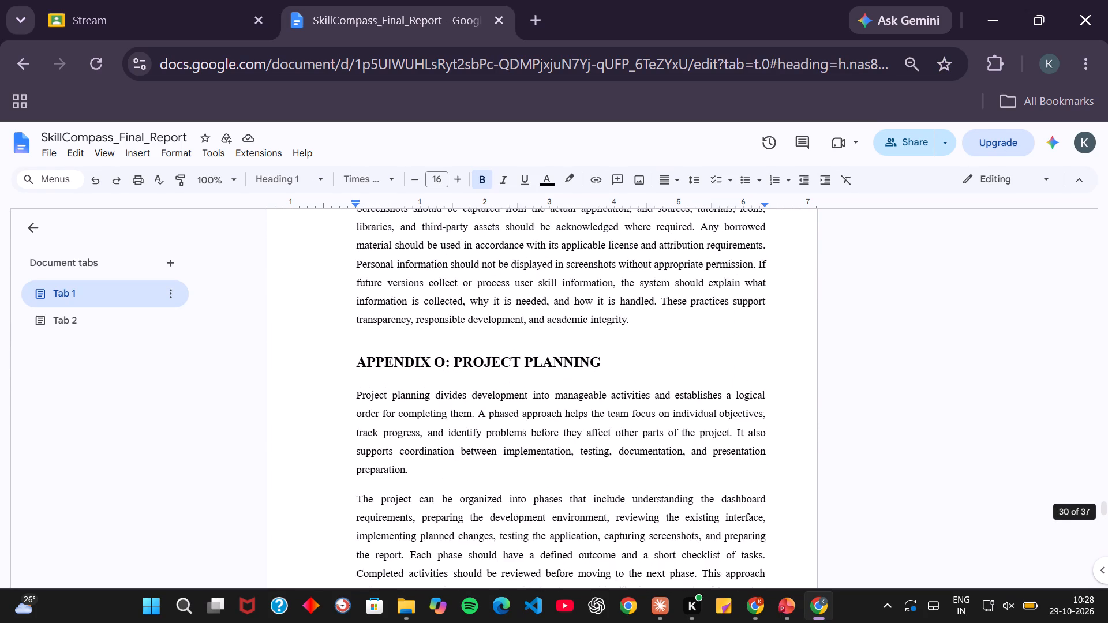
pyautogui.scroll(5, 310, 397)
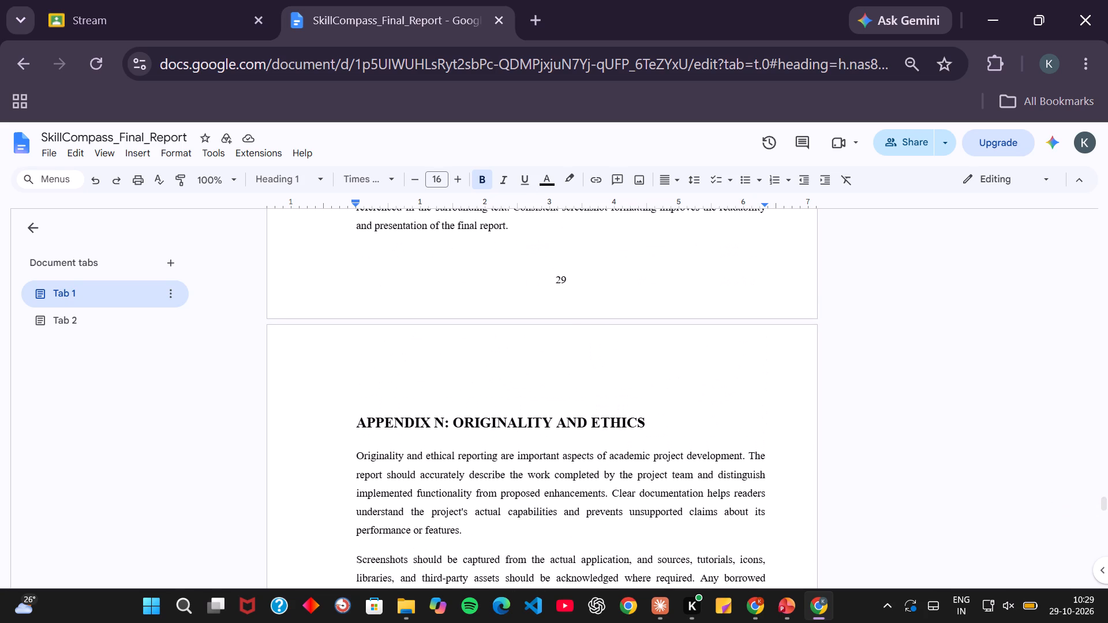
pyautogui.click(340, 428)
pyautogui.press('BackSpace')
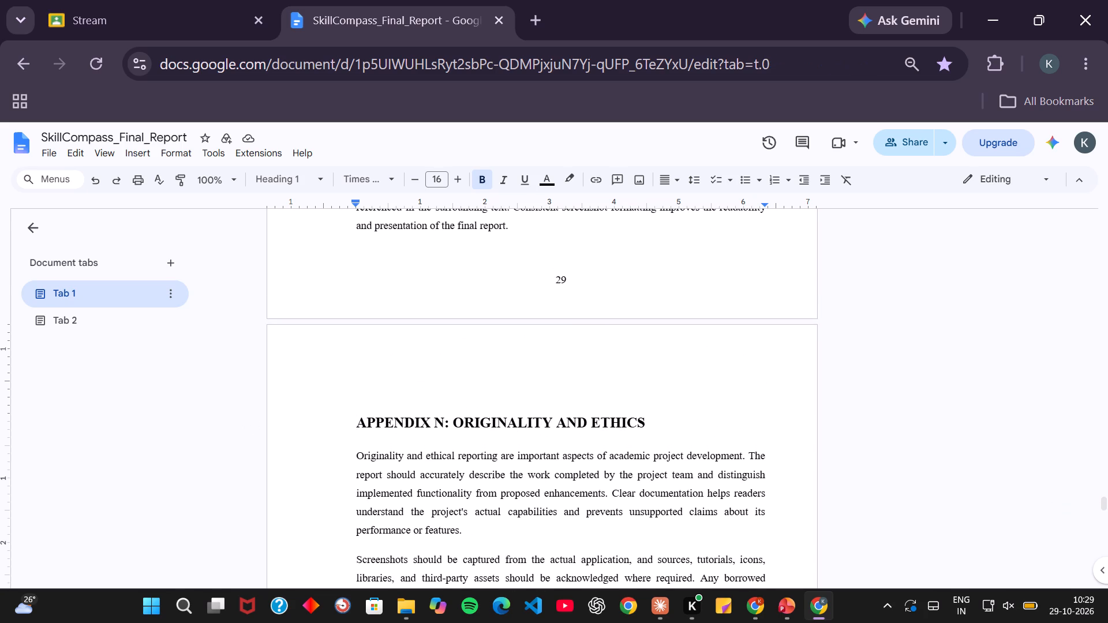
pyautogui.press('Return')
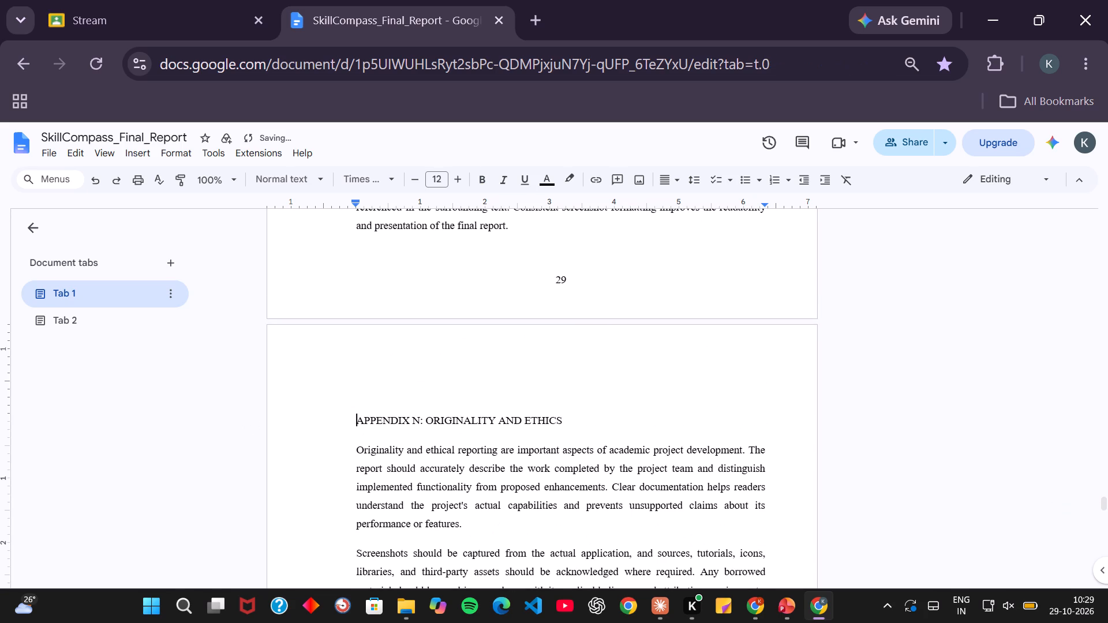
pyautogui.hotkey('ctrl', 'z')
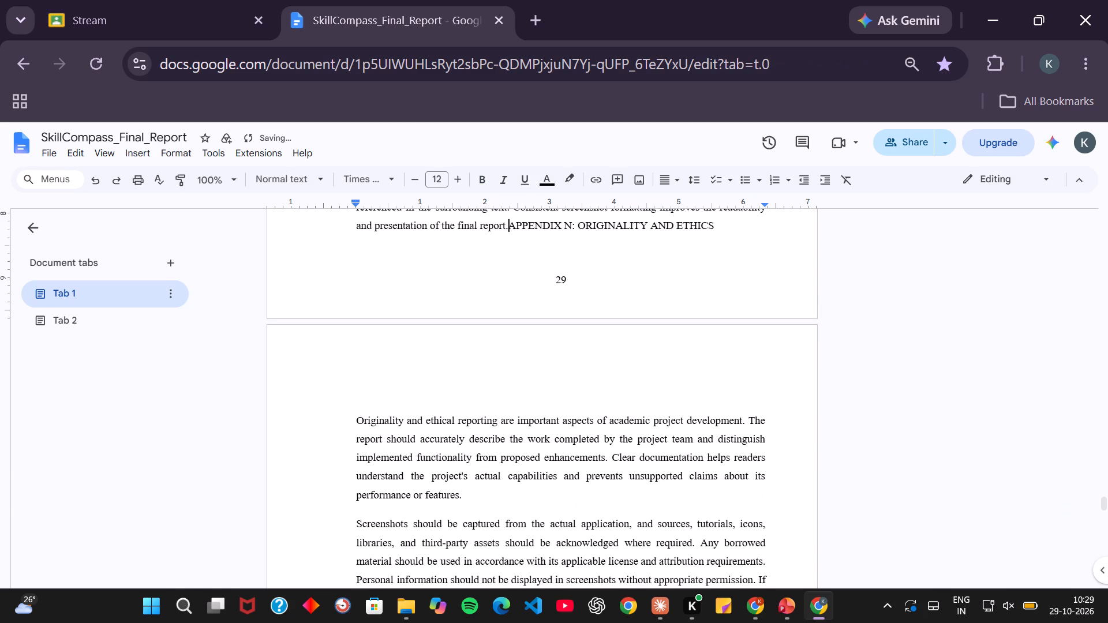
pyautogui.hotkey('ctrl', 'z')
# Review the layout and heading spacing backwards from Appendix M through Appendix A to the References section.
pyautogui.scroll(4, 340, 428)
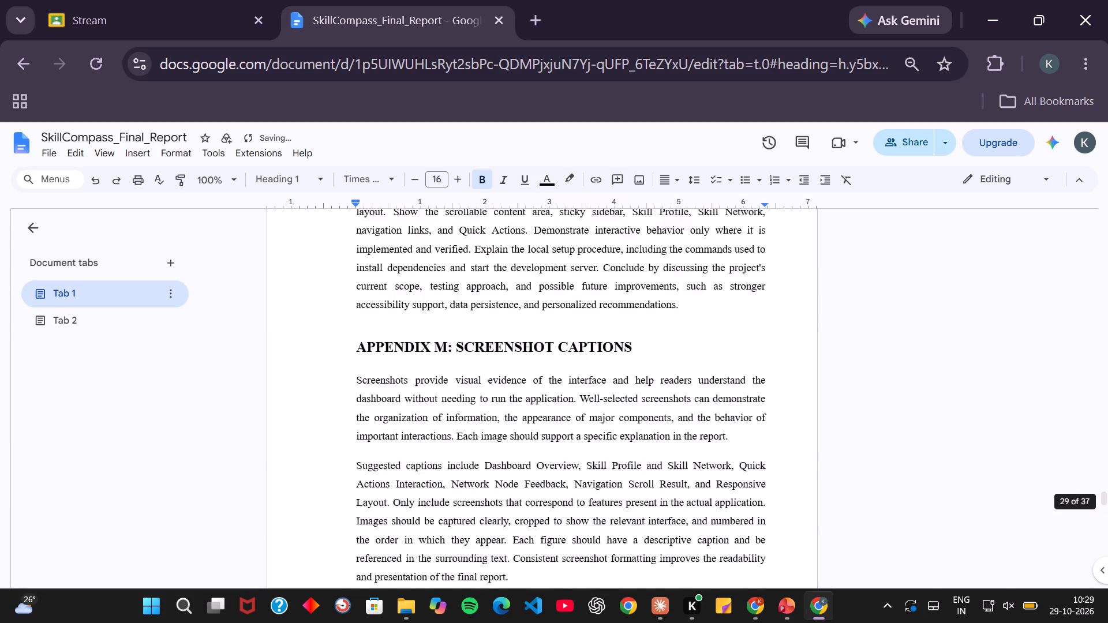
pyautogui.scroll(5, 340, 428)
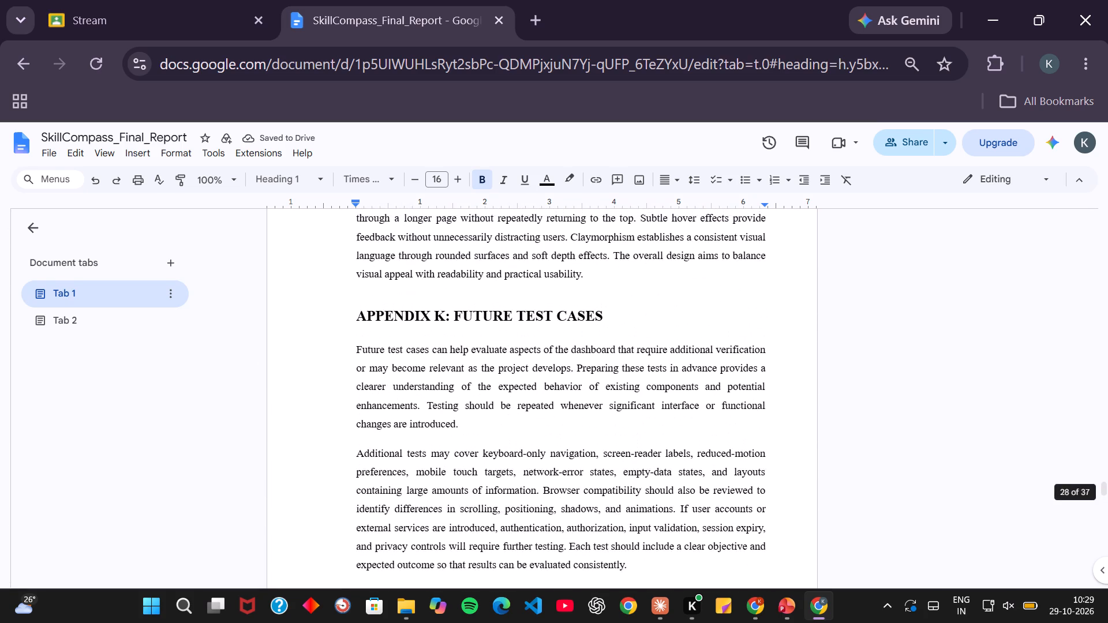
pyautogui.scroll(4, 340, 428)
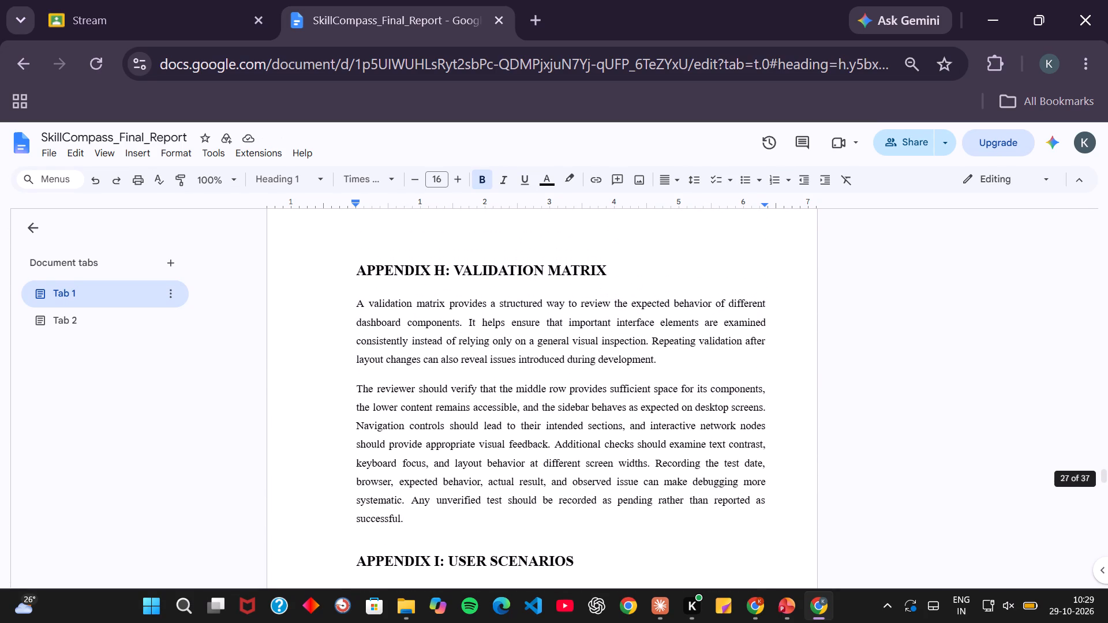
pyautogui.scroll(4, 340, 428)
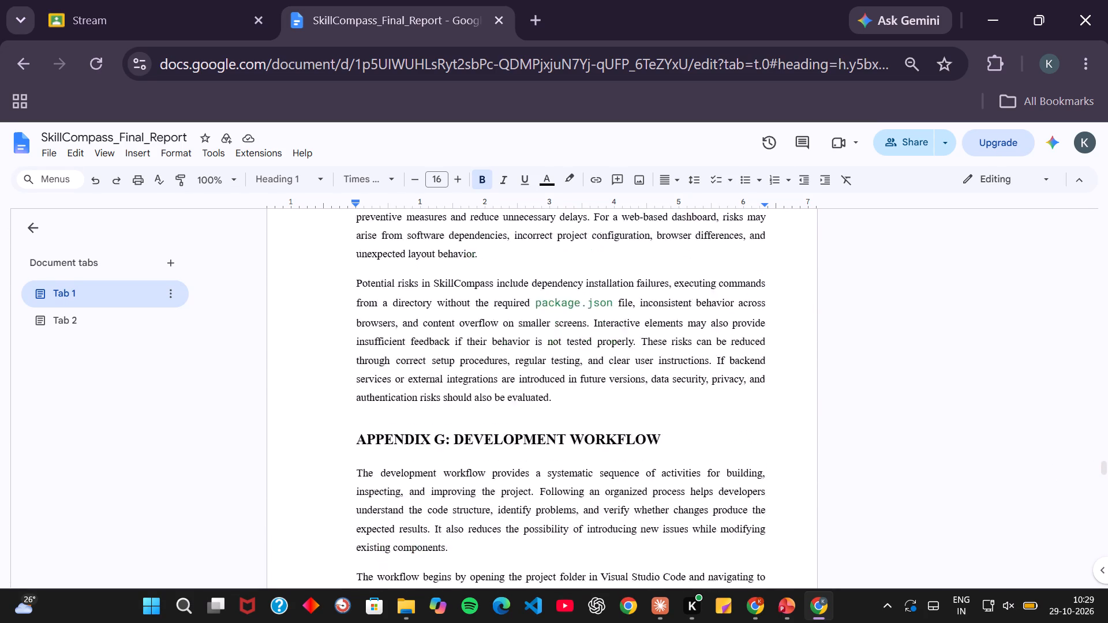
pyautogui.scroll(3, 340, 428)
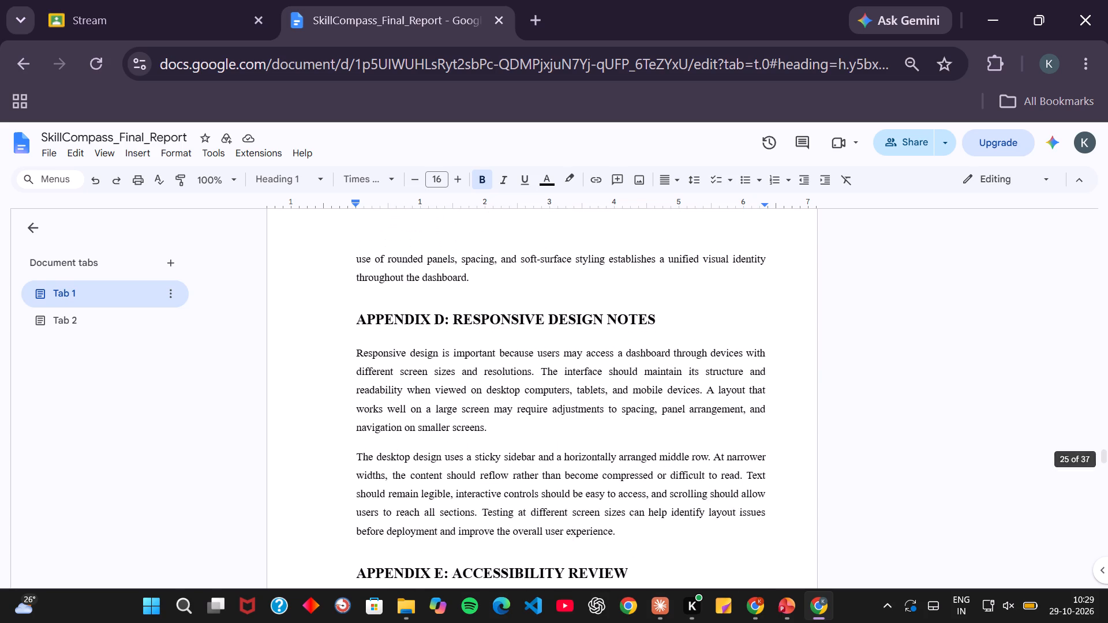
pyautogui.scroll(3, 340, 428)
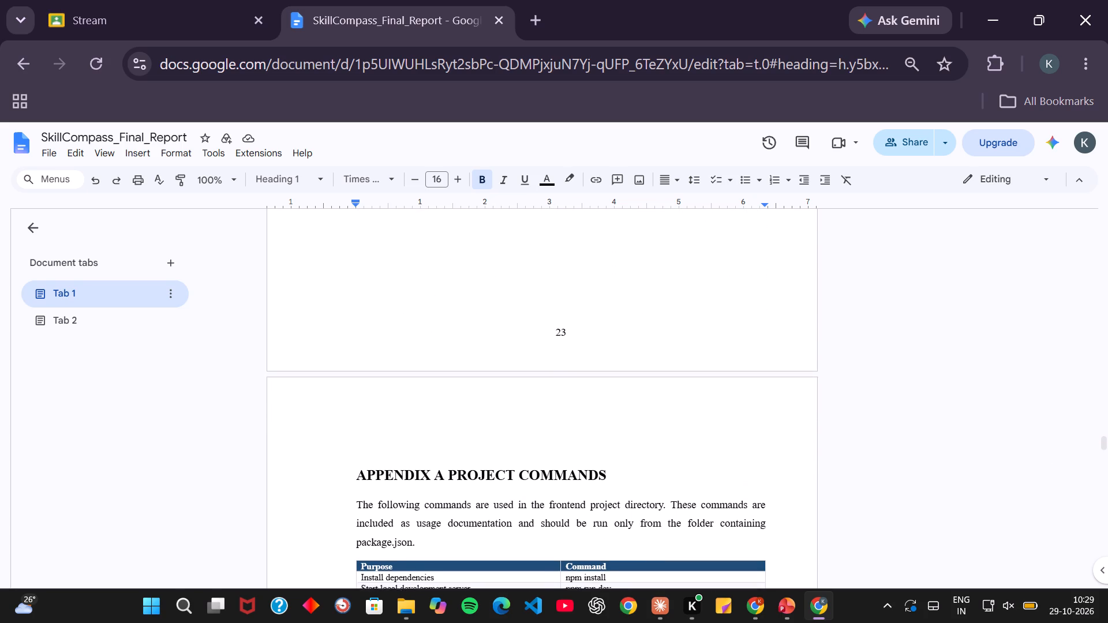
pyautogui.scroll(3, 340, 428)
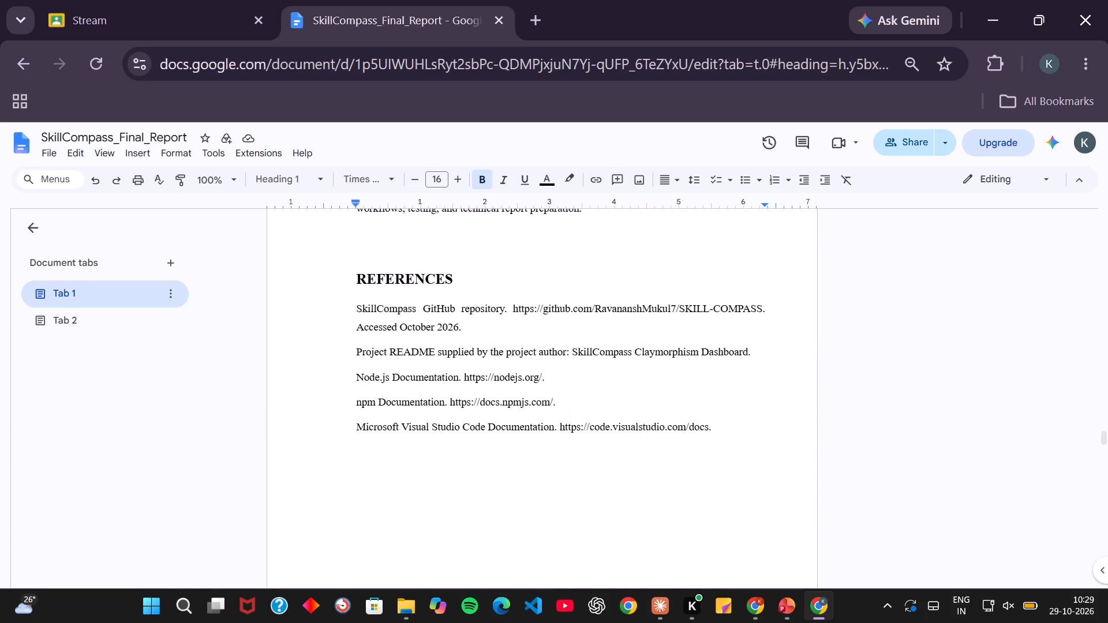
# Review the layout backwards from the References through Chapter 8 and the figures and captions under 7.4 Screenshot Evidence.
pyautogui.scroll(3, 340, 428)
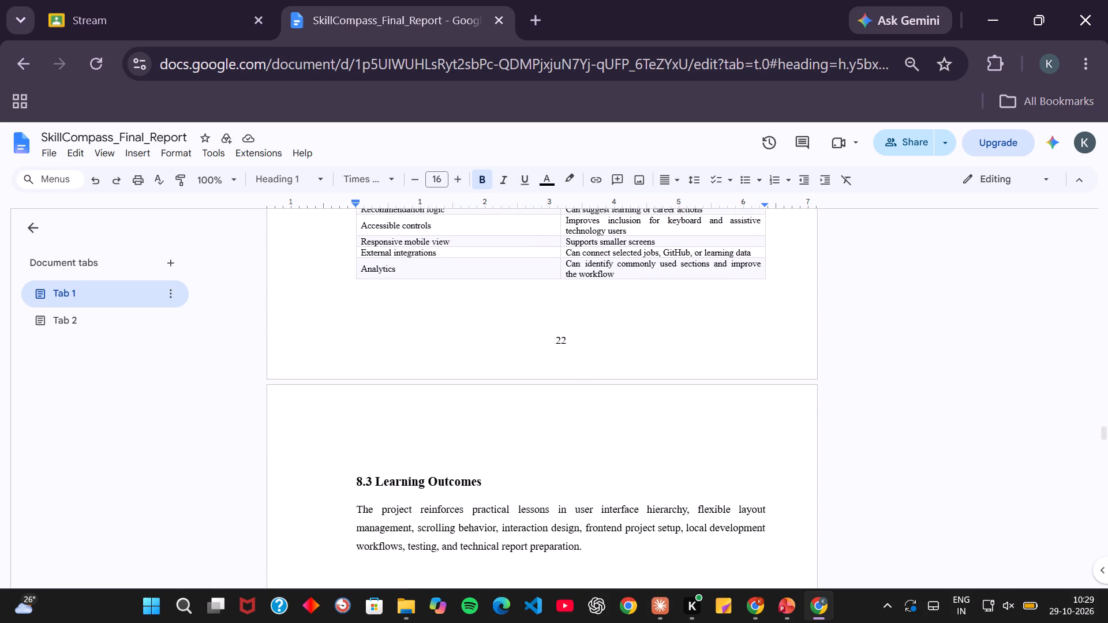
pyautogui.scroll(-1, 310, 500)
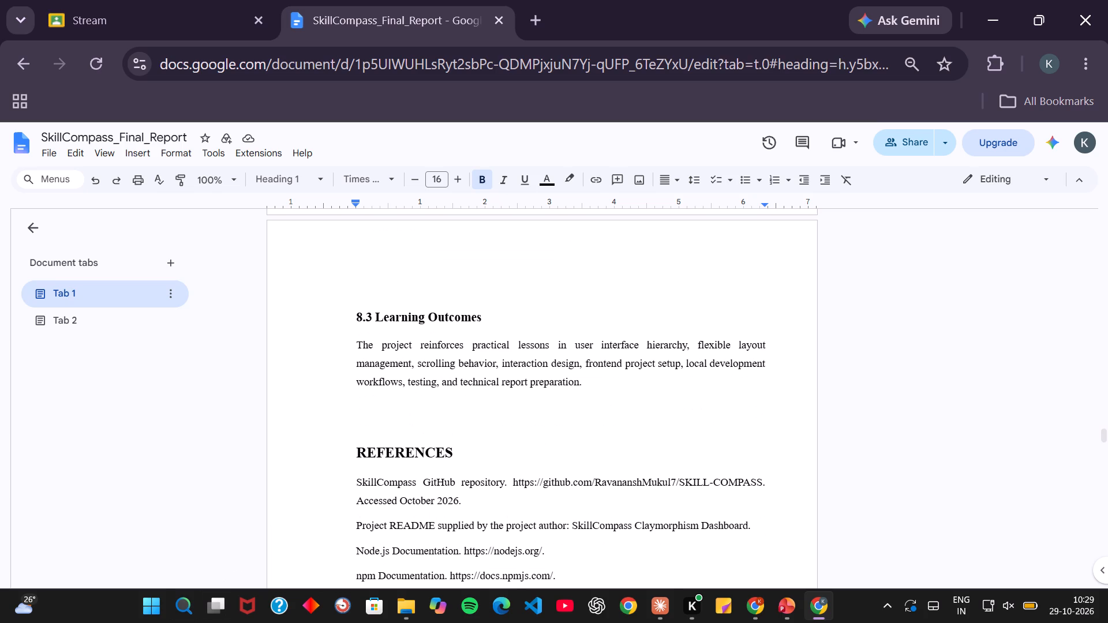
pyautogui.scroll(2, 310, 500)
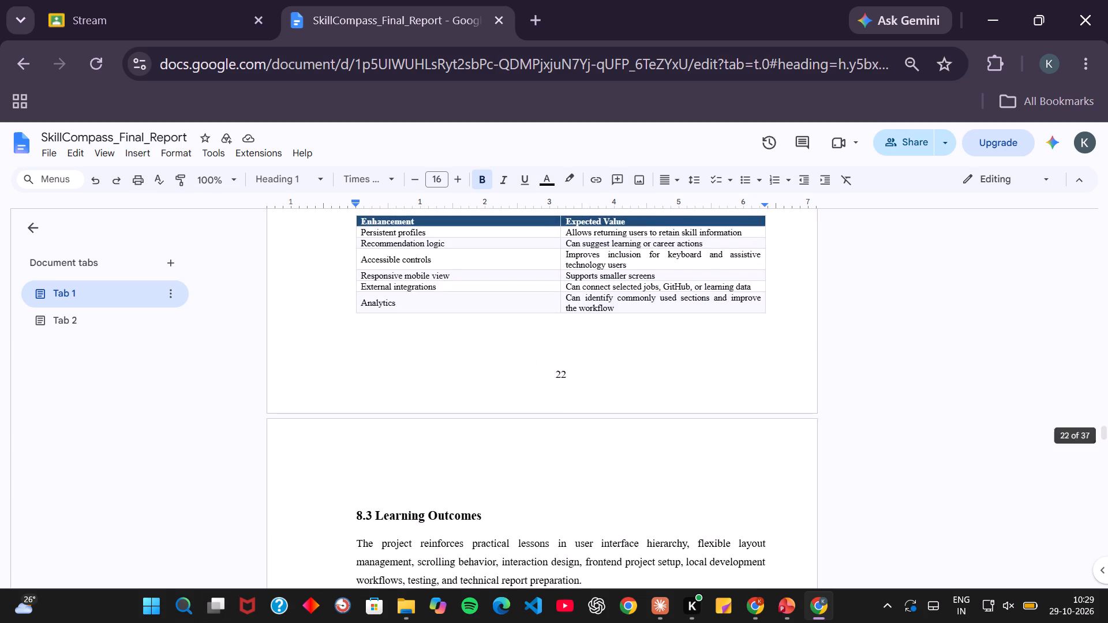
pyautogui.scroll(5, 310, 500)
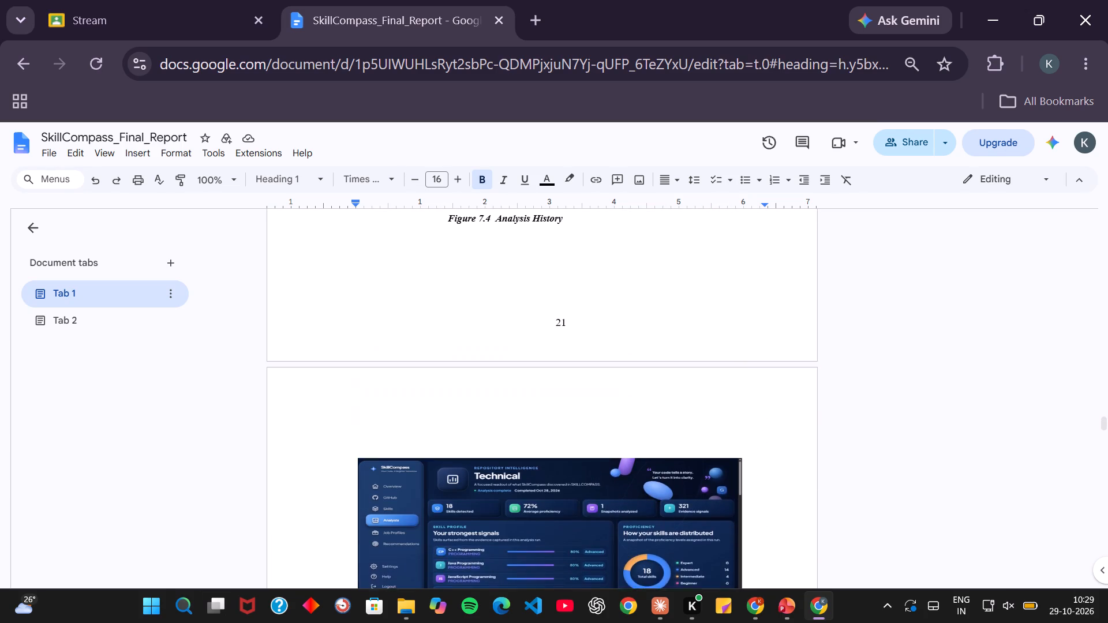
pyautogui.scroll(2, 310, 500)
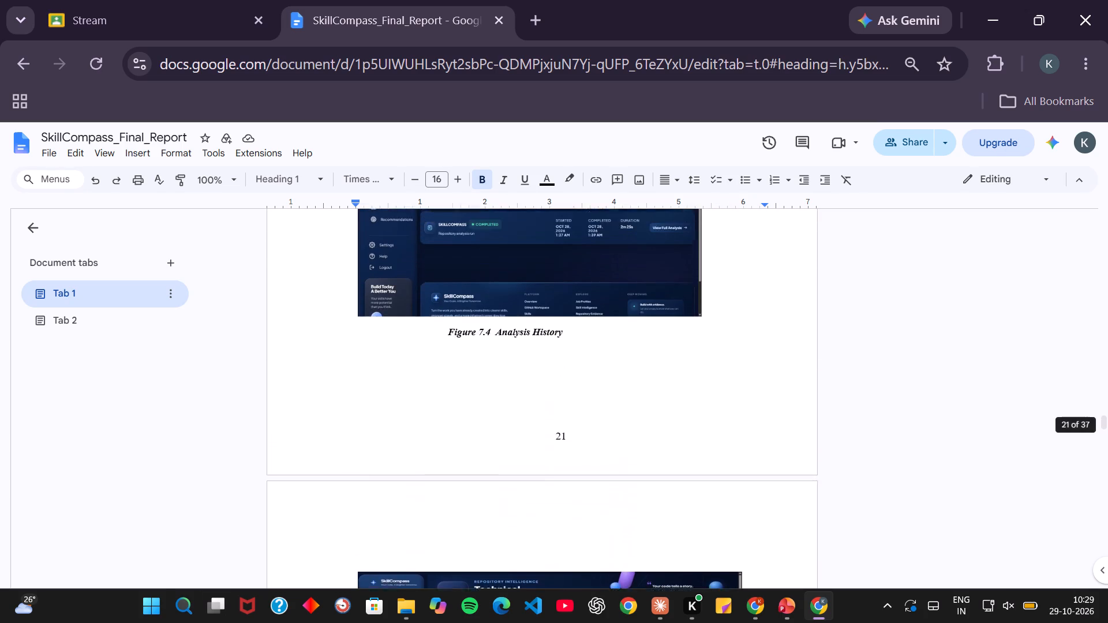
pyautogui.scroll(3, 310, 500)
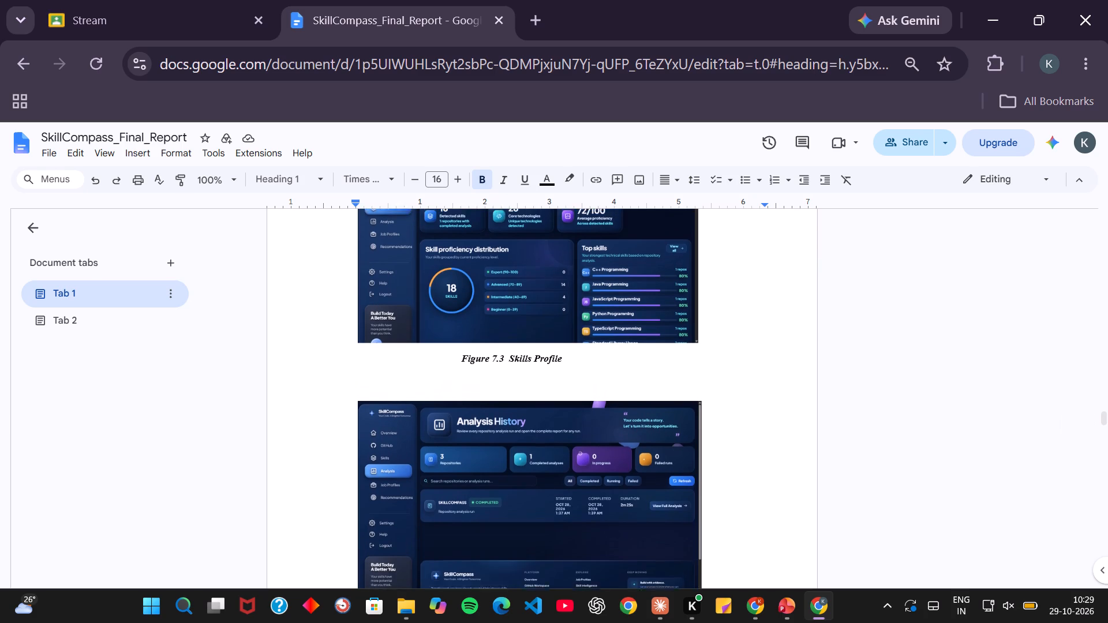
pyautogui.scroll(7, 310, 500)
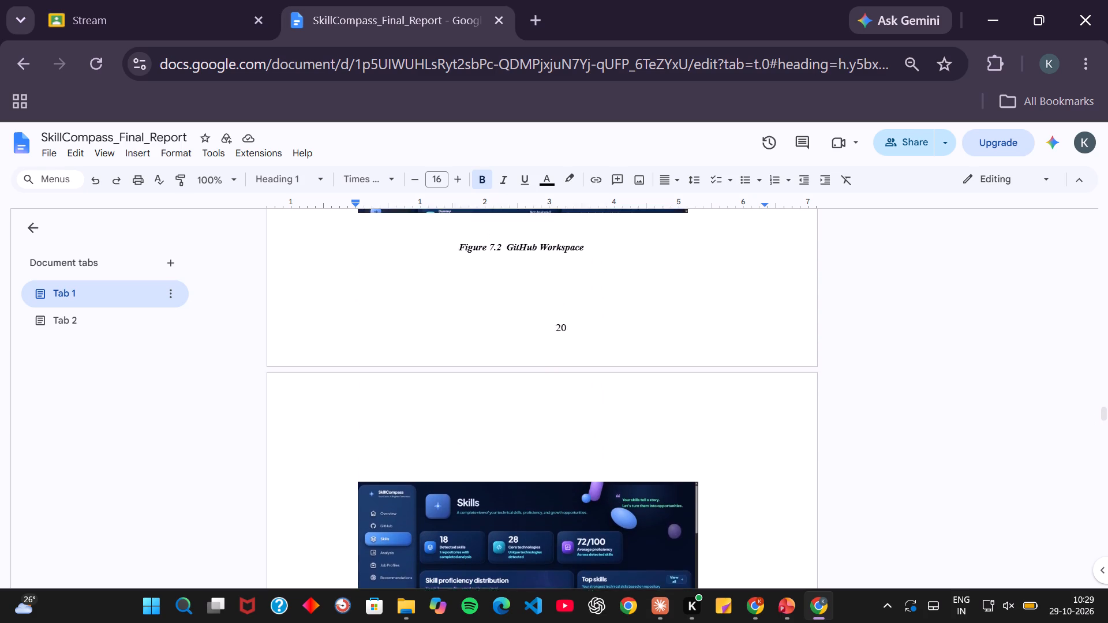
pyautogui.scroll(4, 310, 500)
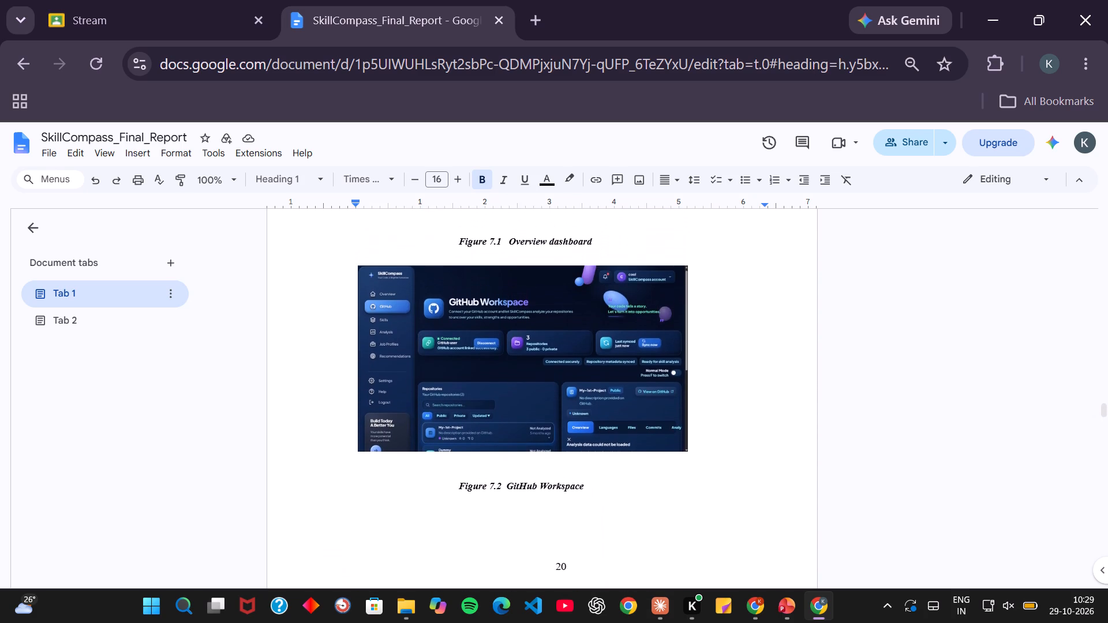
pyautogui.scroll(4, 310, 500)
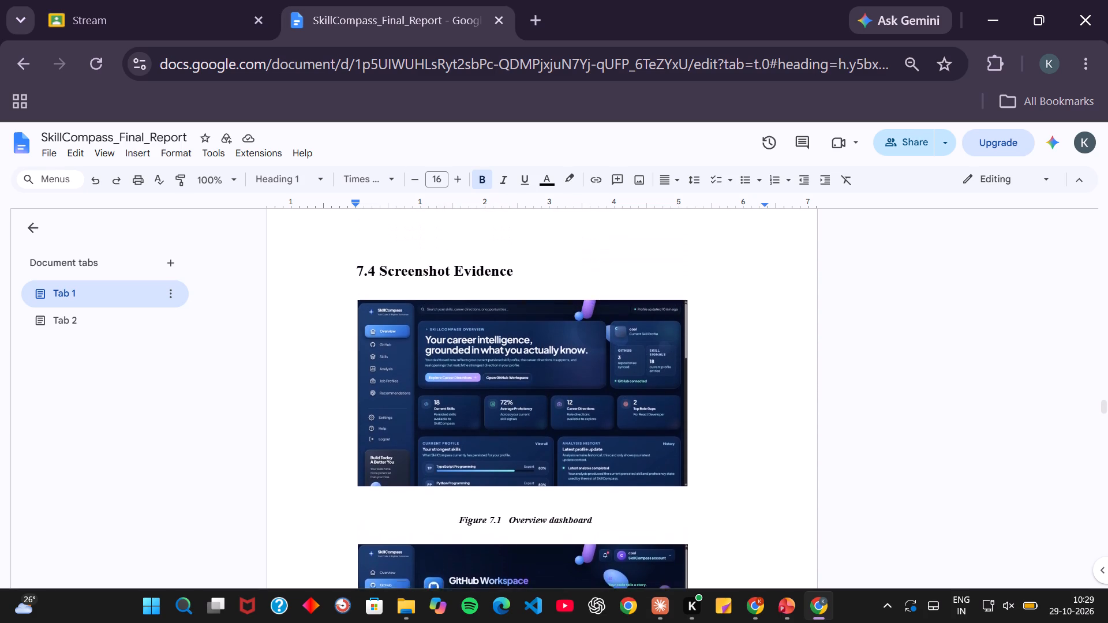
pyautogui.scroll(2, 310, 500)
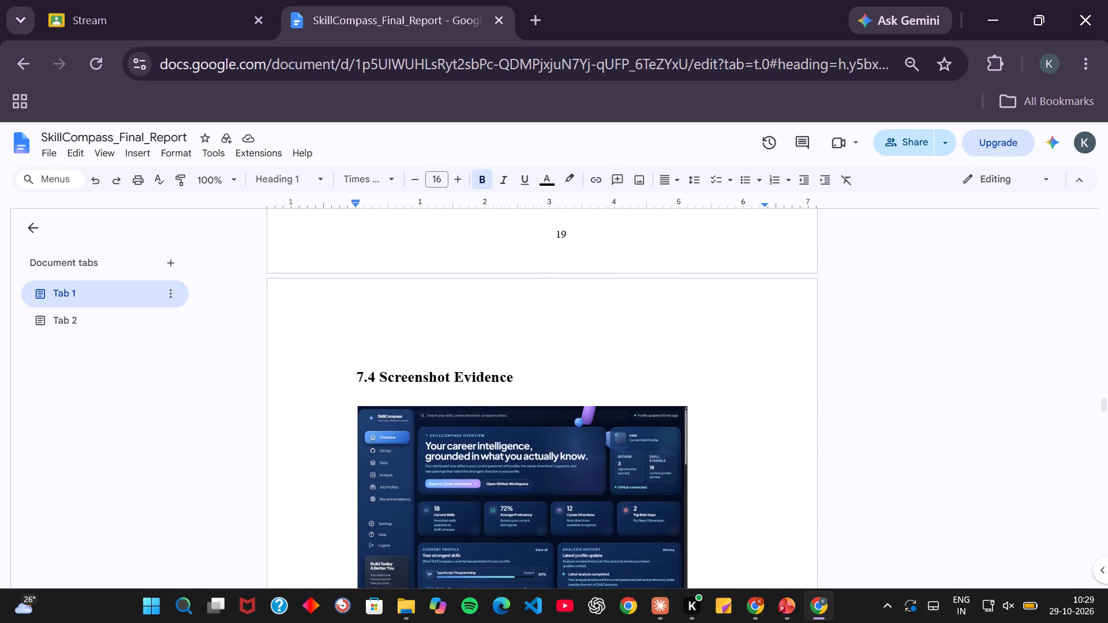
pyautogui.scroll(-1, 510, 370)
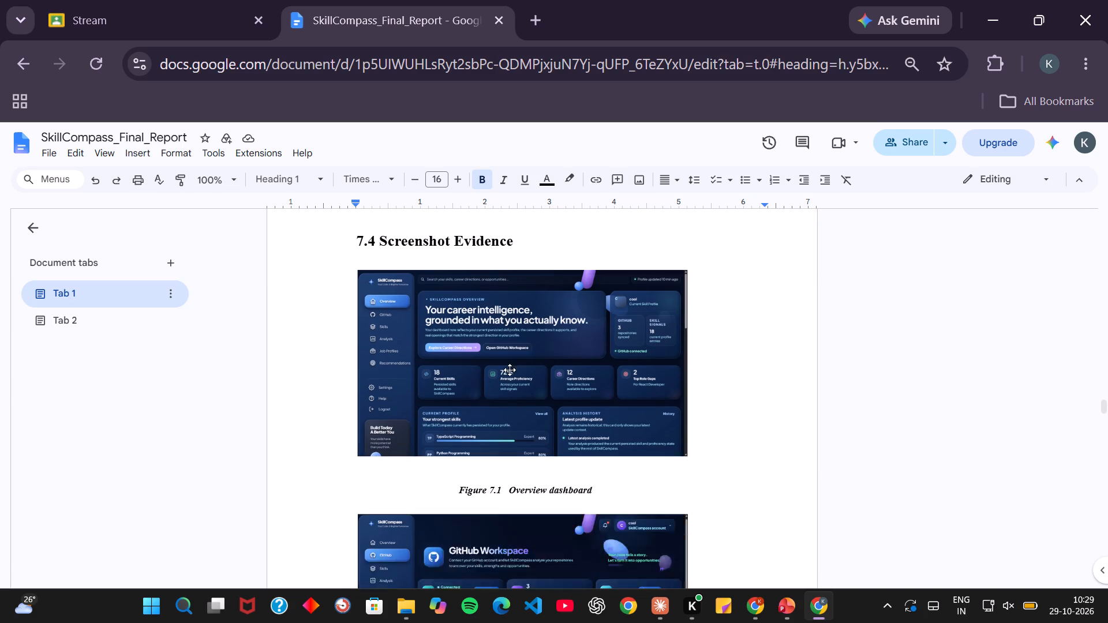
pyautogui.scroll(-1, 510, 370)
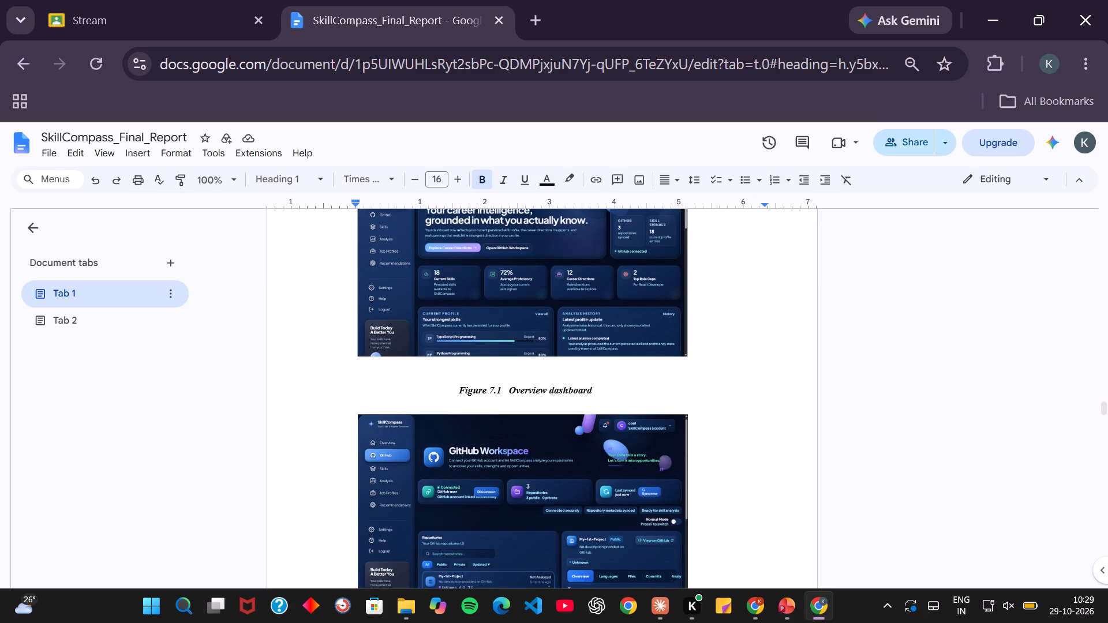
pyautogui.scroll(2, 526, 330)
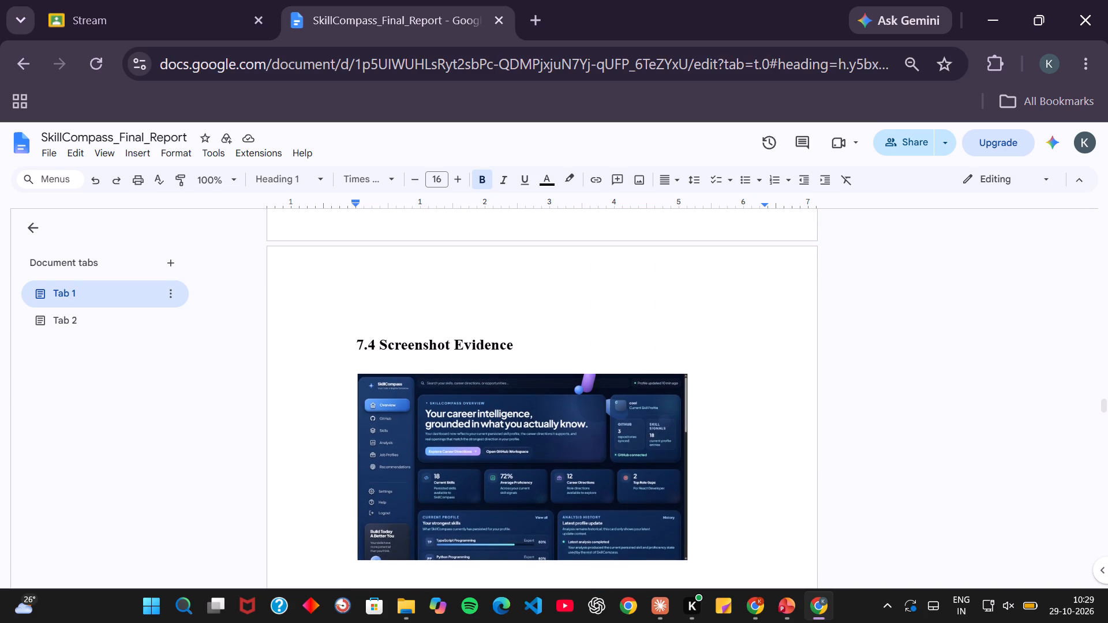
# Review the headings and page layout backwards from the start of Chapter 7 through Chapters 6 and 5 to section 4.4 Navigation Flow.
pyautogui.scroll(7, 504, 490)
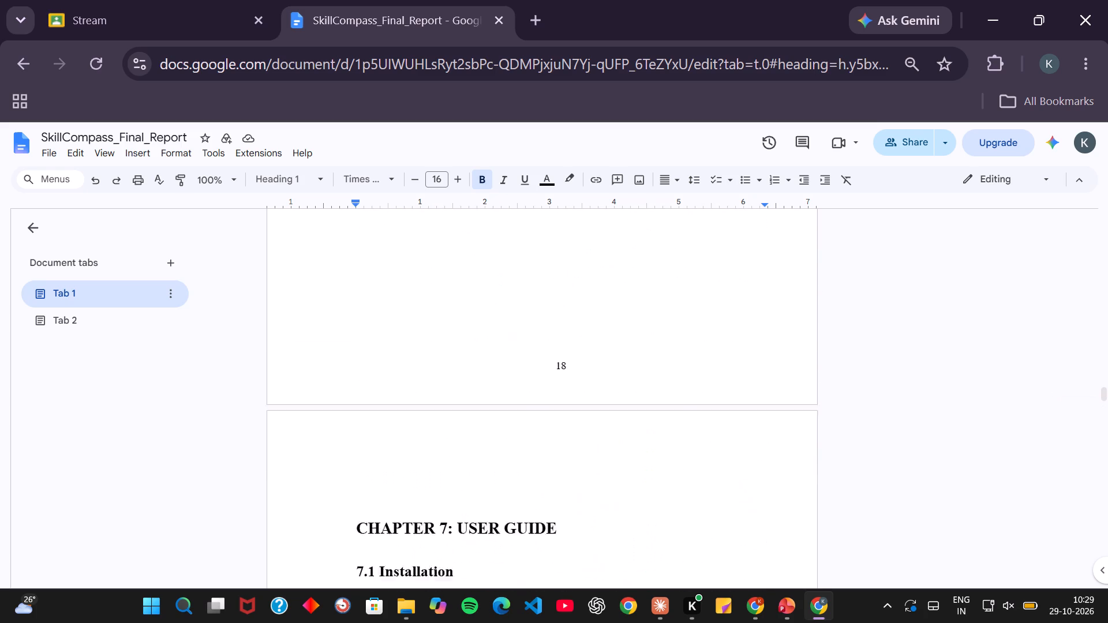
pyautogui.scroll(4, 504, 490)
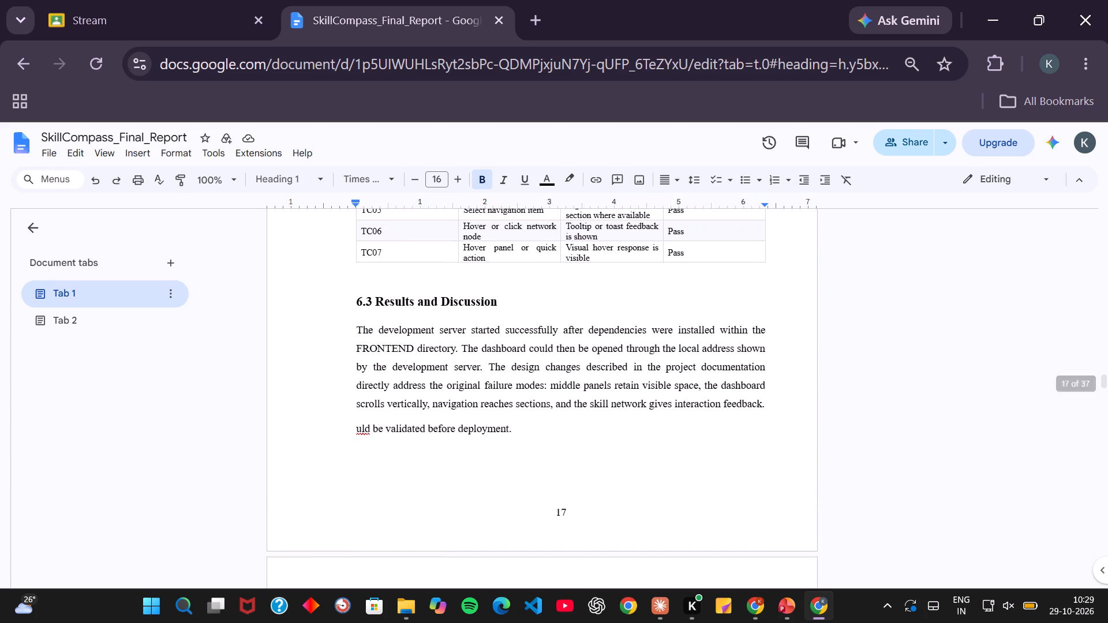
pyautogui.scroll(3, 504, 490)
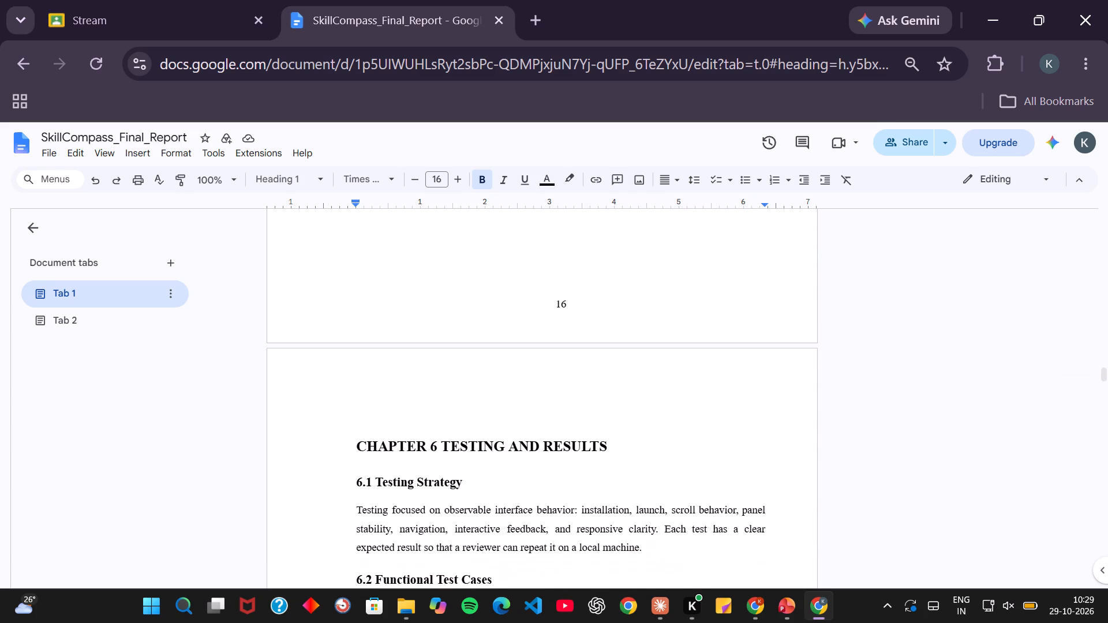
pyautogui.scroll(3, 504, 490)
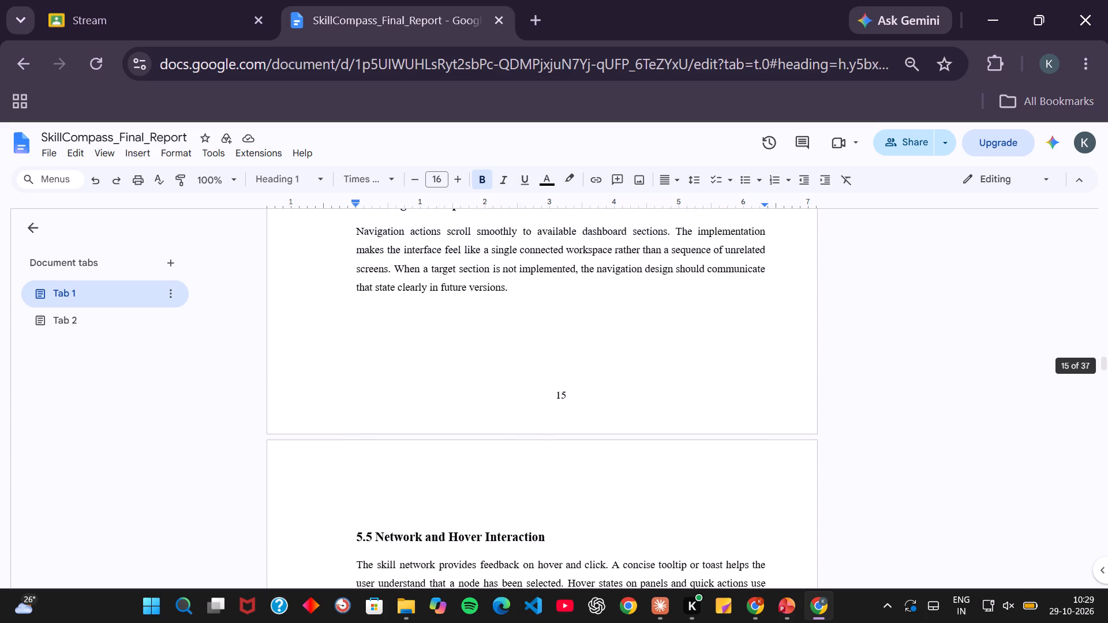
pyautogui.scroll(4, 504, 490)
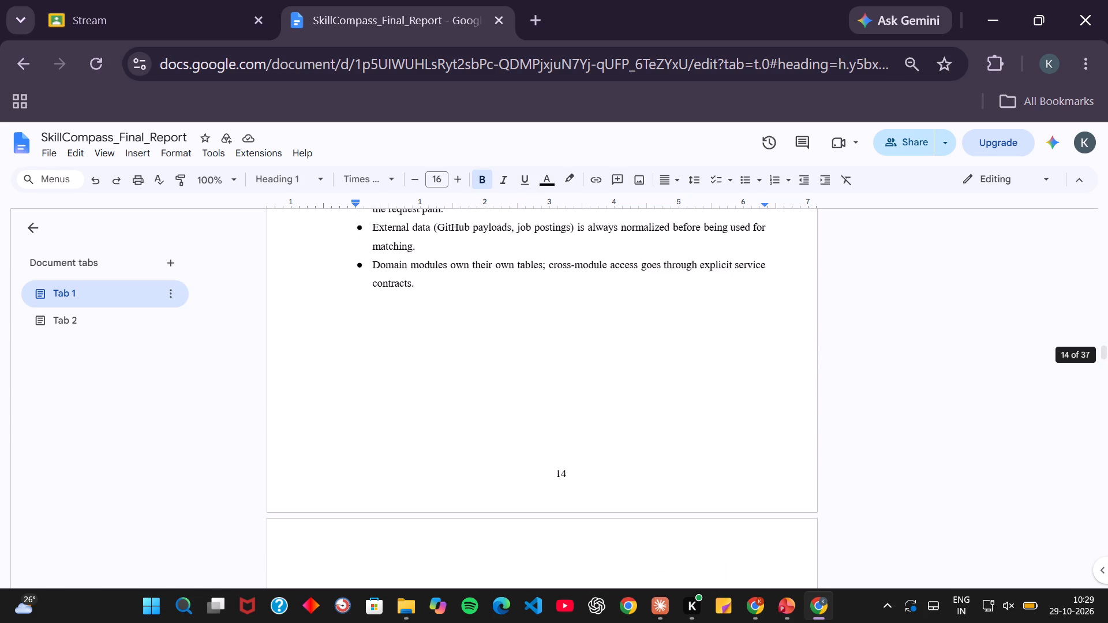
pyautogui.scroll(2, 504, 490)
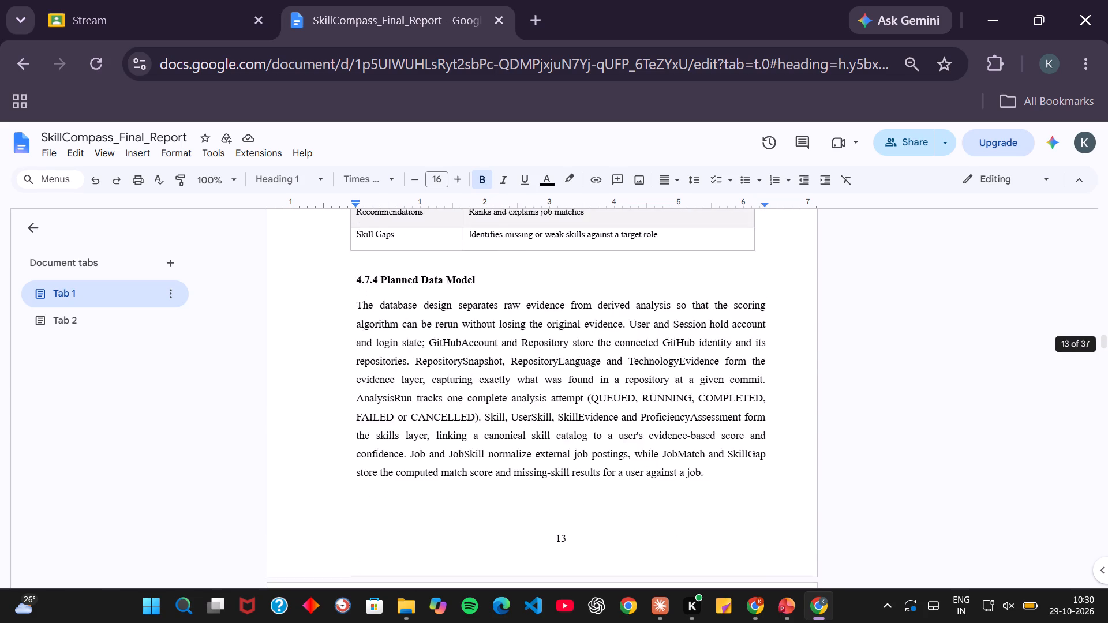
pyautogui.scroll(4, 504, 490)
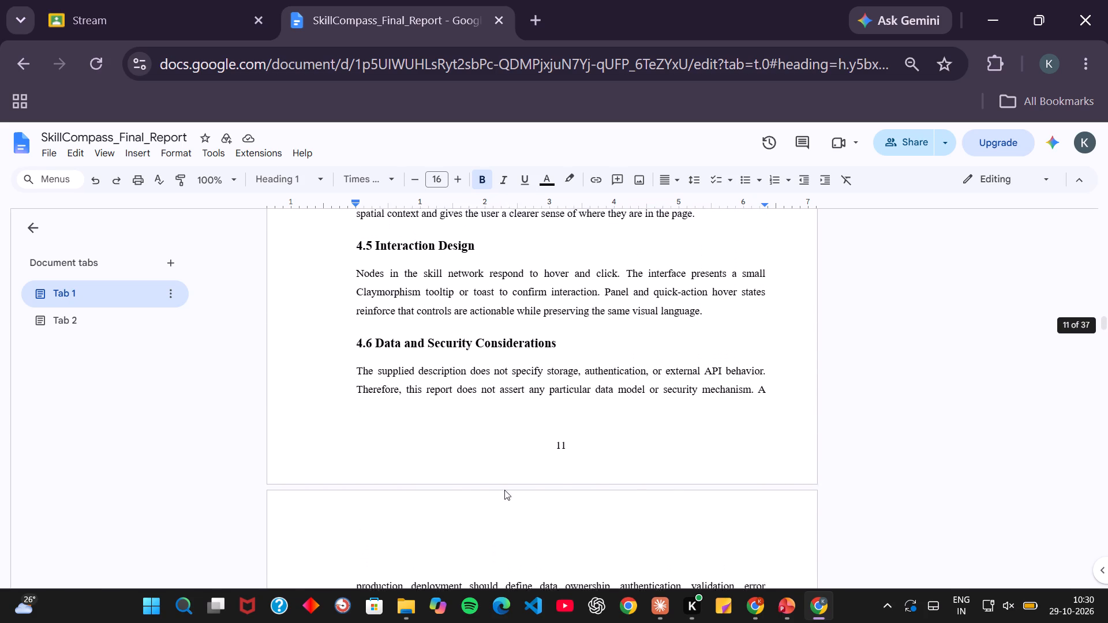
pyautogui.scroll(2, 504, 490)
pyautogui.scroll(-7, 504, 490)
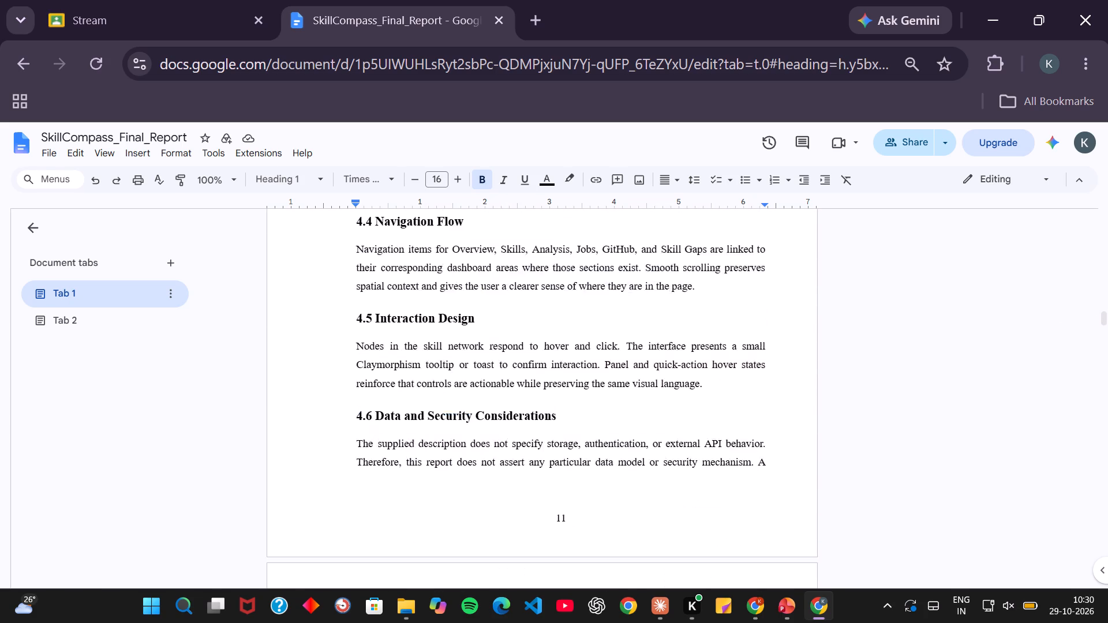
# Set the font size of the "7.2 Starting the Dashboard" heading in Chapter 7 to 14.
pyautogui.scroll(-20, 504, 490)
pyautogui.scroll(-11, 504, 490)
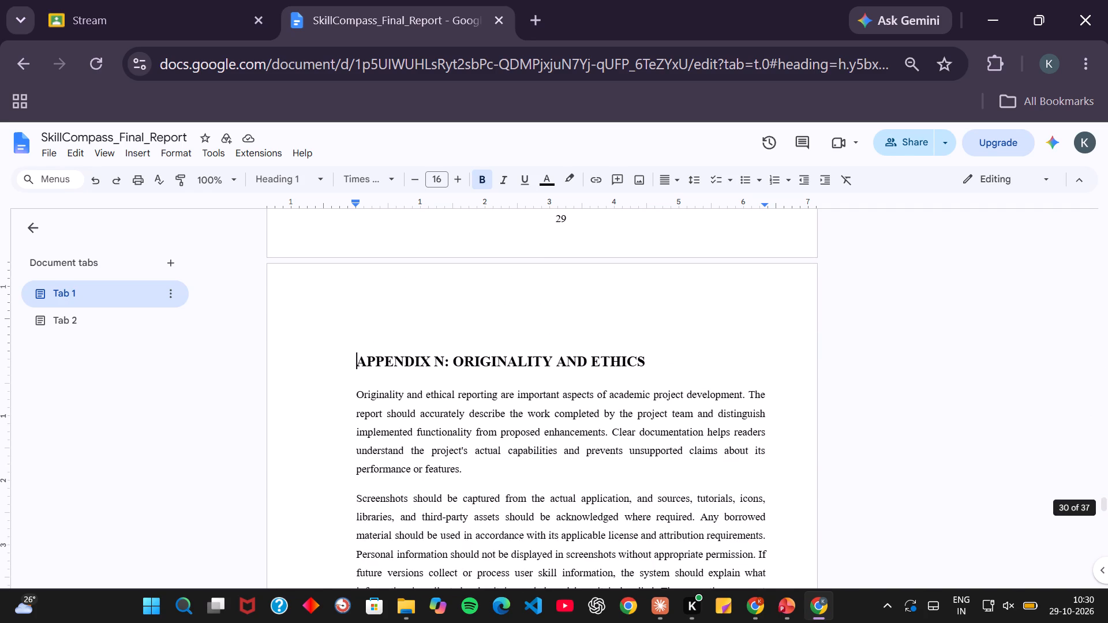
pyautogui.scroll(-1, 504, 490)
pyautogui.scroll(12, 564, 450)
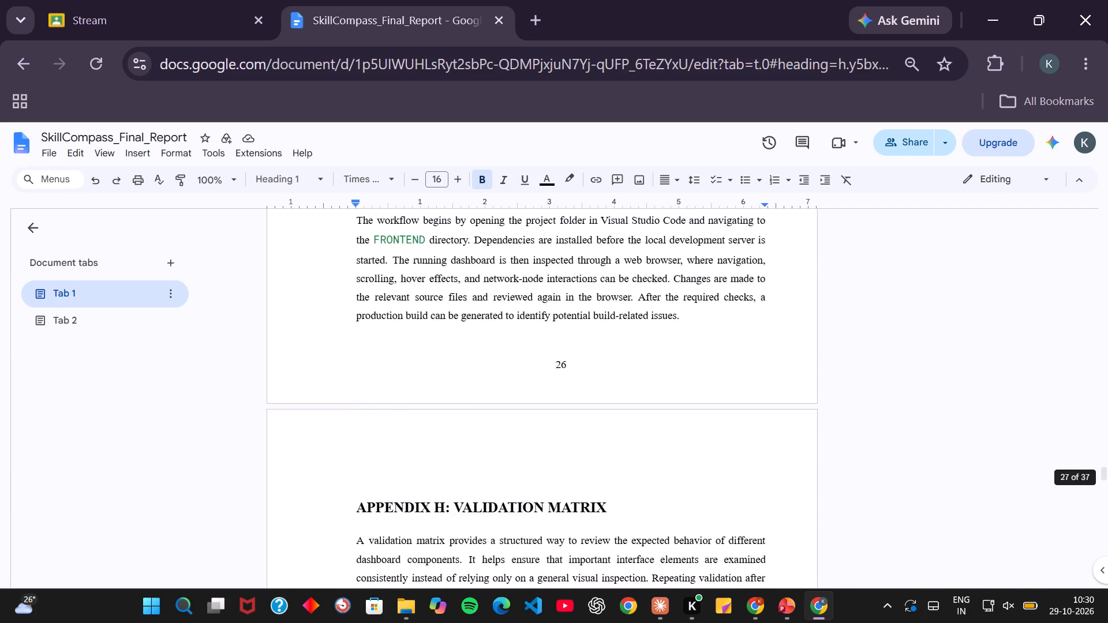
pyautogui.scroll(13, 564, 450)
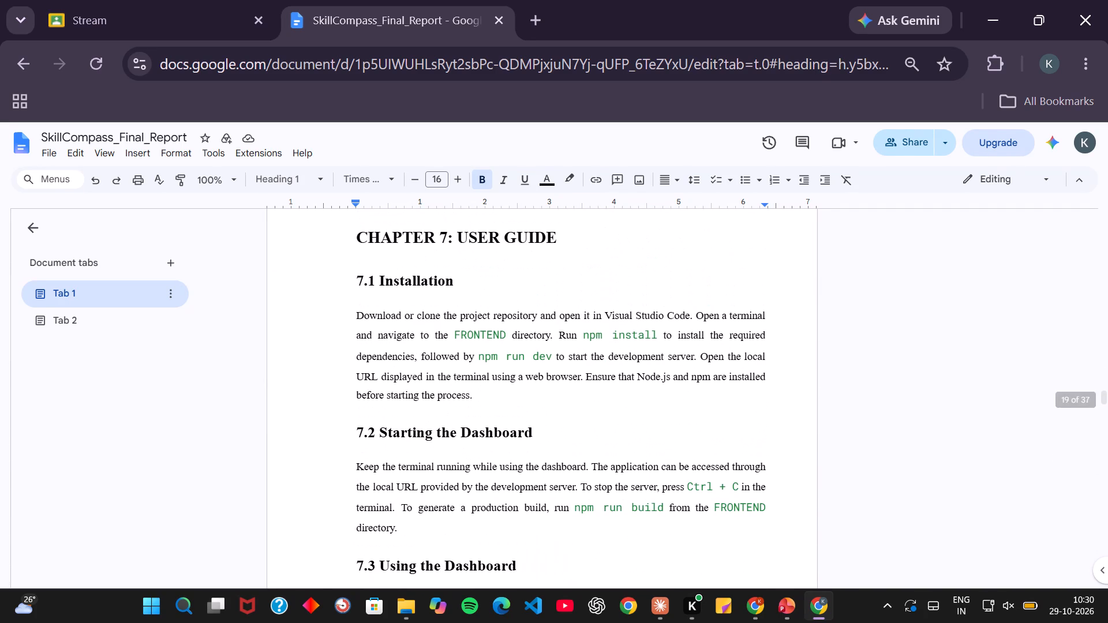
pyautogui.click(464, 393)
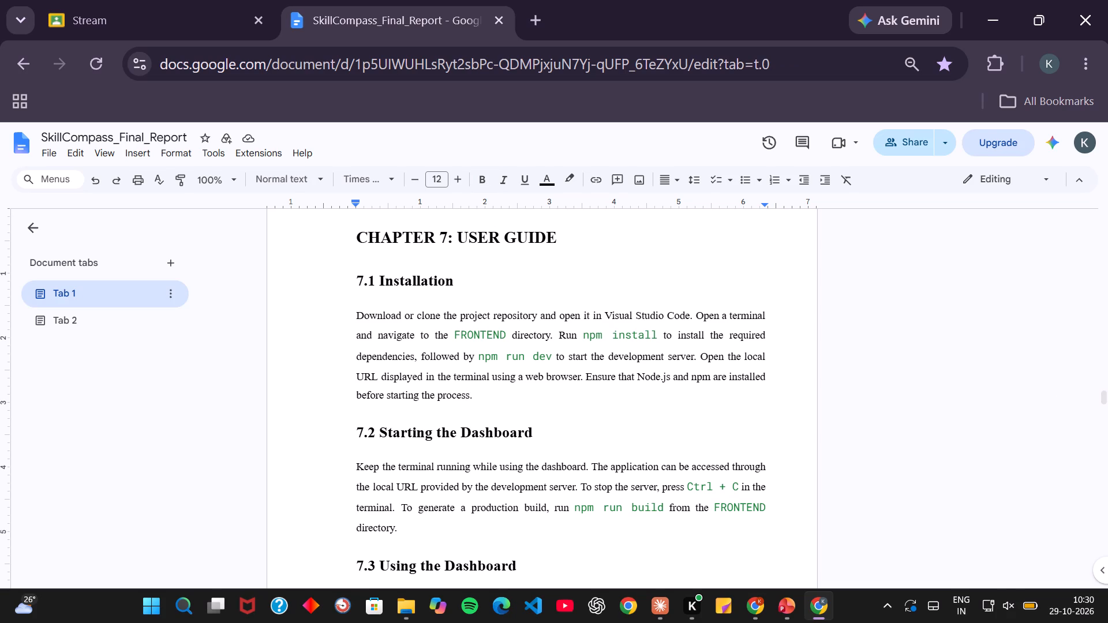
pyautogui.click(366, 416)
pyautogui.click(363, 418)
pyautogui.press('Down')
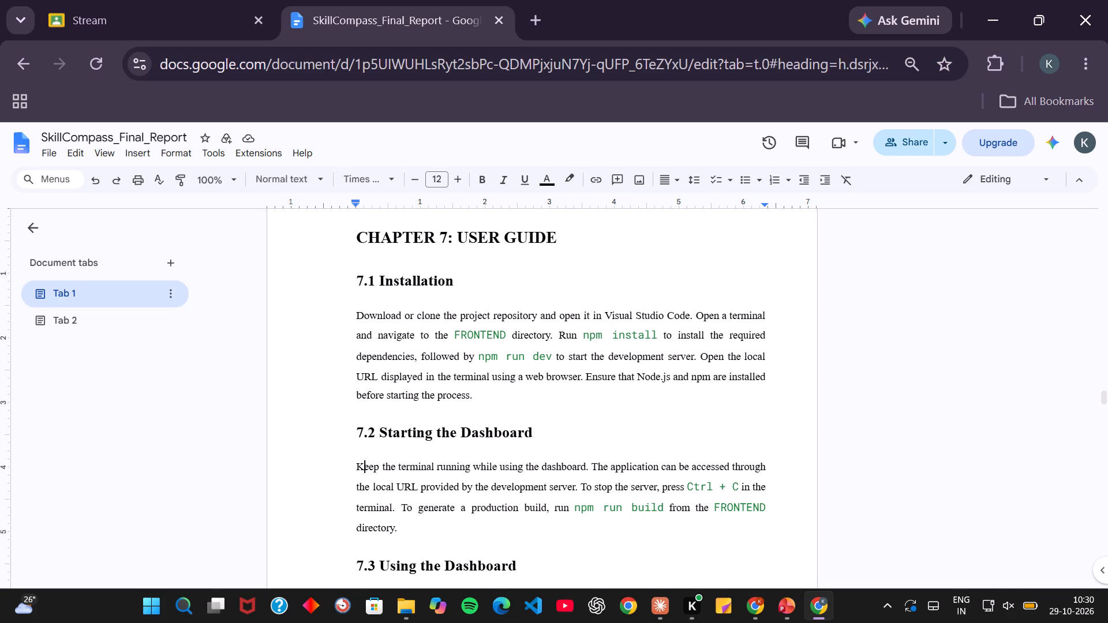
pyautogui.press('Left')
pyautogui.press('Up')
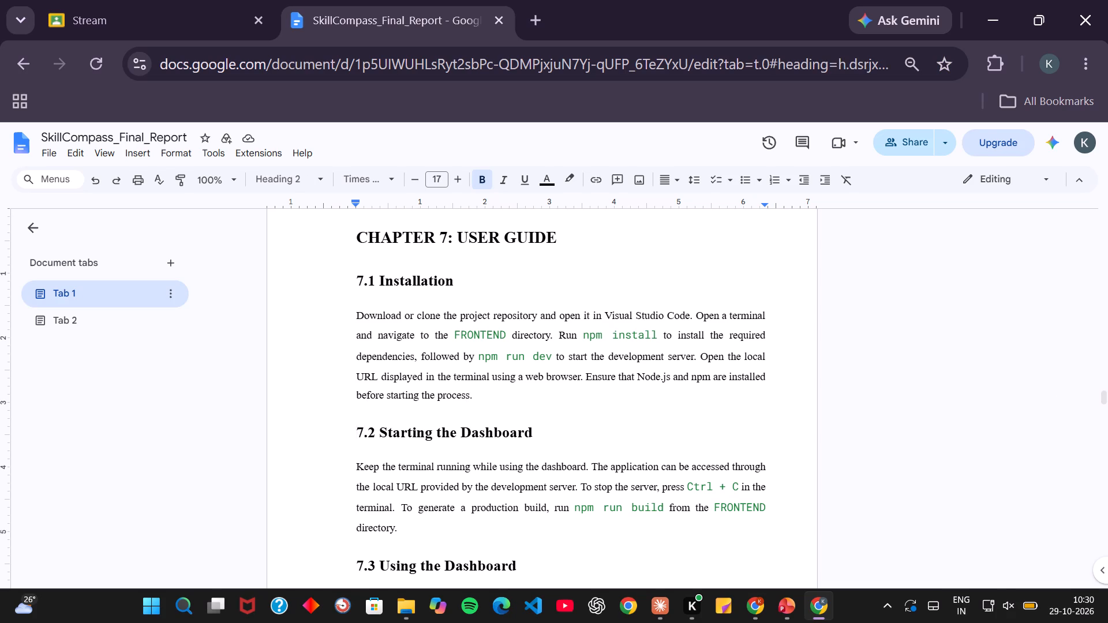
pyautogui.hotkey('shift', 'Right')
pyautogui.hotkey('shift', 'Right')
pyautogui.hotkey('shift', 'Right')
pyautogui.hotkey('shift', 'Right')
pyautogui.hotkey('shift', 'Right')
pyautogui.hotkey('shift', 'Right')
pyautogui.hotkey('shift', 'Right')
pyautogui.hotkey('shift', 'Right')
pyautogui.hotkey('shift', 'Right')
pyautogui.hotkey('shift', 'Right')
pyautogui.hotkey('shift', 'Right')
pyautogui.hotkey('shift', 'Right')
pyautogui.hotkey('shift', 'Right')
pyautogui.hotkey('shift', 'Right')
pyautogui.hotkey('shift', 'Right')
pyautogui.hotkey('shift', 'Right')
pyautogui.hotkey('shift', 'Right')
pyautogui.hotkey('shift', 'Right')
pyautogui.hotkey('shift', 'Right')
pyautogui.hotkey('shift', 'Right')
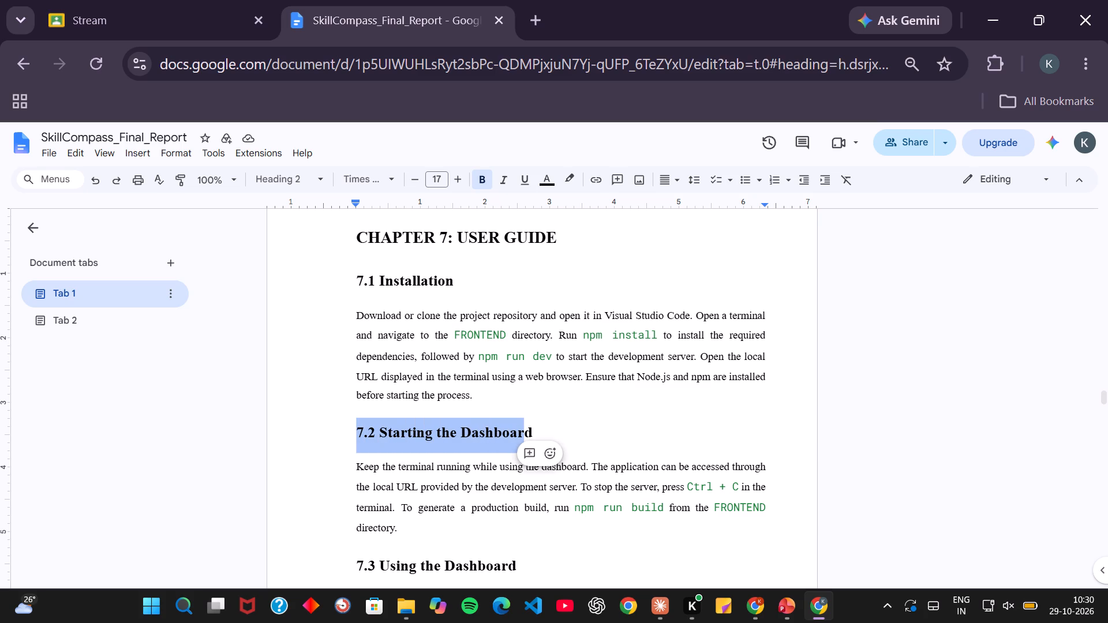
pyautogui.click(440, 183)
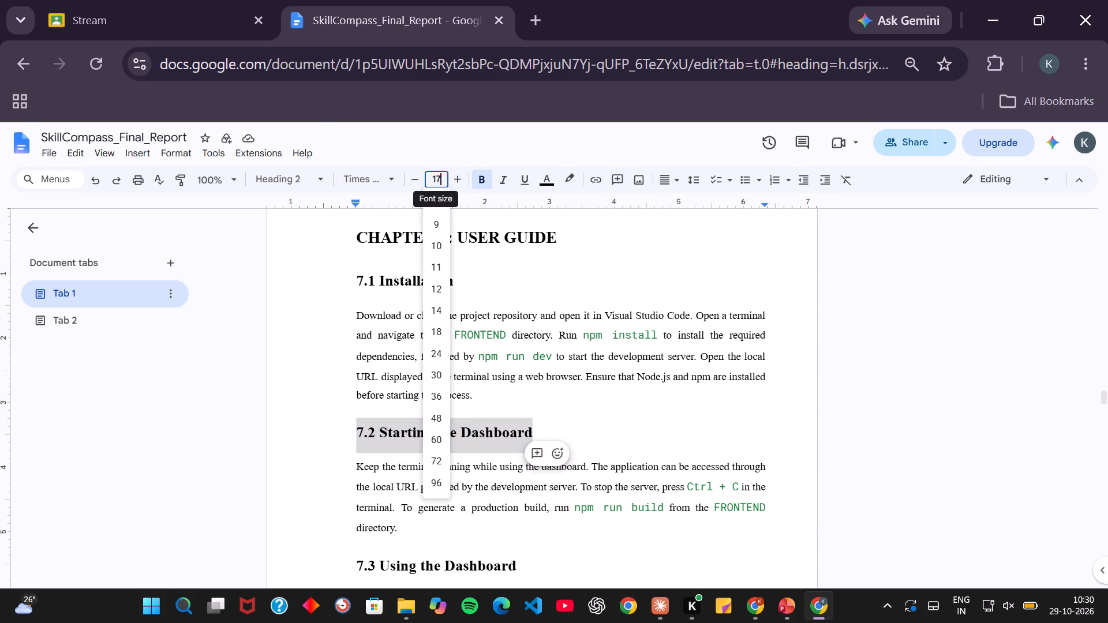
pyautogui.click(436, 306)
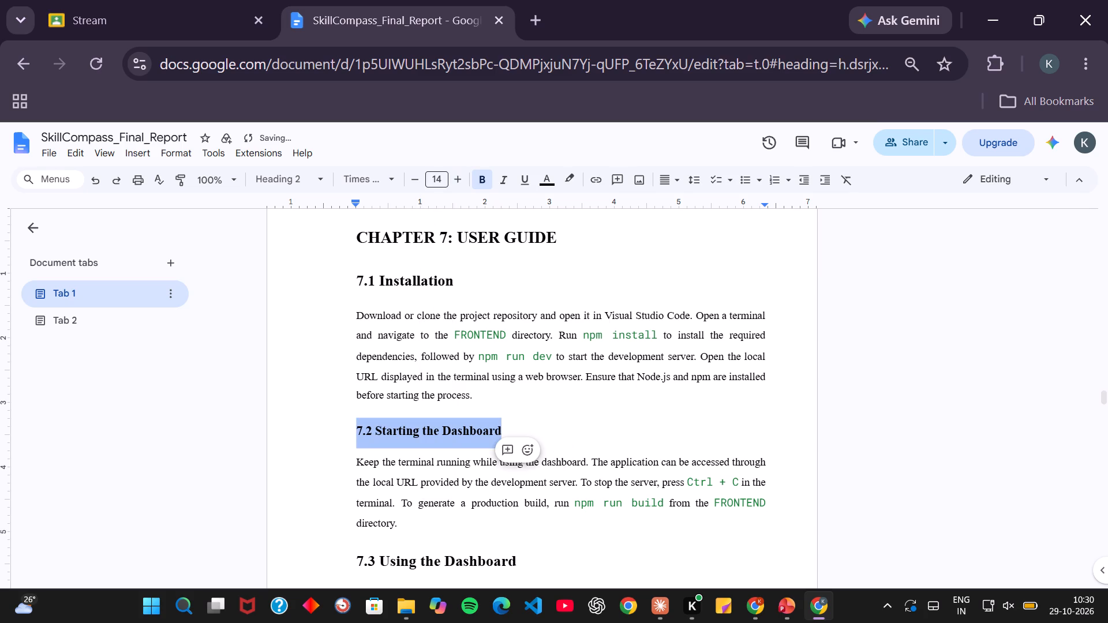
pyautogui.click(439, 183)
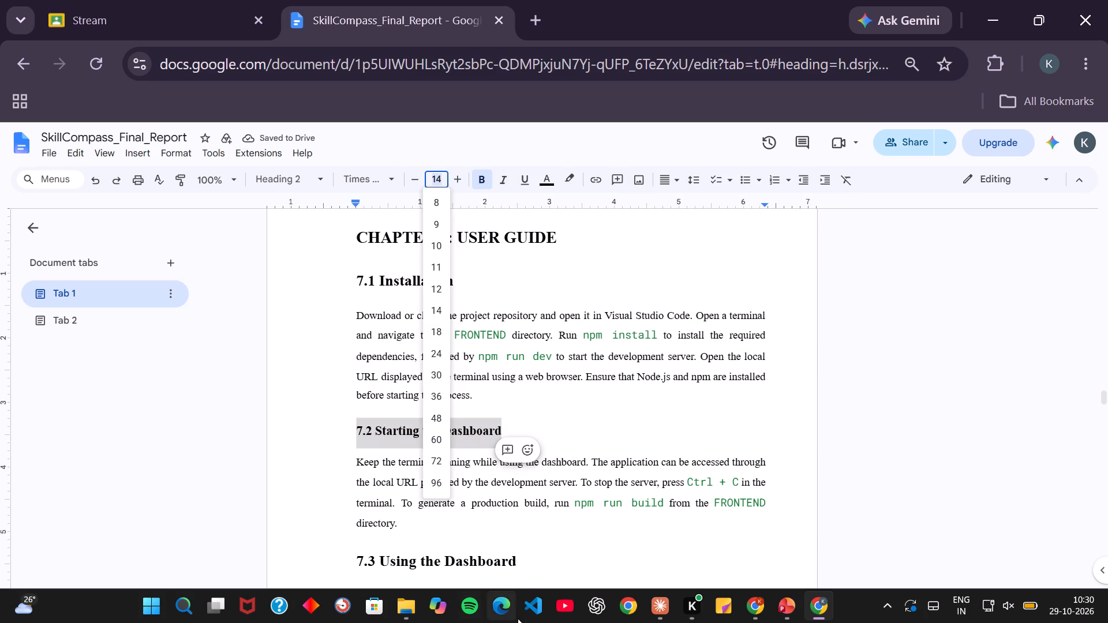
# Open the Word document "AI_III_year Mini Project Report 26-27" from the Downloads folder in a maximized window.
pyautogui.click(410, 602)
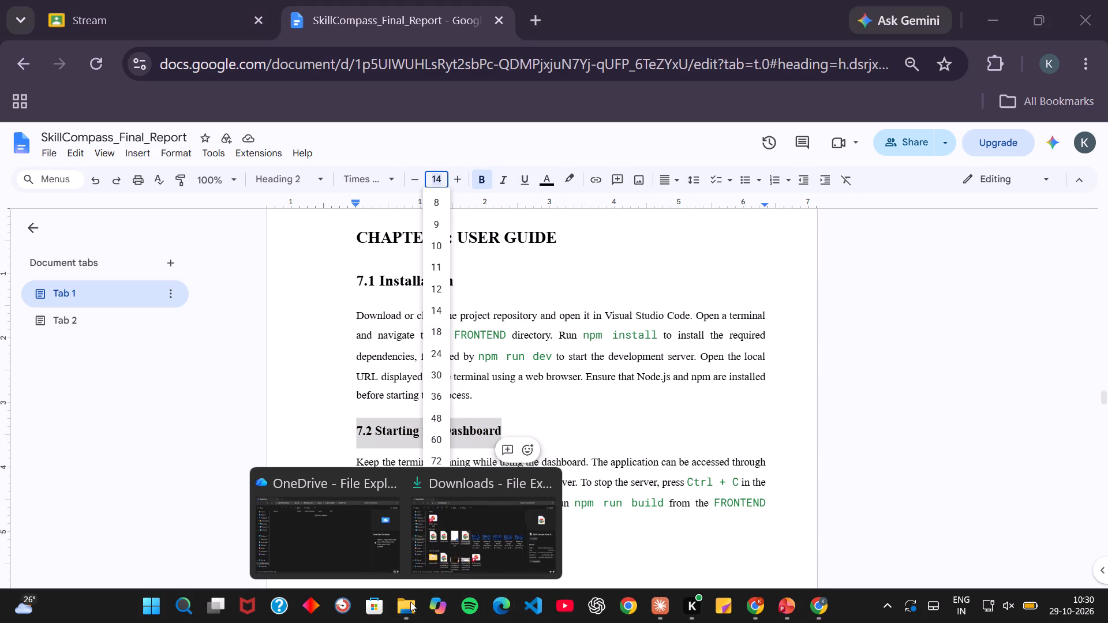
pyautogui.click(410, 602)
pyautogui.click(468, 535)
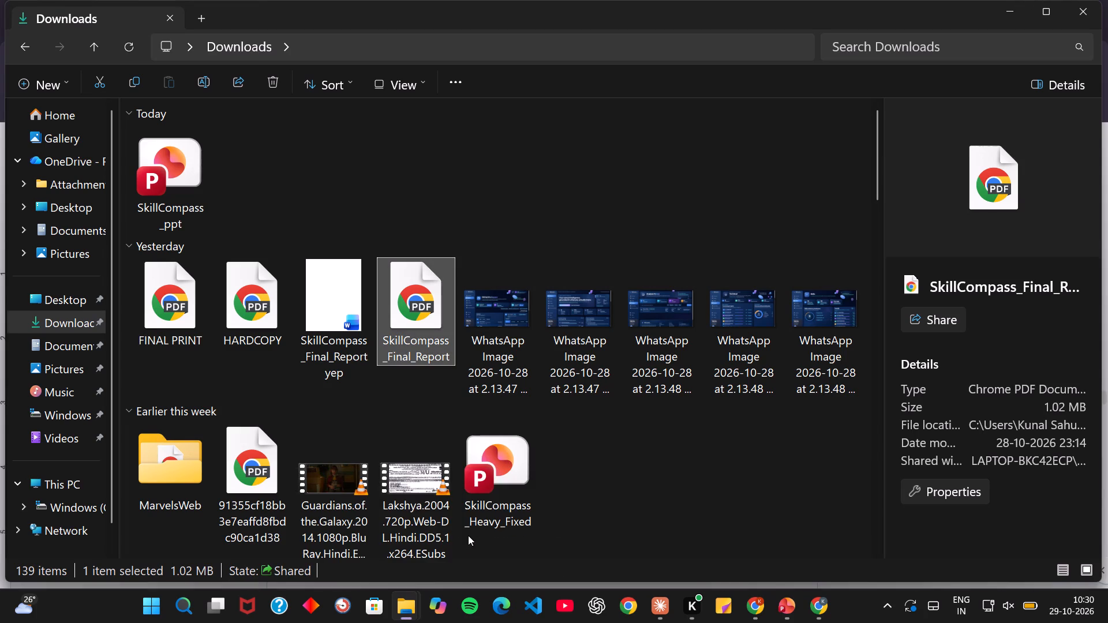
pyautogui.scroll(-3, 448, 431)
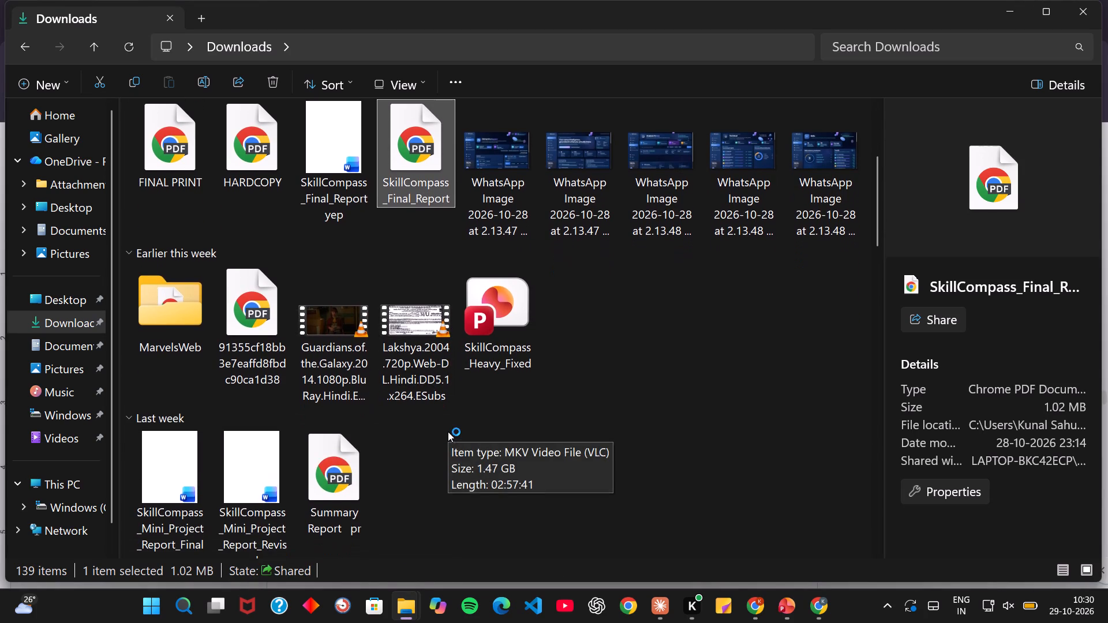
pyautogui.scroll(-1, 248, 534)
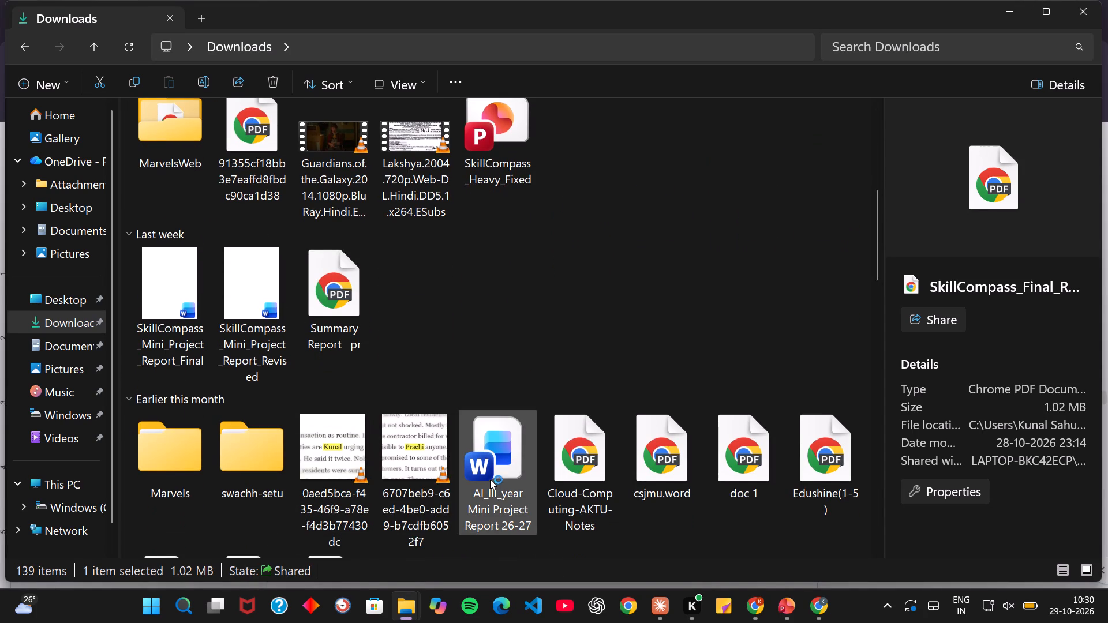
pyautogui.doubleClick(494, 478)
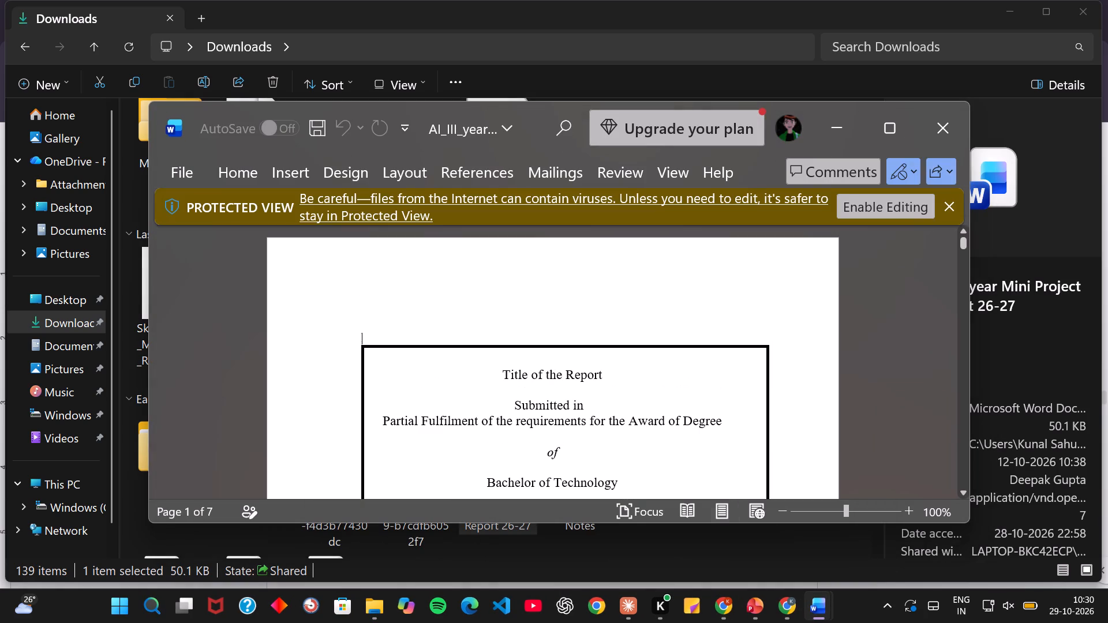
pyautogui.click(885, 142)
# Review the template's front pages, especially the Acknowledgement text and its signature blocks.
pyautogui.scroll(-2, 669, 362)
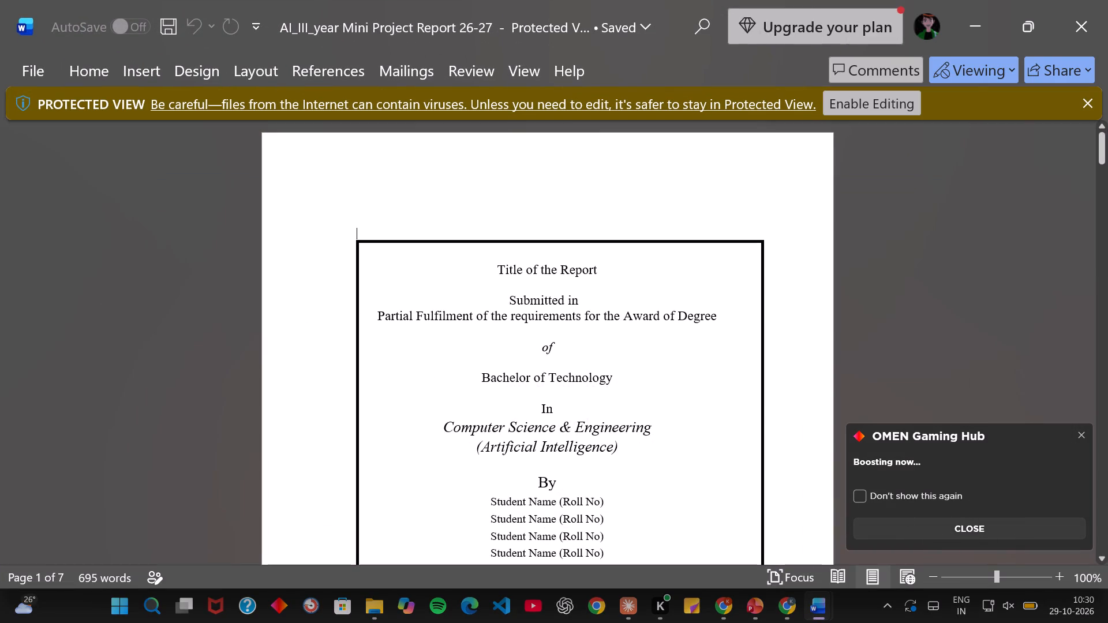
pyautogui.scroll(-9, 669, 362)
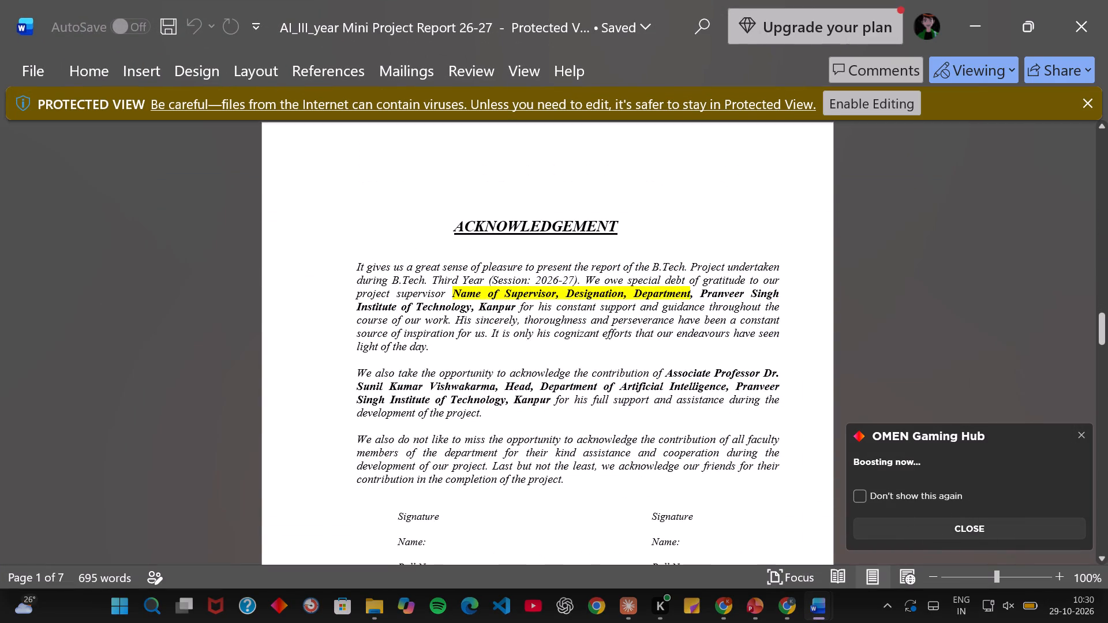
pyautogui.scroll(-4, 669, 362)
pyautogui.scroll(3, 669, 362)
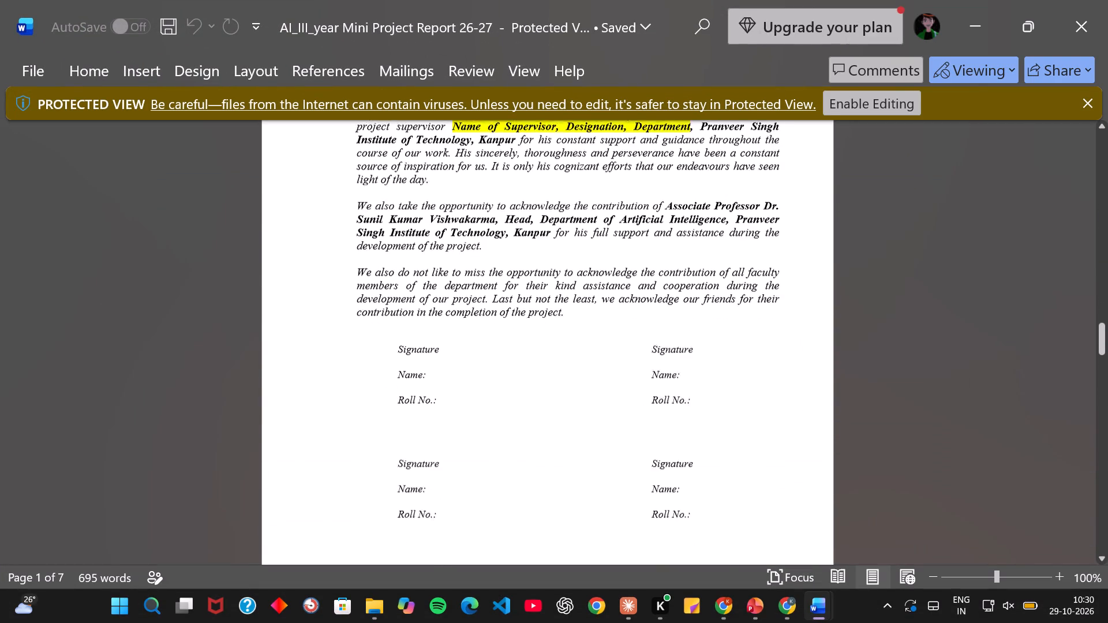
pyautogui.scroll(2, 669, 362)
pyautogui.scroll(-1, 669, 362)
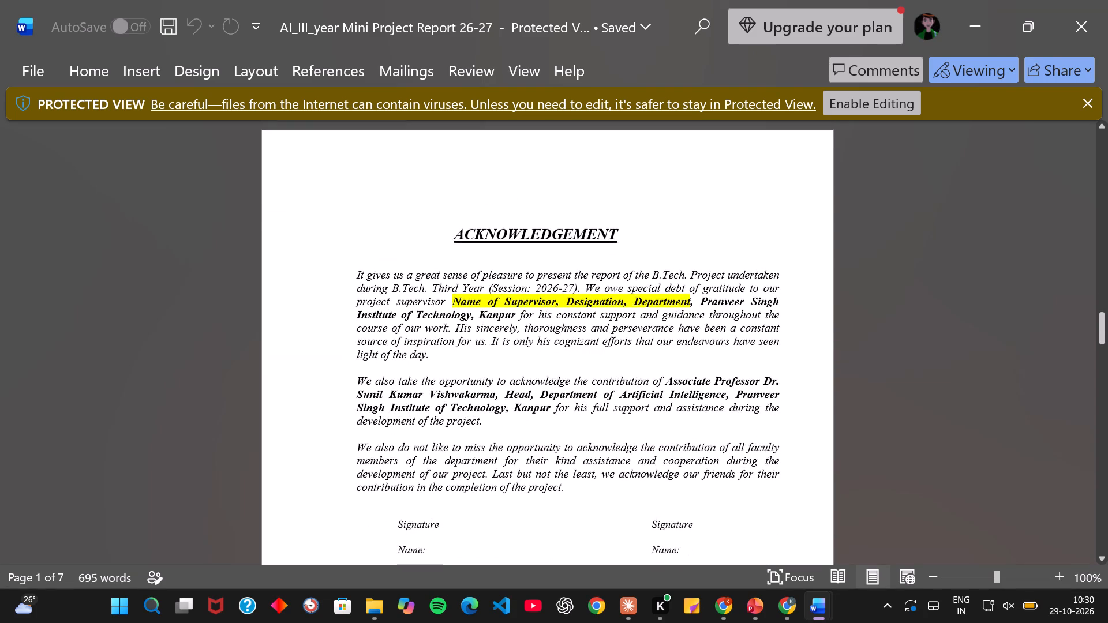
pyautogui.scroll(-2, 669, 362)
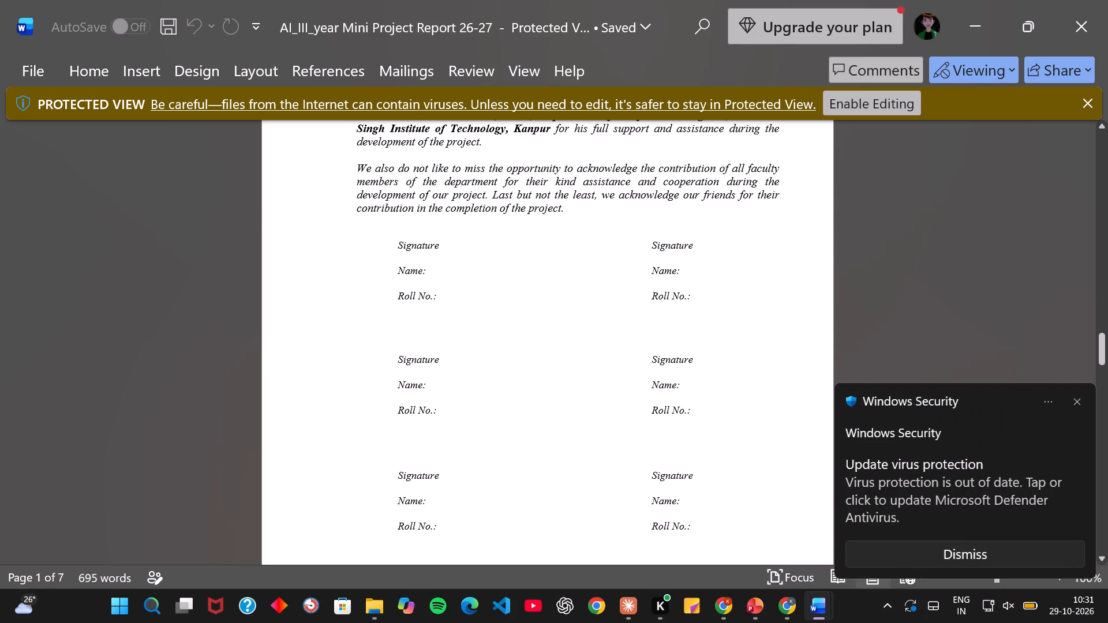
pyautogui.scroll(-1, 744, 355)
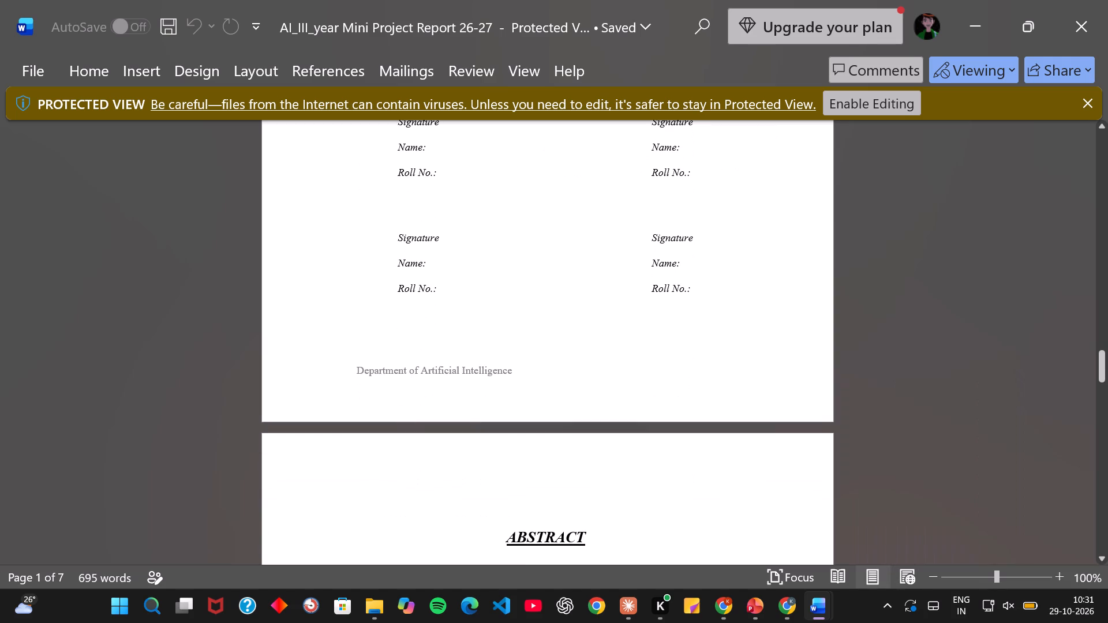
pyautogui.scroll(1, 638, 314)
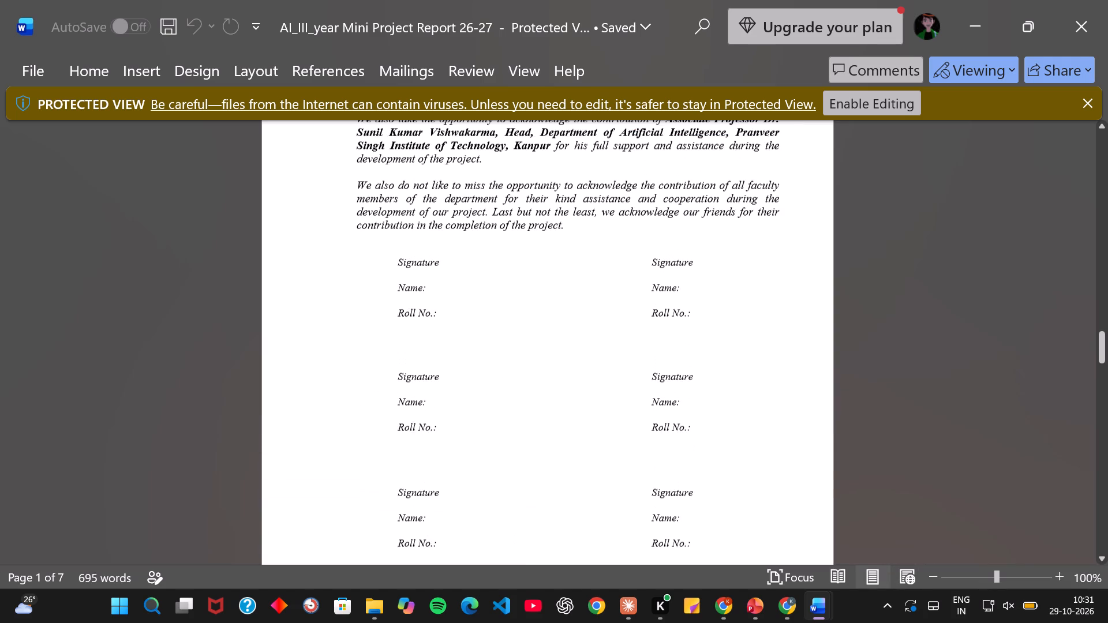
pyautogui.scroll(1, 638, 314)
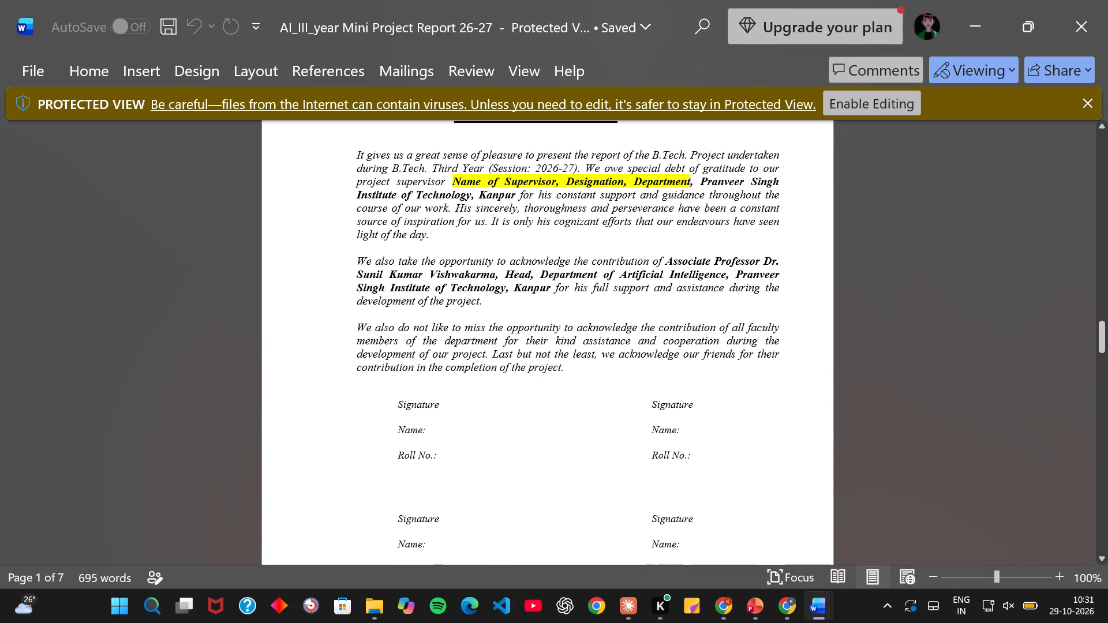
pyautogui.scroll(1, 638, 314)
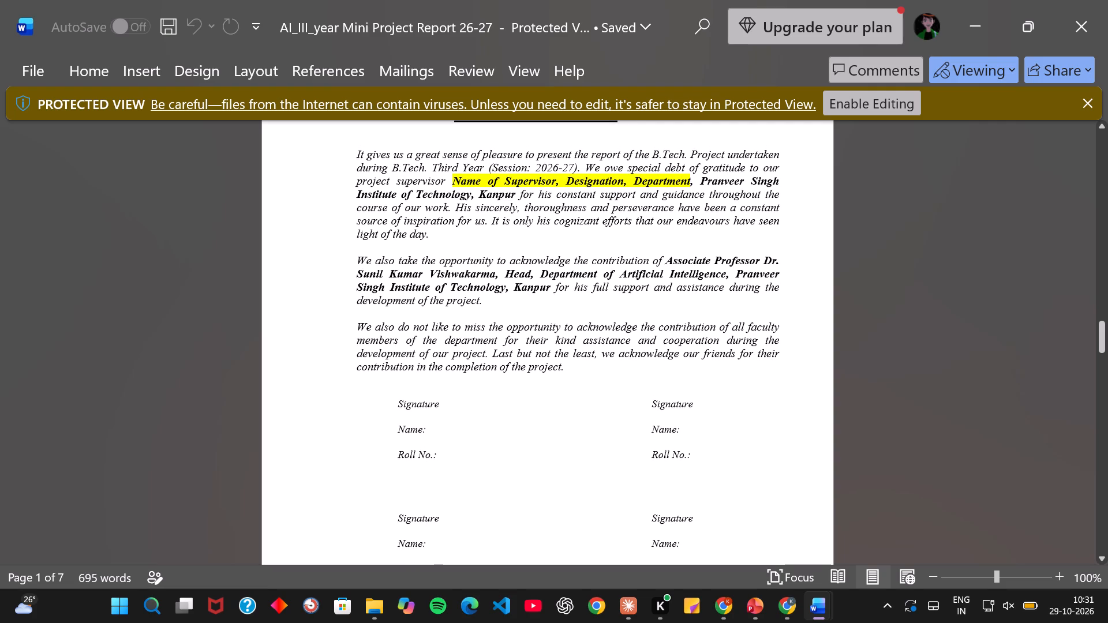
pyautogui.scroll(1, 638, 314)
# Read the template from the Abstract to the Content Guidelines on font sizes, margins and numbering, and return to the SkillCompass report.
pyautogui.scroll(-8, 638, 314)
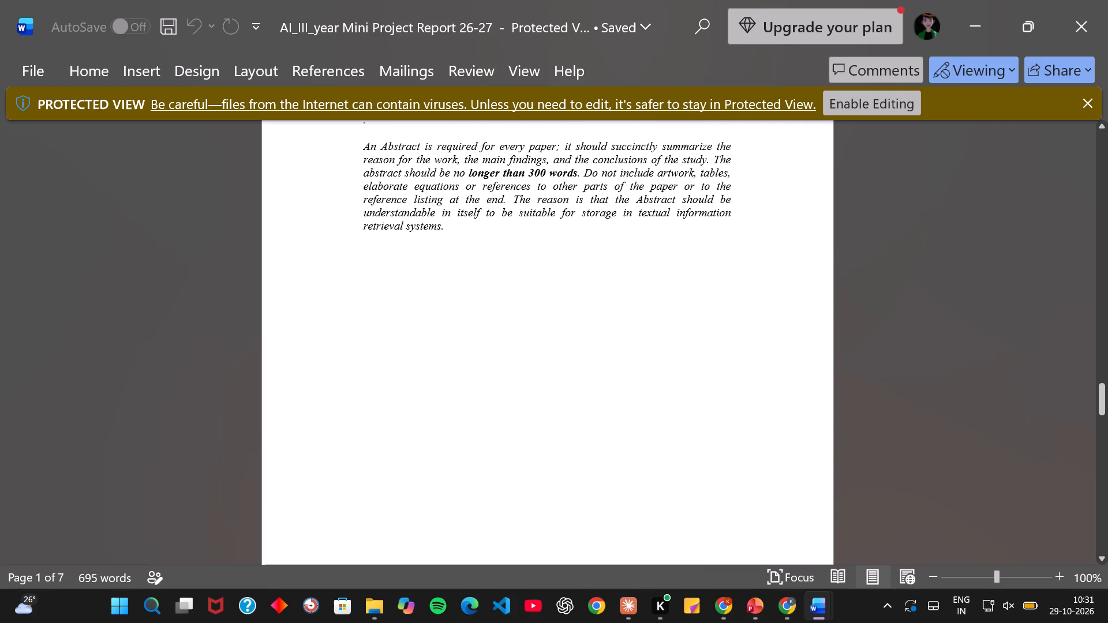
pyautogui.scroll(-2, 638, 314)
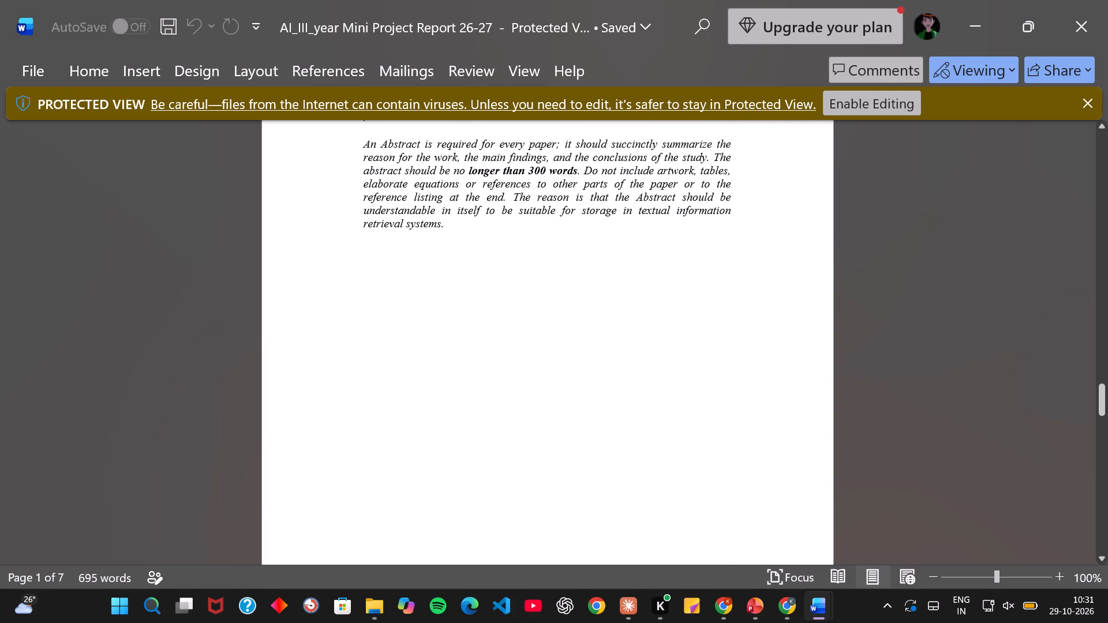
pyautogui.scroll(-2, 638, 314)
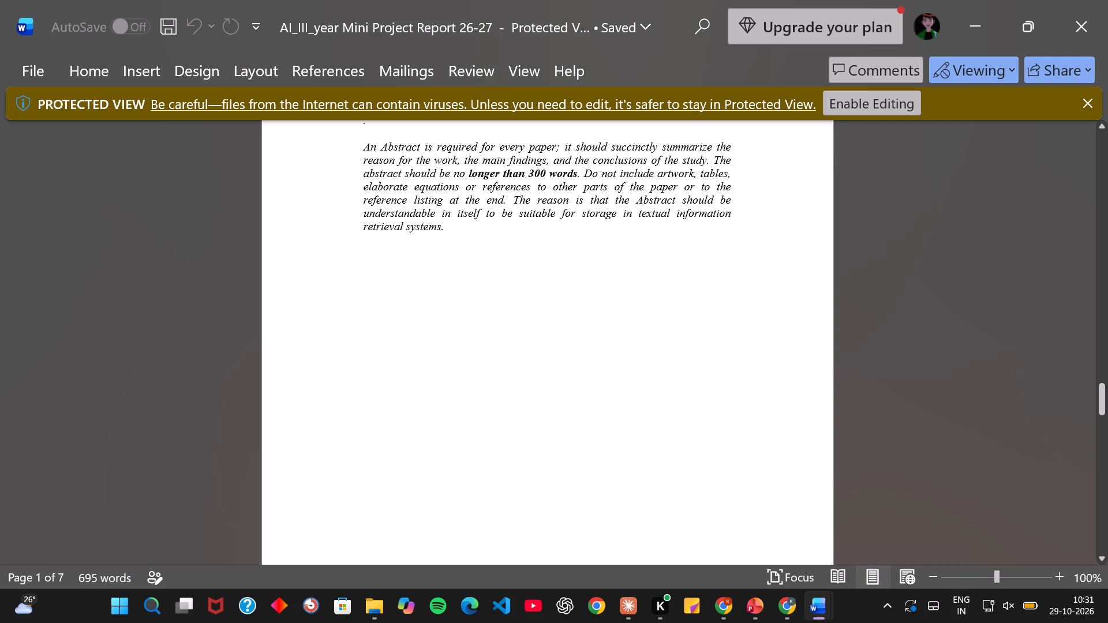
pyautogui.scroll(-2, 638, 314)
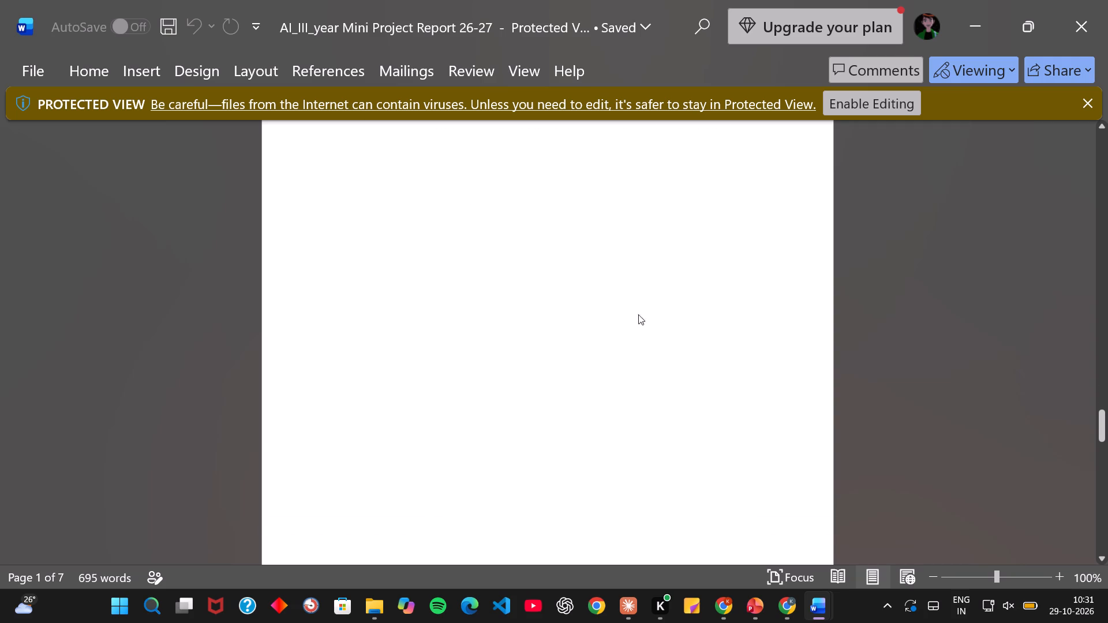
pyautogui.scroll(-2, 638, 314)
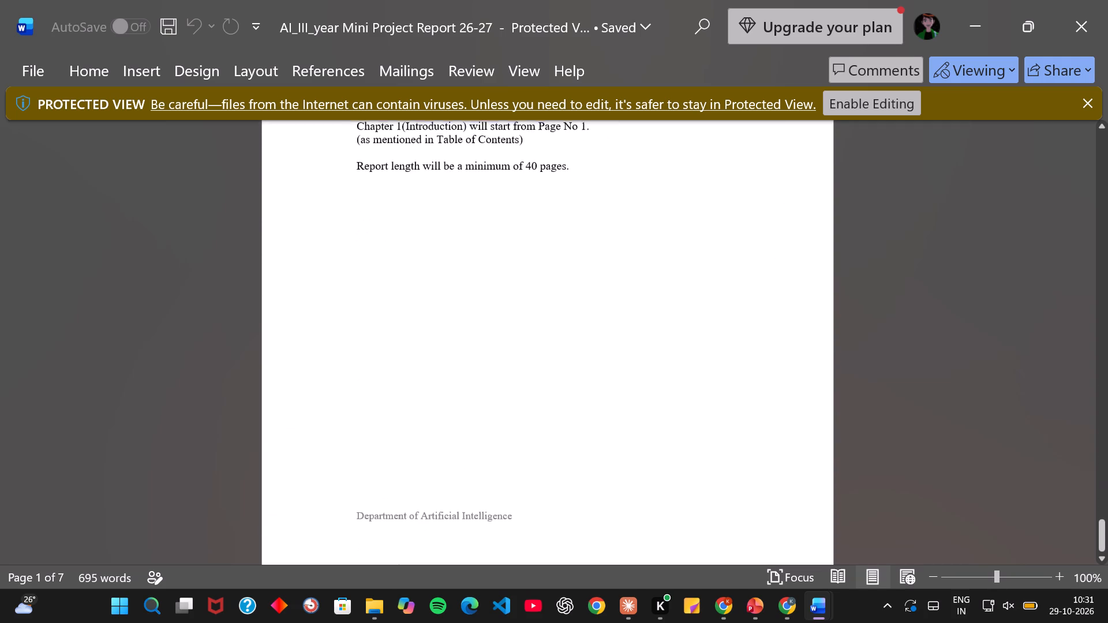
pyautogui.scroll(-2, 638, 314)
pyautogui.scroll(1, 638, 314)
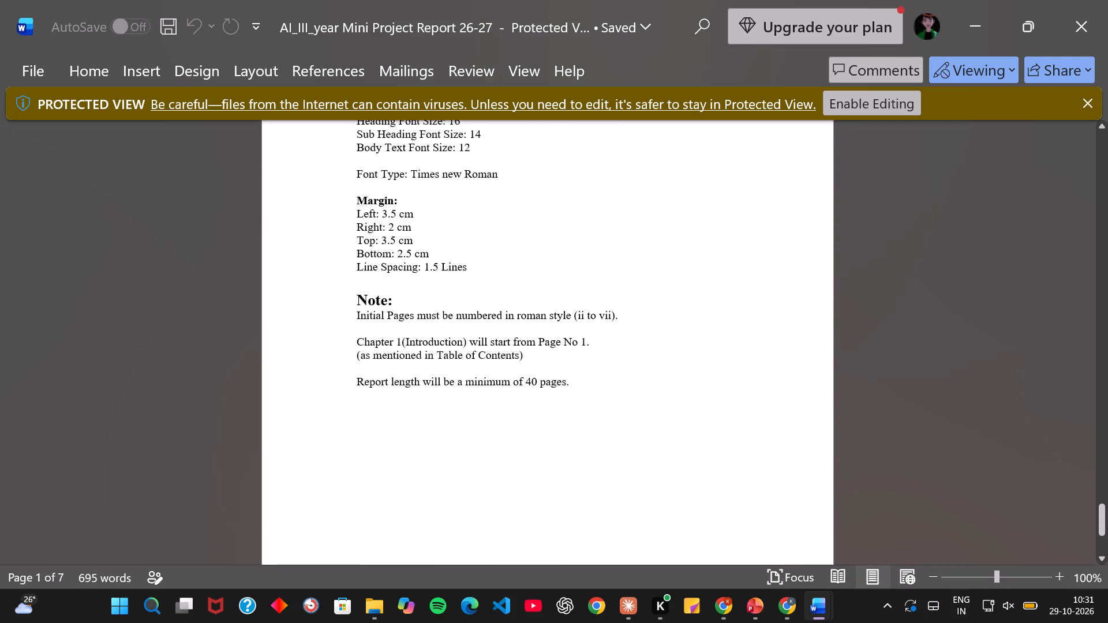
pyautogui.scroll(1, 638, 314)
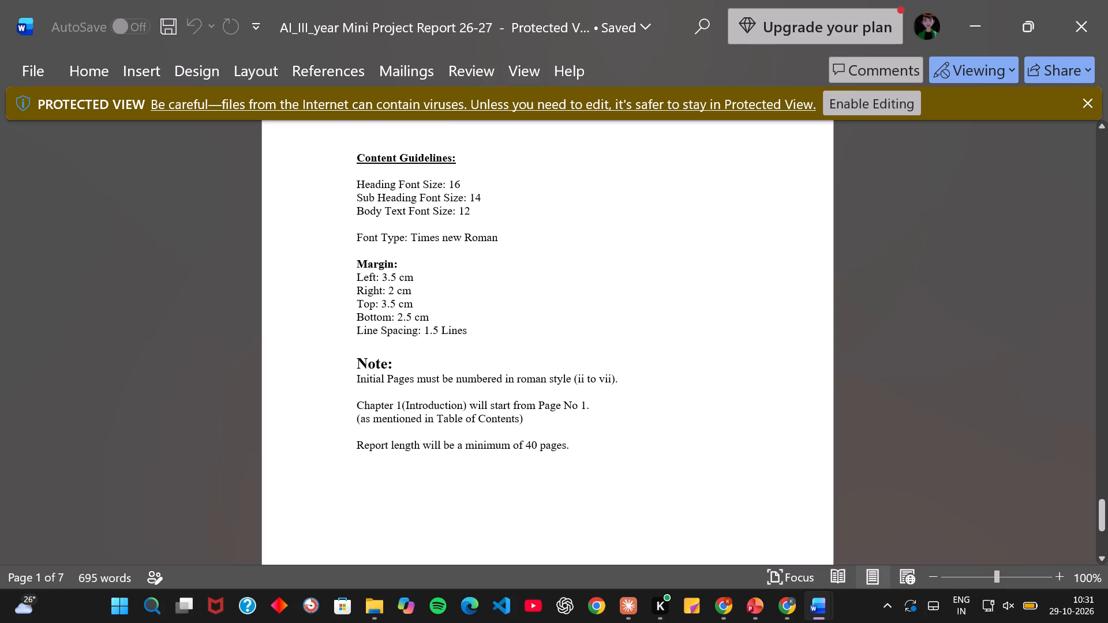
pyautogui.click(983, 9)
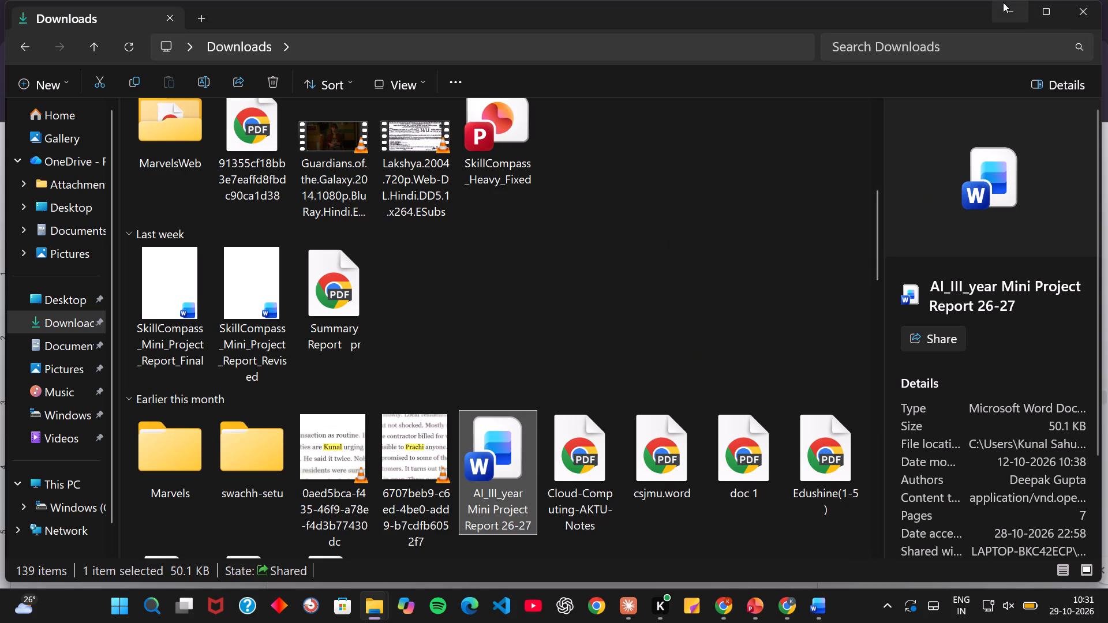
pyautogui.click(1003, 2)
# Set the font size of the "CHAPTER 7: USER GUIDE" heading to 16.
pyautogui.click(547, 243)
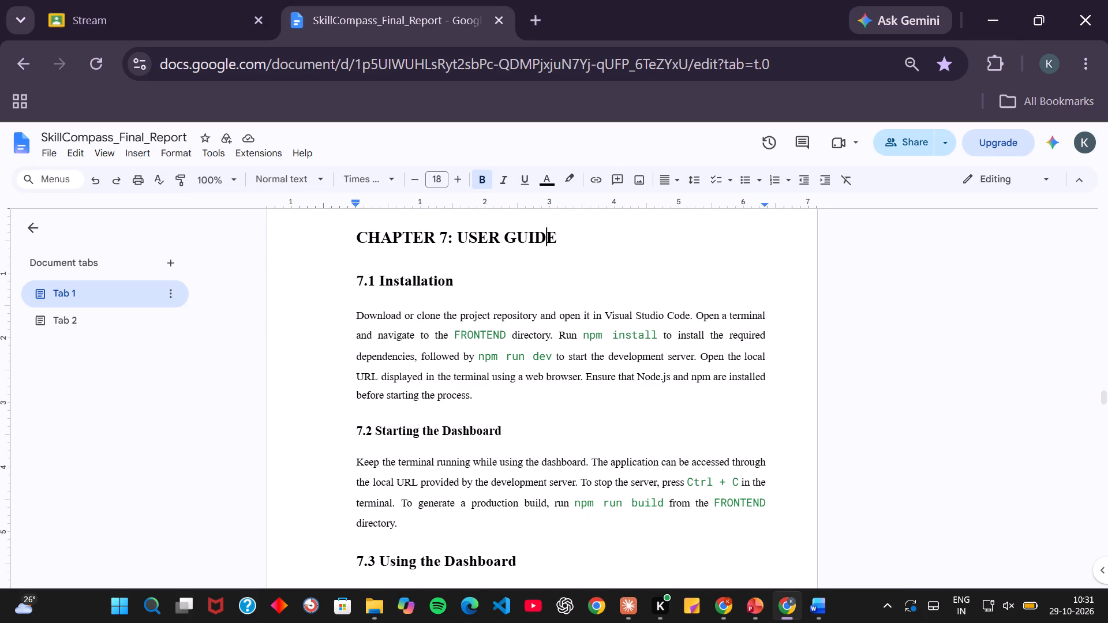
pyautogui.moveTo(359, 234); pyautogui.dragTo(476, 219, button='right')
pyautogui.click(394, 276)
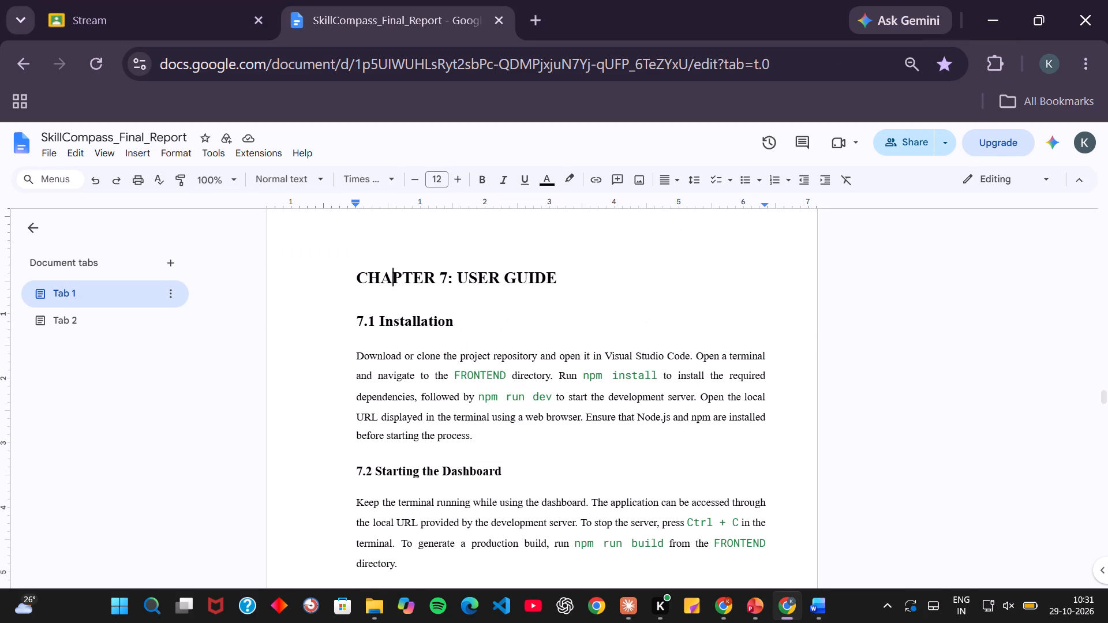
pyautogui.moveTo(358, 276); pyautogui.dragTo(513, 273)
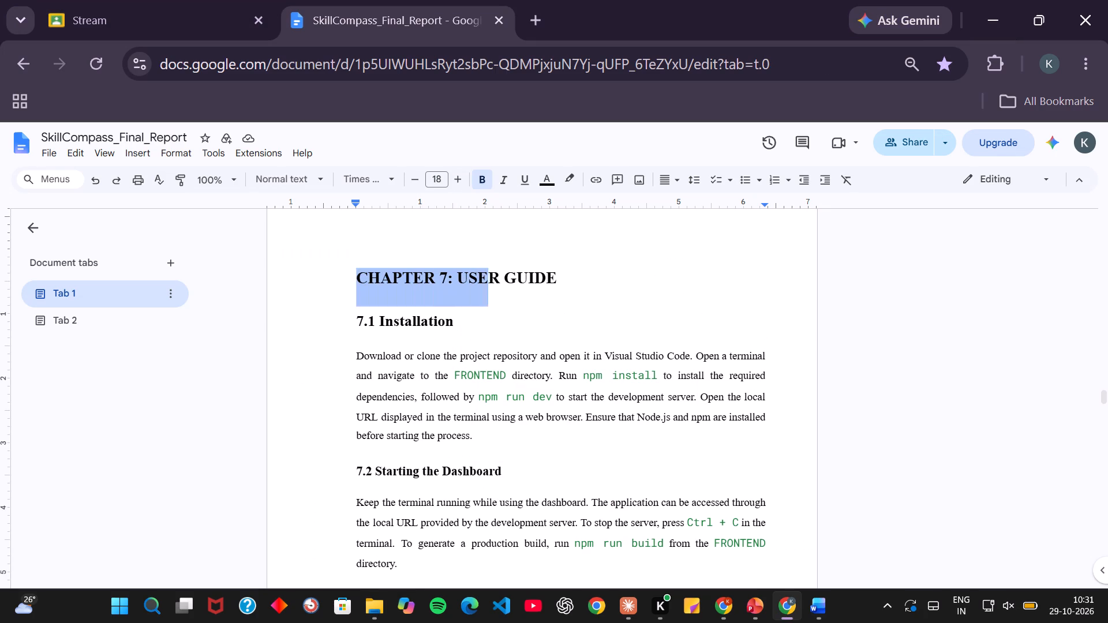
pyautogui.moveTo(513, 273); pyautogui.dragTo(568, 272)
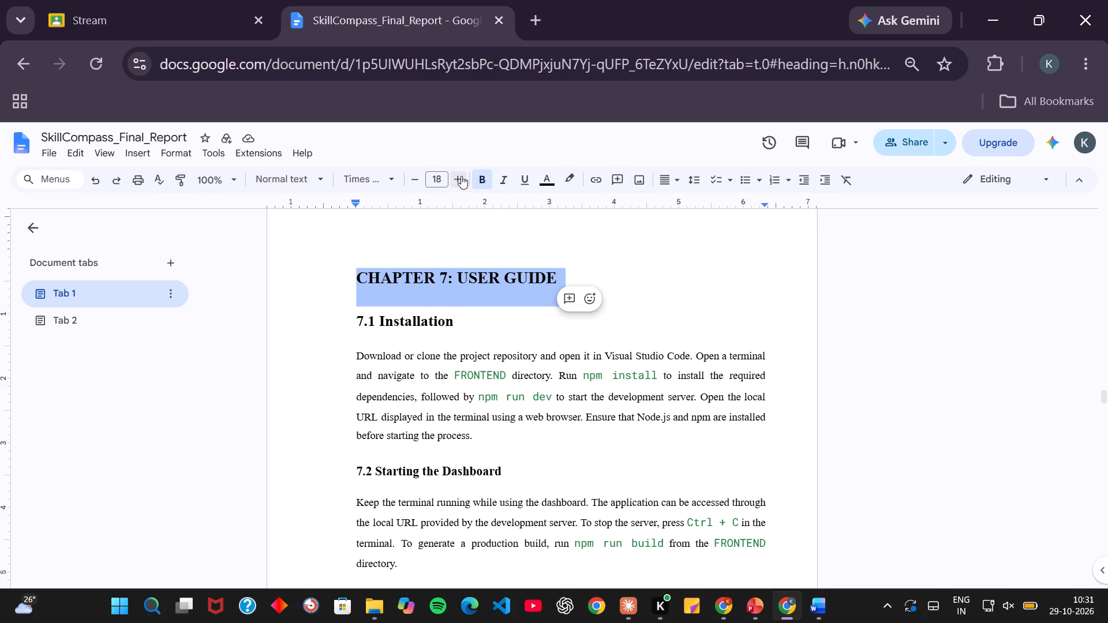
pyautogui.click(443, 176)
pyautogui.press('BackSpace')
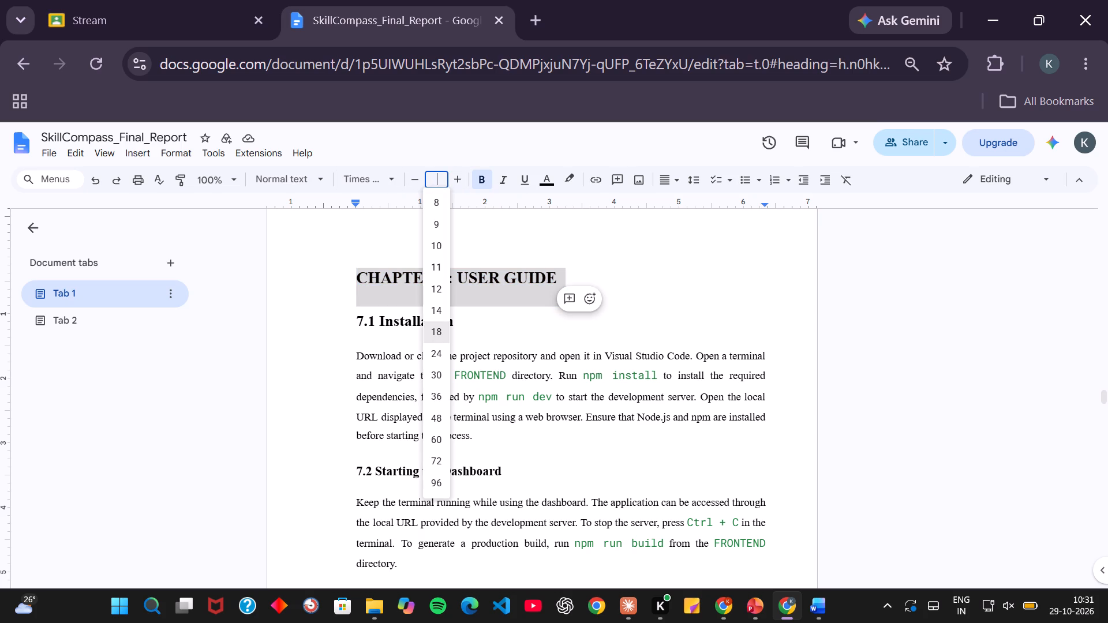
pyautogui.write('16')
pyautogui.press('Return')
# Set the font size of the "7.1 Installation" subheading in Chapter 7 to 14.
pyautogui.scroll(1, 443, 176)
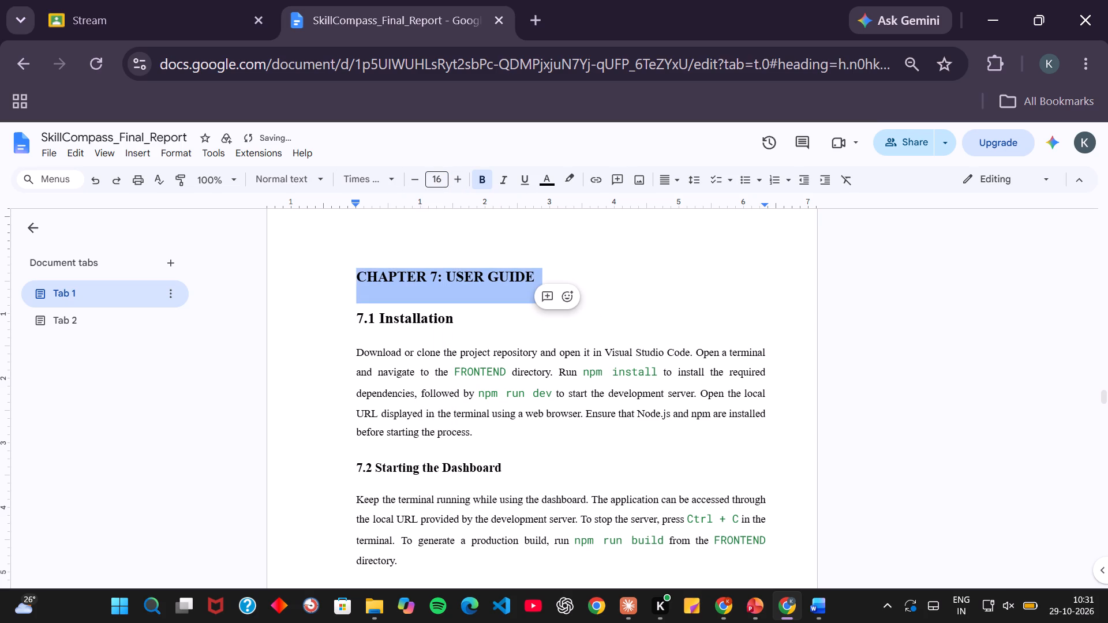
pyautogui.scroll(1, 443, 176)
pyautogui.moveTo(353, 314); pyautogui.dragTo(469, 316)
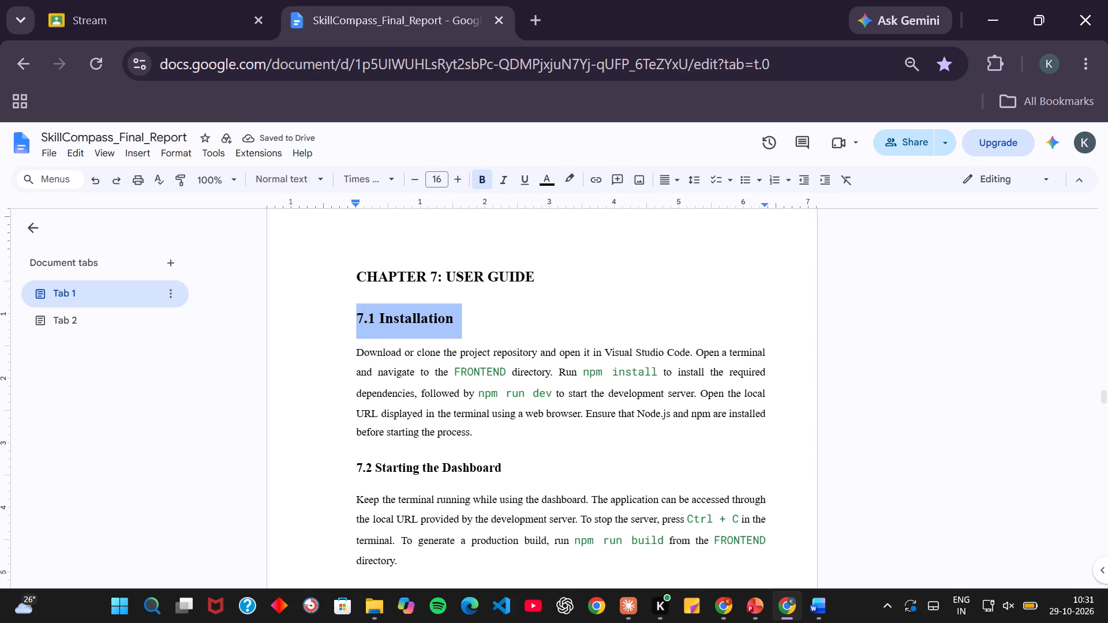
pyautogui.moveTo(469, 316); pyautogui.dragTo(471, 316)
pyautogui.click(441, 182)
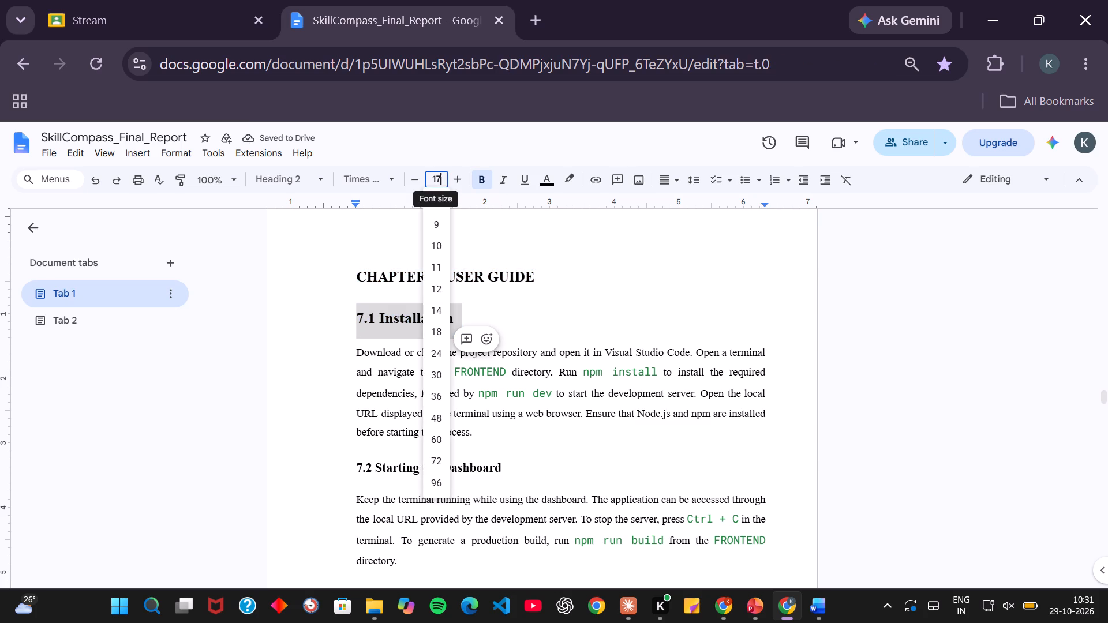
pyautogui.press('BackSpace')
pyautogui.write('14')
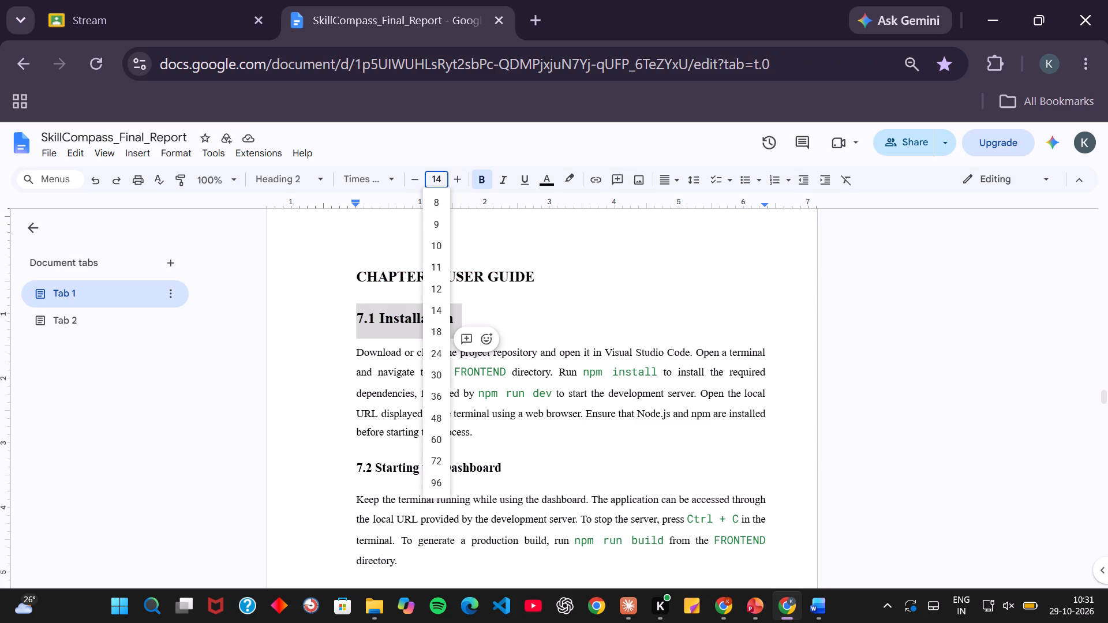
pyautogui.press('Return')
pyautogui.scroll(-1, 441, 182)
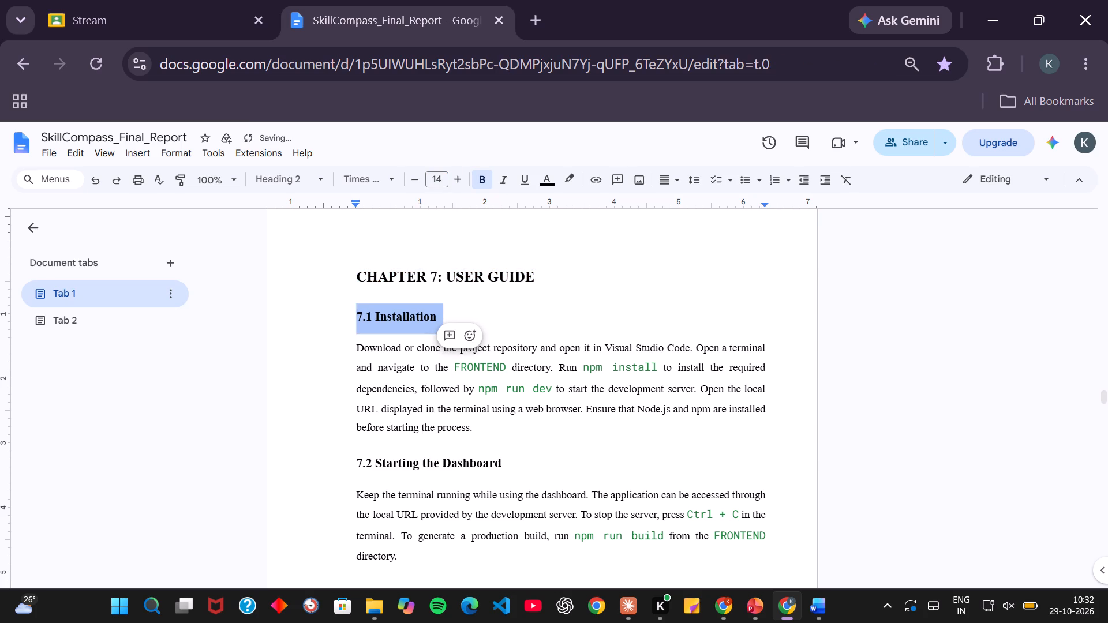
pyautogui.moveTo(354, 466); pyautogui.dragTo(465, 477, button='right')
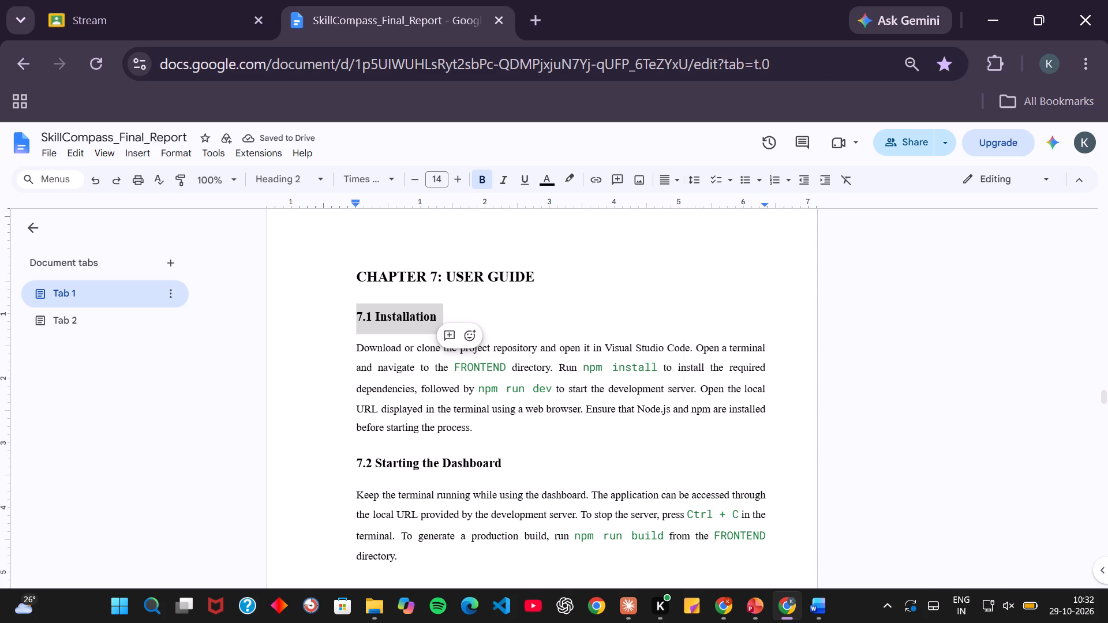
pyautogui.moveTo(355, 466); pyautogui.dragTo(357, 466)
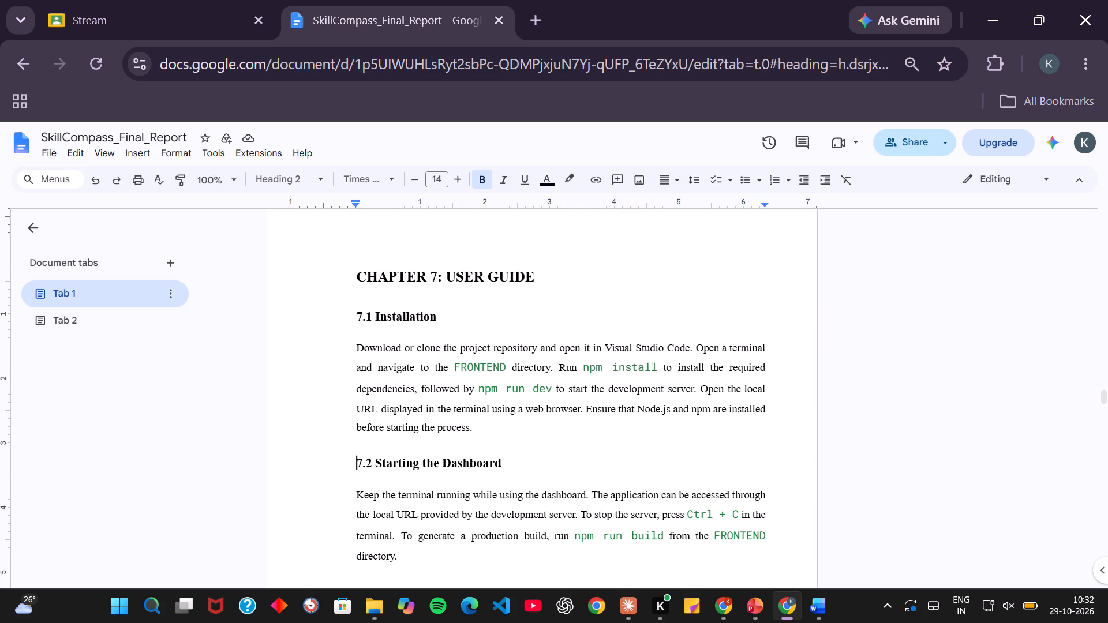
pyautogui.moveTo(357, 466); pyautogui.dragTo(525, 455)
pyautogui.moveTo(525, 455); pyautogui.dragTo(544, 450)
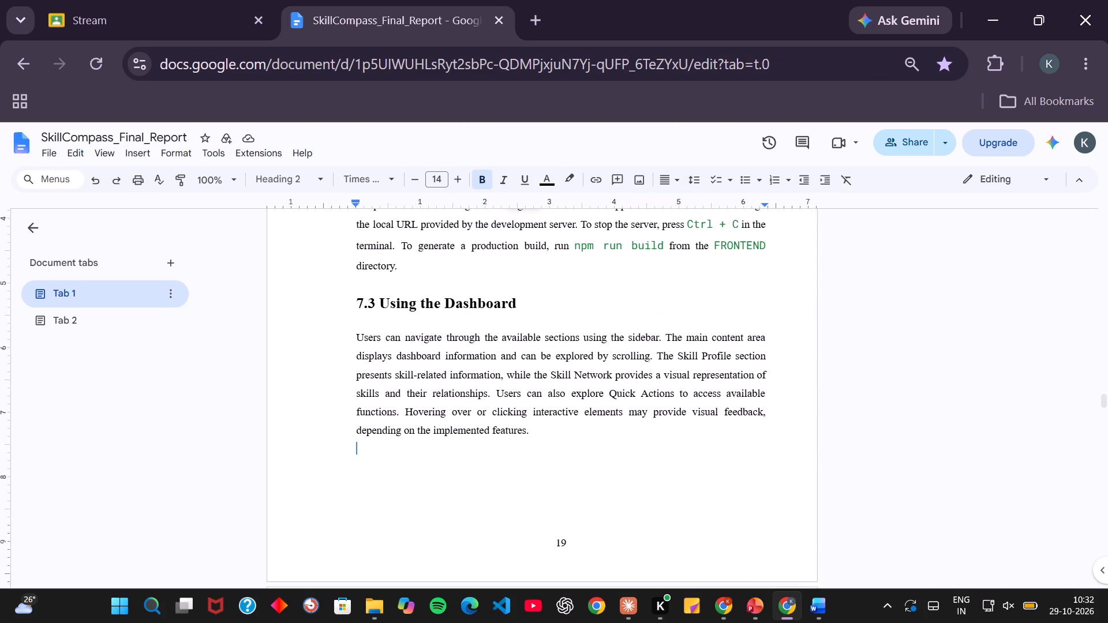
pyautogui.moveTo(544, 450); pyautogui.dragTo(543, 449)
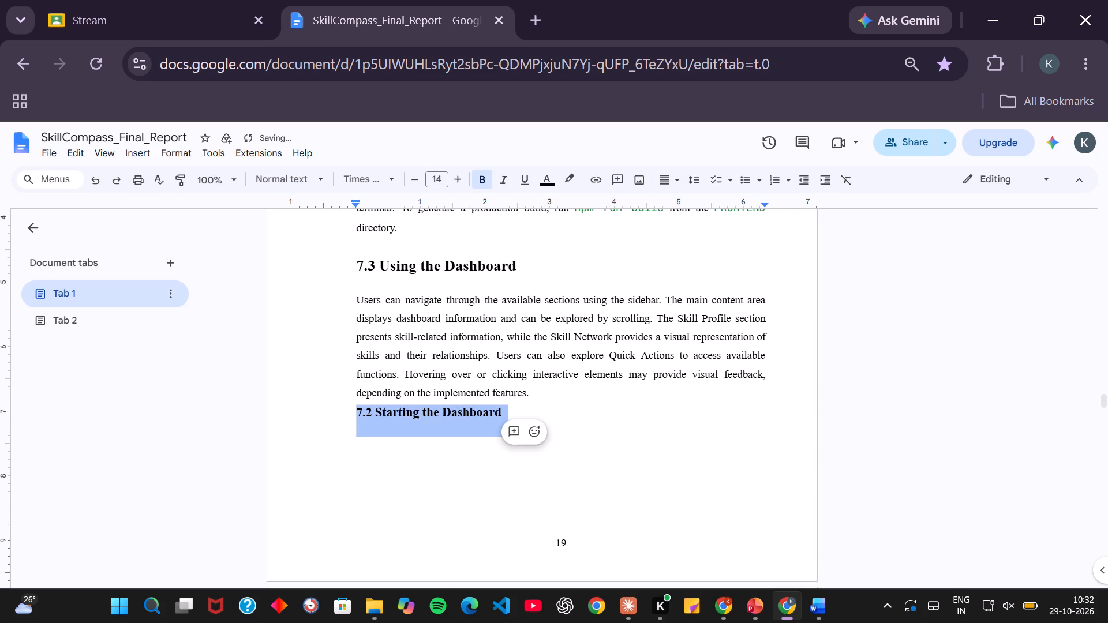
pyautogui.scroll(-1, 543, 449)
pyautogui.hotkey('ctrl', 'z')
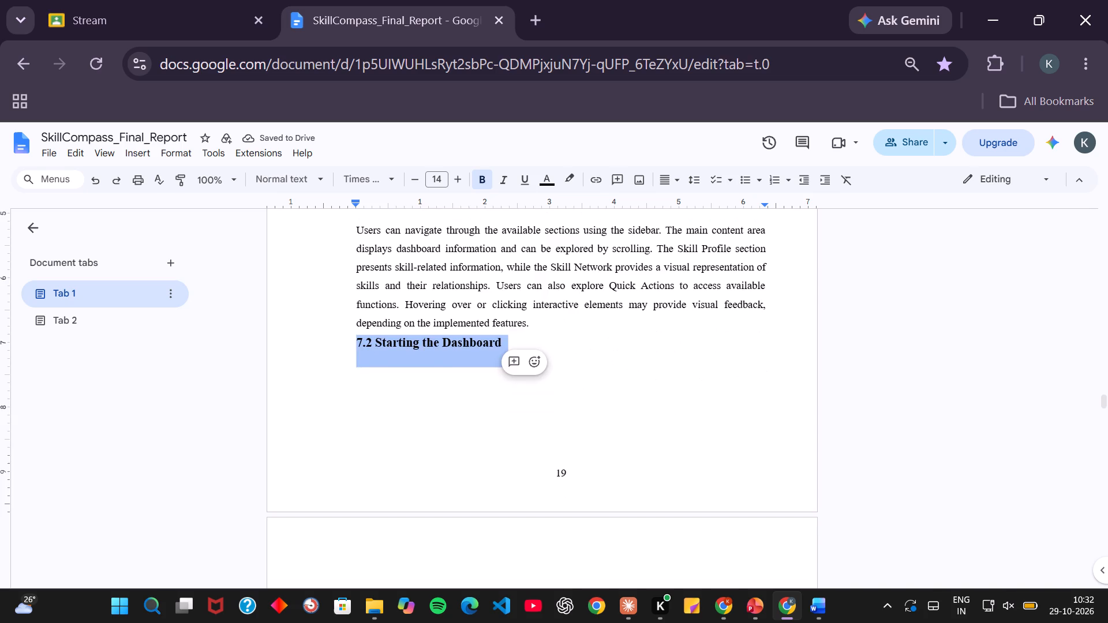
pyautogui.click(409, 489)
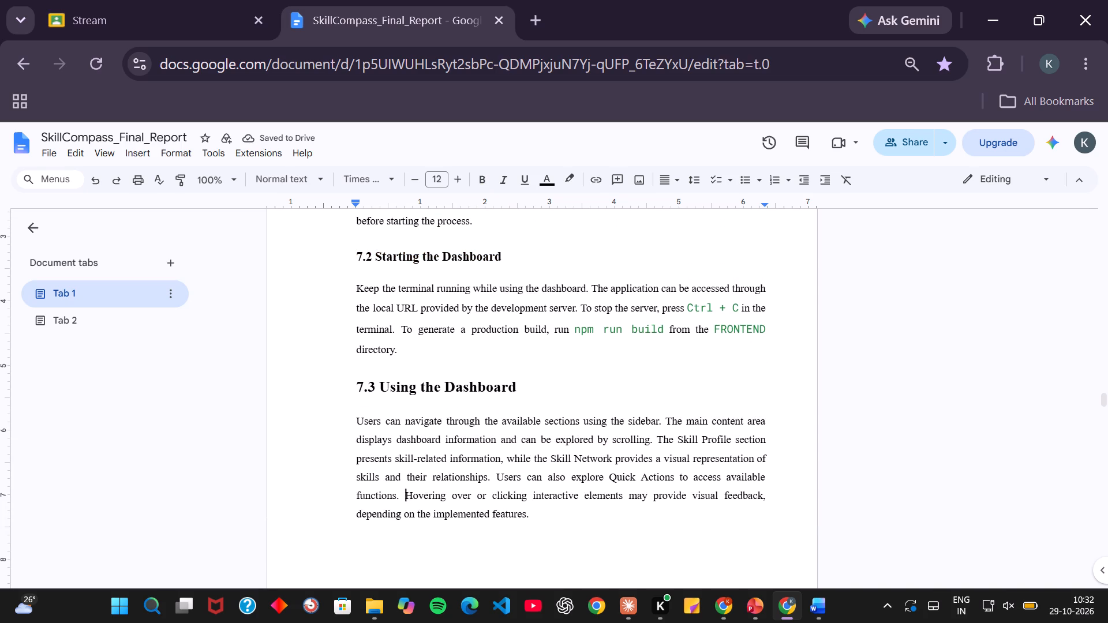
# Undo the font size change on the "7.1 Installation" subheading in Chapter 7.
pyautogui.scroll(20, 361, 386)
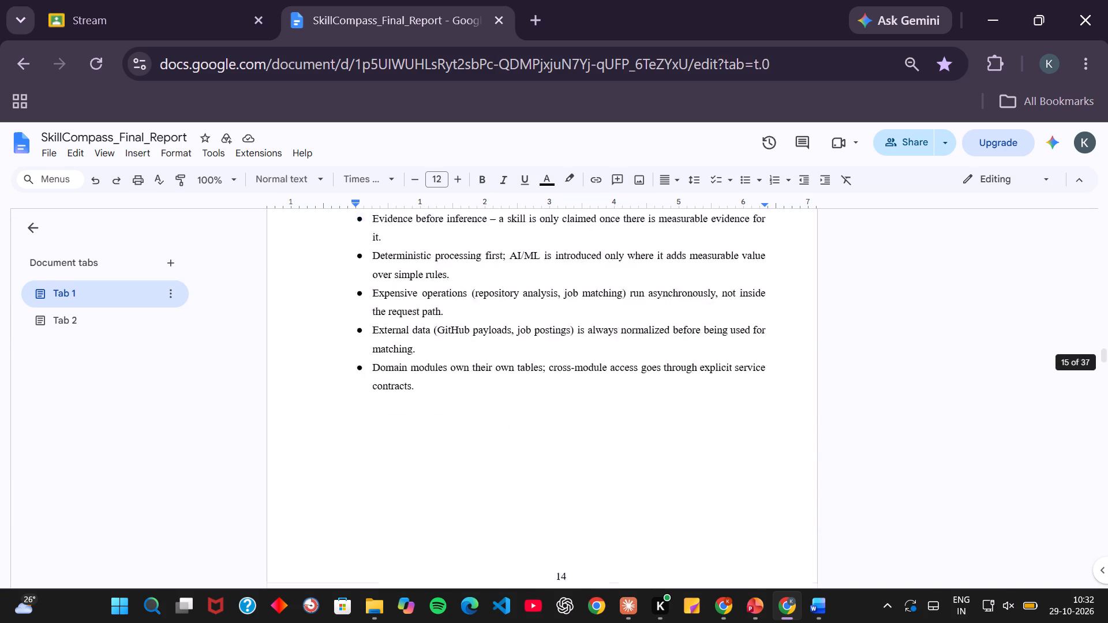
pyautogui.scroll(15, 361, 386)
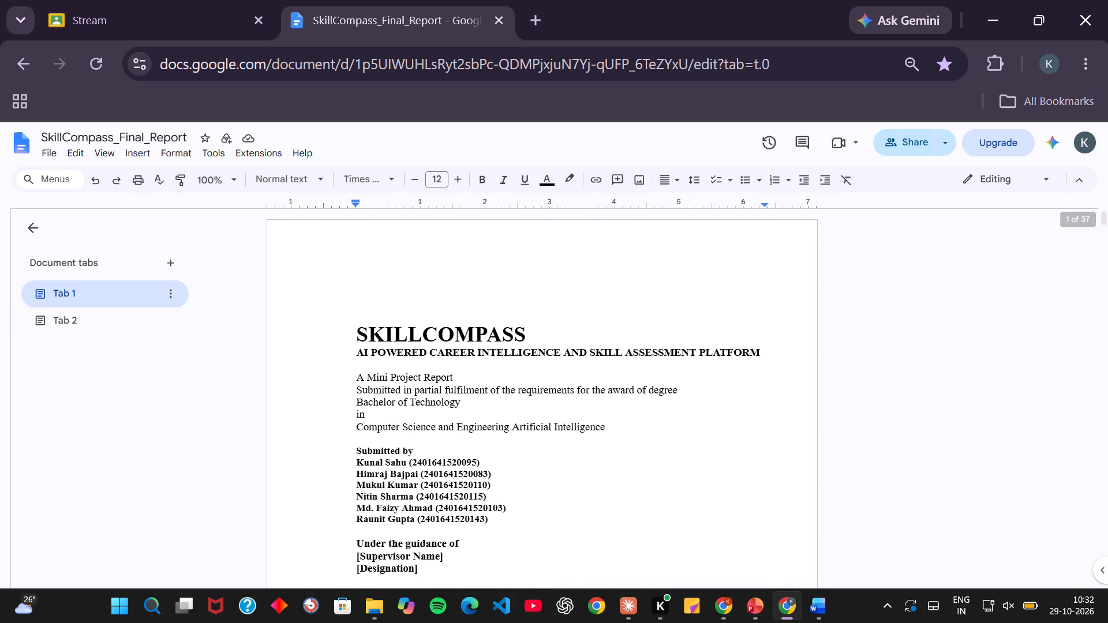
pyautogui.hotkey('ctrl', 'z')
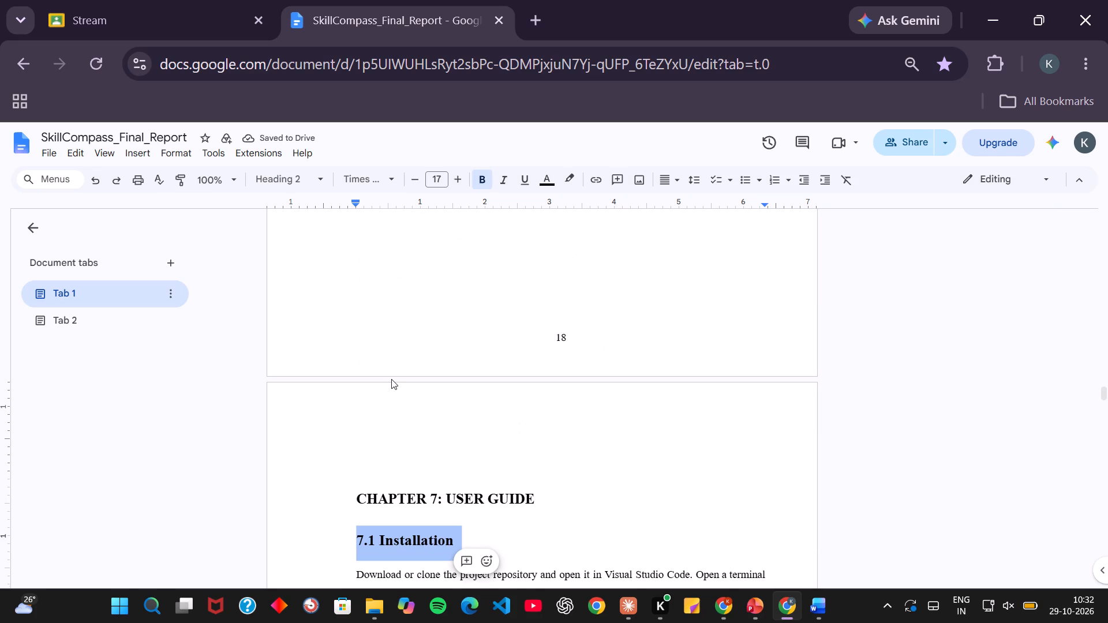
# Undo the font size change on the "CHAPTER 7: USER GUIDE" heading.
pyautogui.scroll(17, 391, 379)
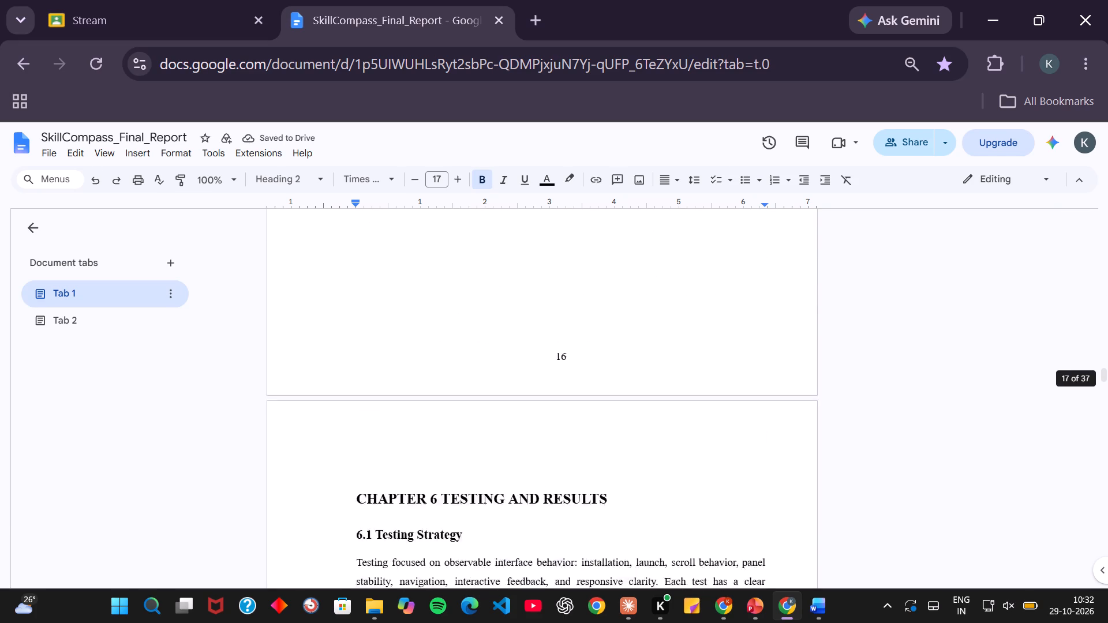
pyautogui.scroll(20, 391, 379)
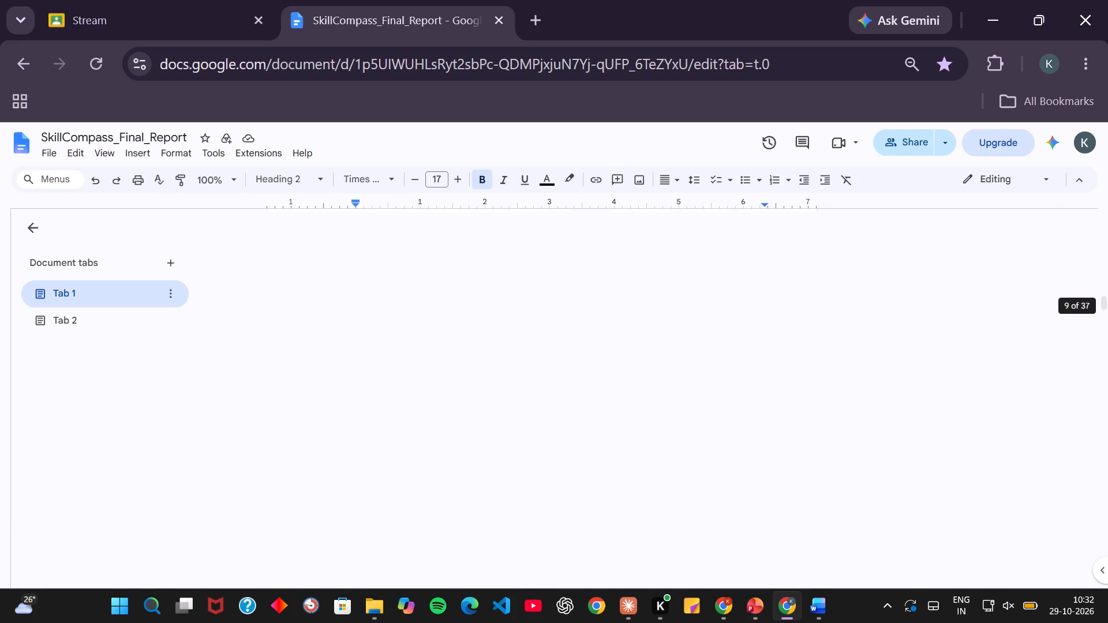
pyautogui.scroll(11, 391, 379)
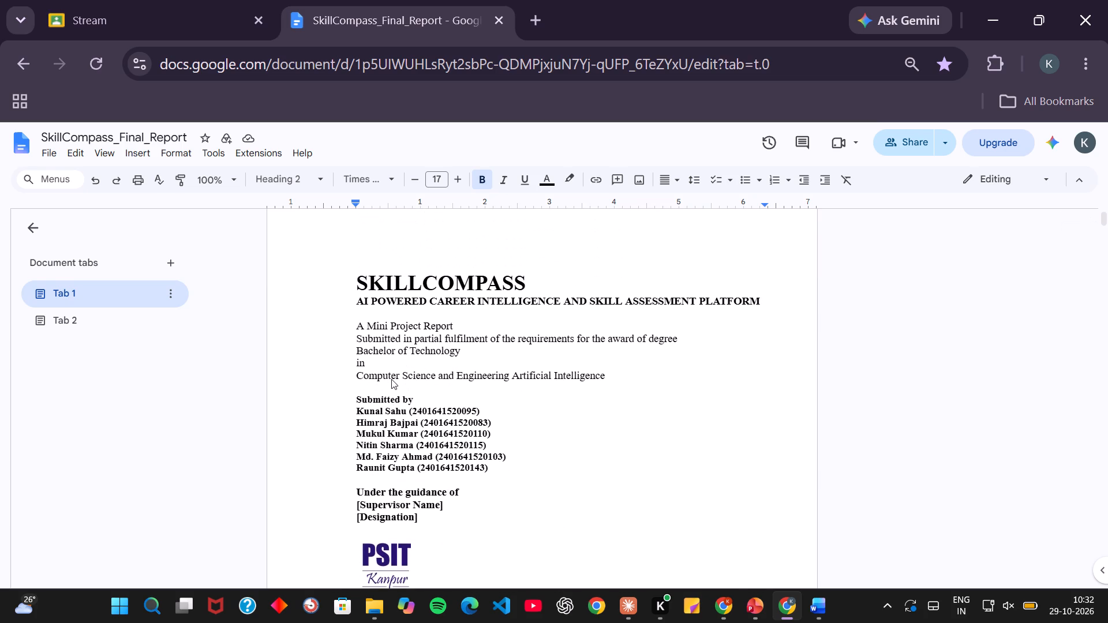
pyautogui.scroll(-1, 443, 340)
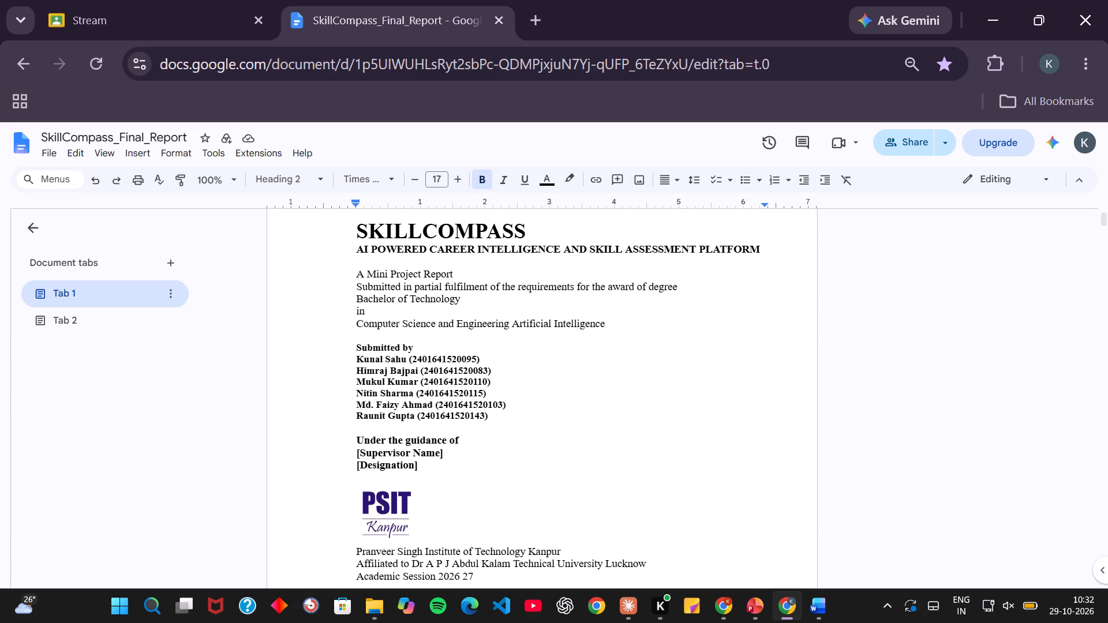
pyautogui.moveTo(359, 230); pyautogui.dragTo(544, 533)
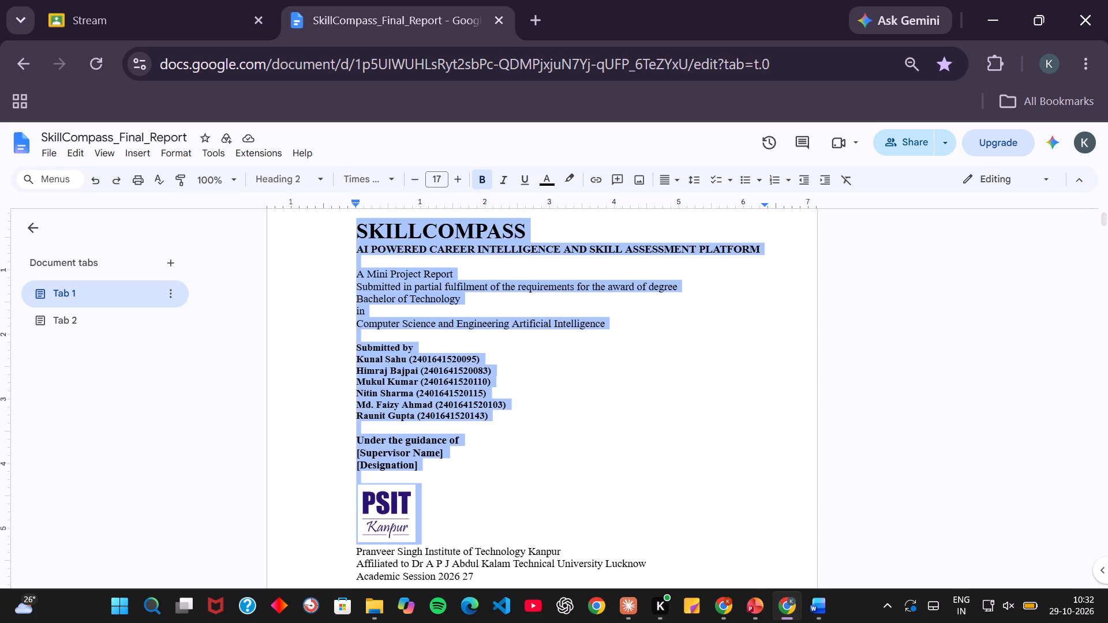
pyautogui.moveTo(544, 533); pyautogui.dragTo(549, 574)
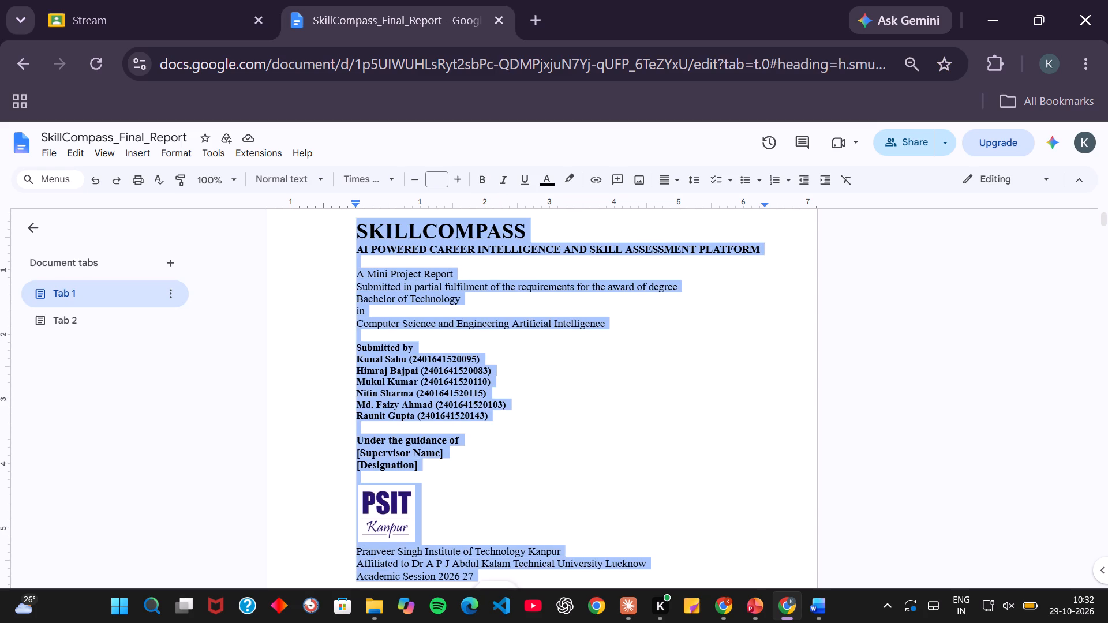
pyautogui.hotkey('ctrl', 'z')
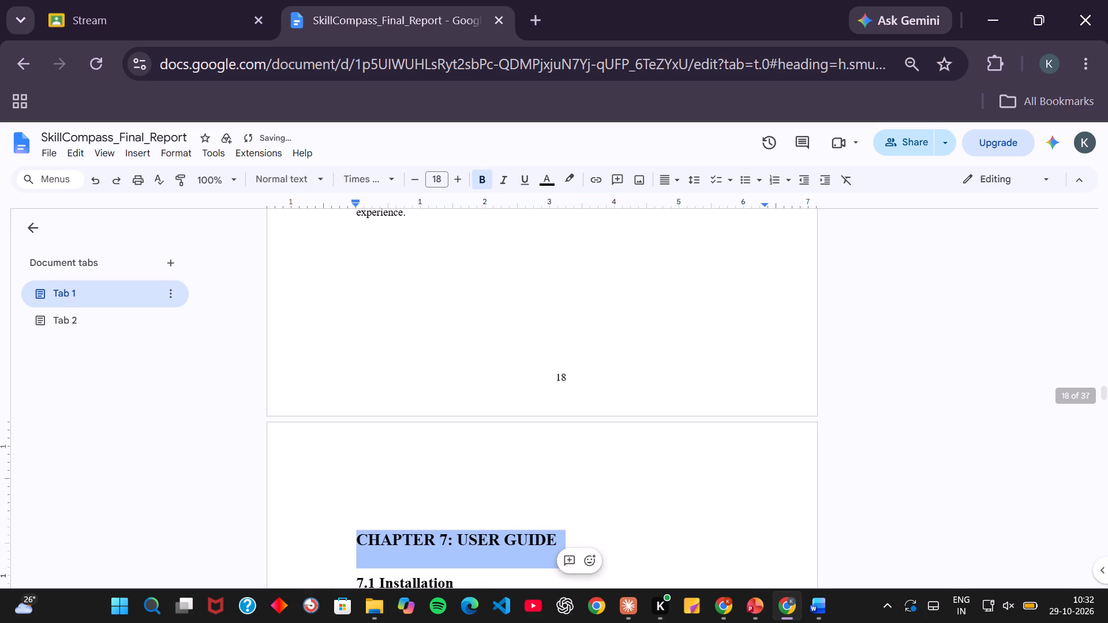
# Go back to the start of the report and review the layout of the cover page and the Declaration page.
pyautogui.scroll(11, 549, 574)
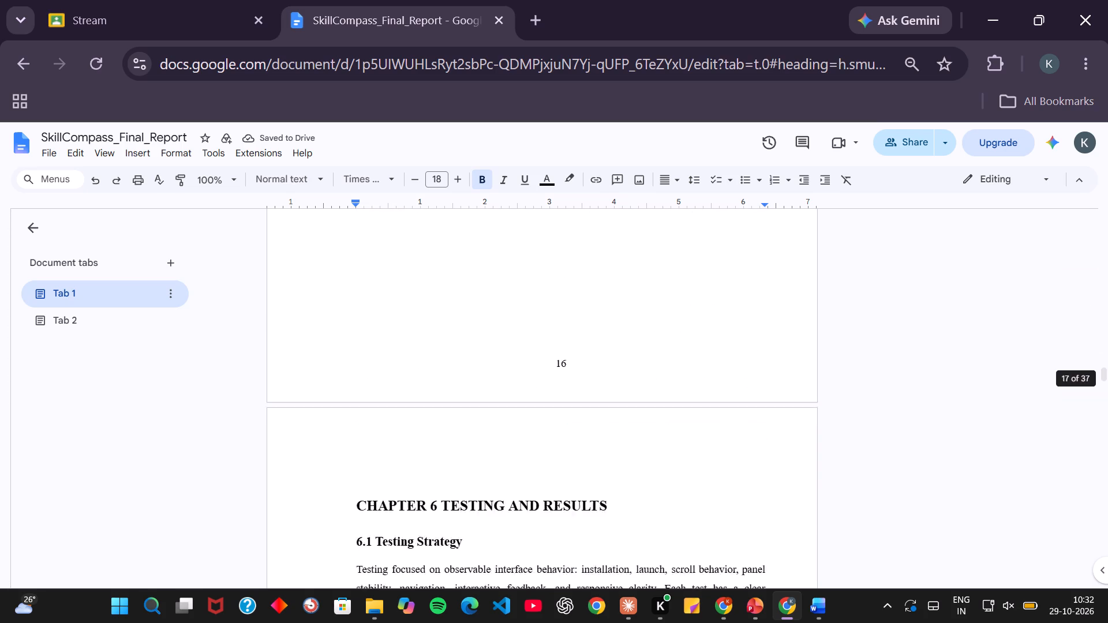
pyautogui.scroll(13, 549, 574)
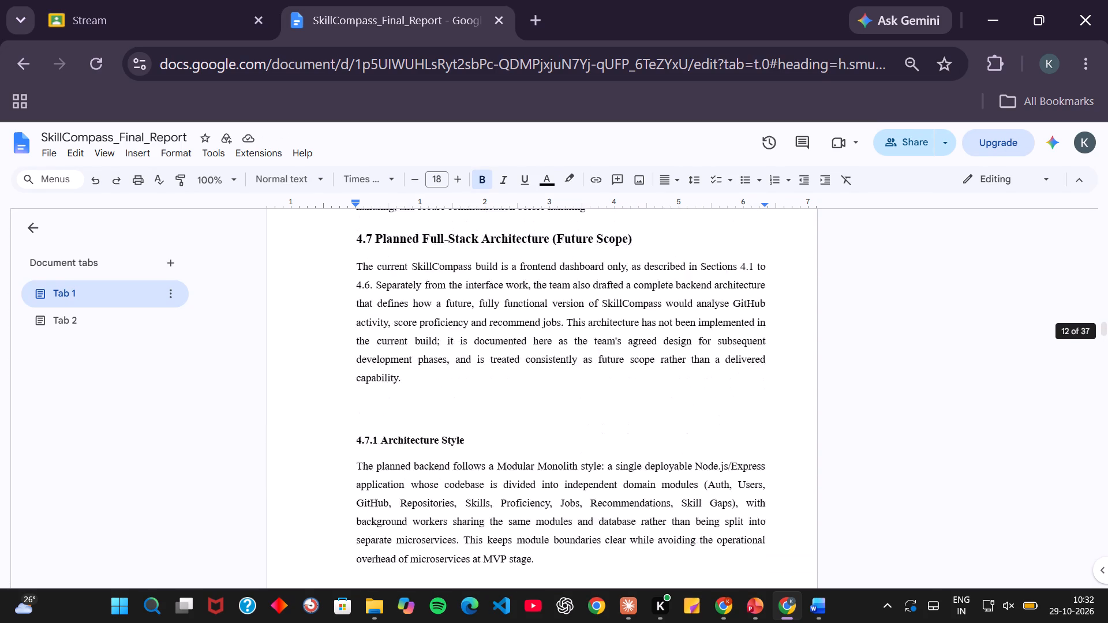
pyautogui.scroll(4, 549, 574)
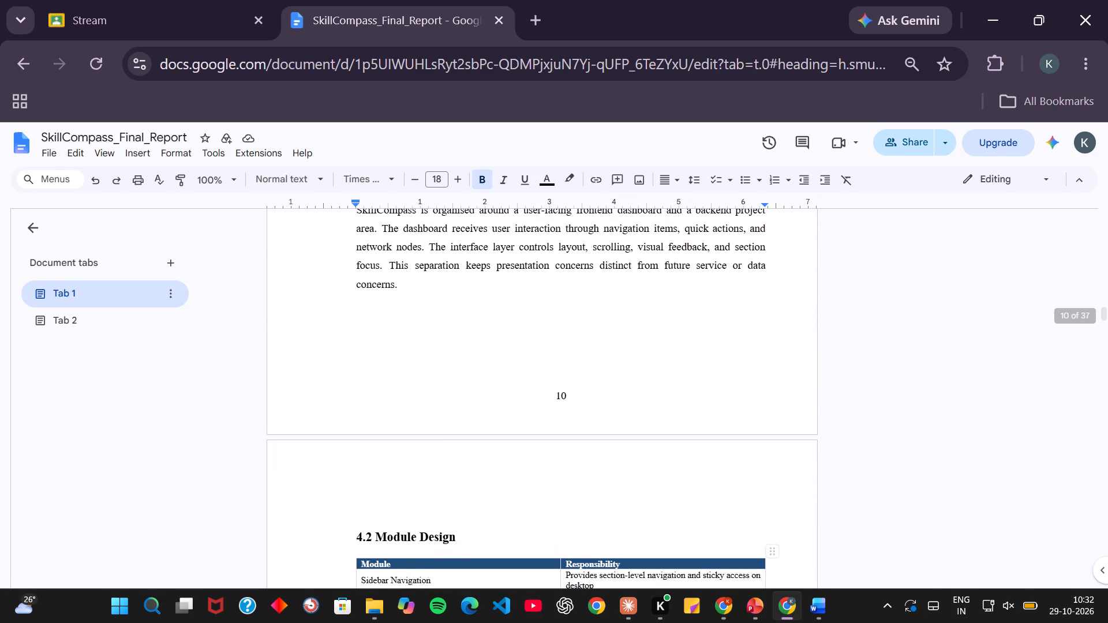
pyautogui.scroll(20, 549, 574)
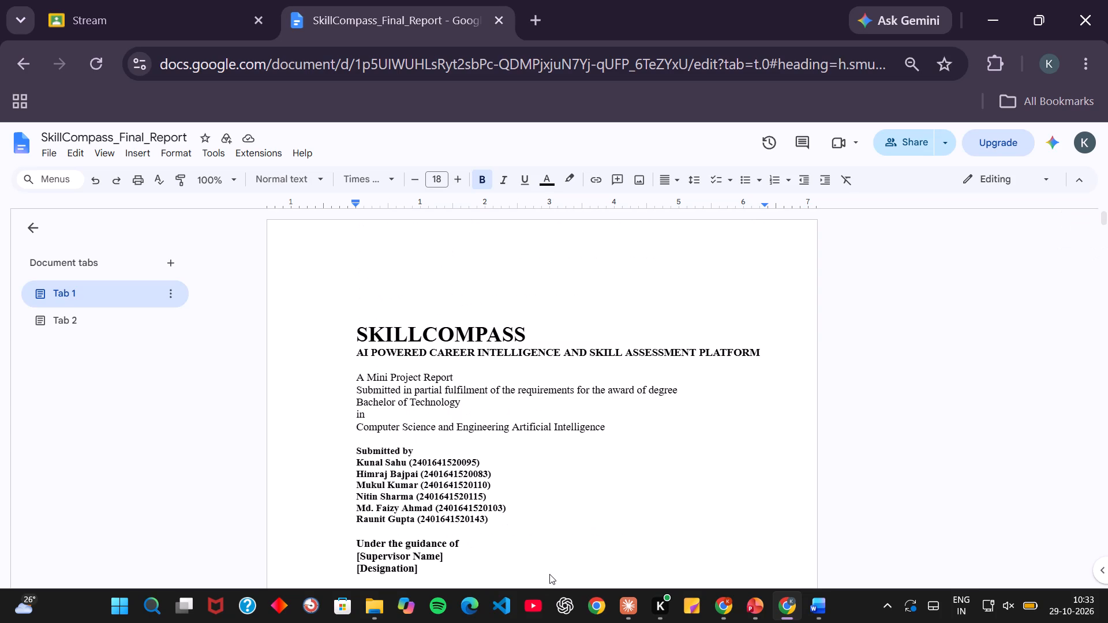
pyautogui.scroll(-1, 549, 574)
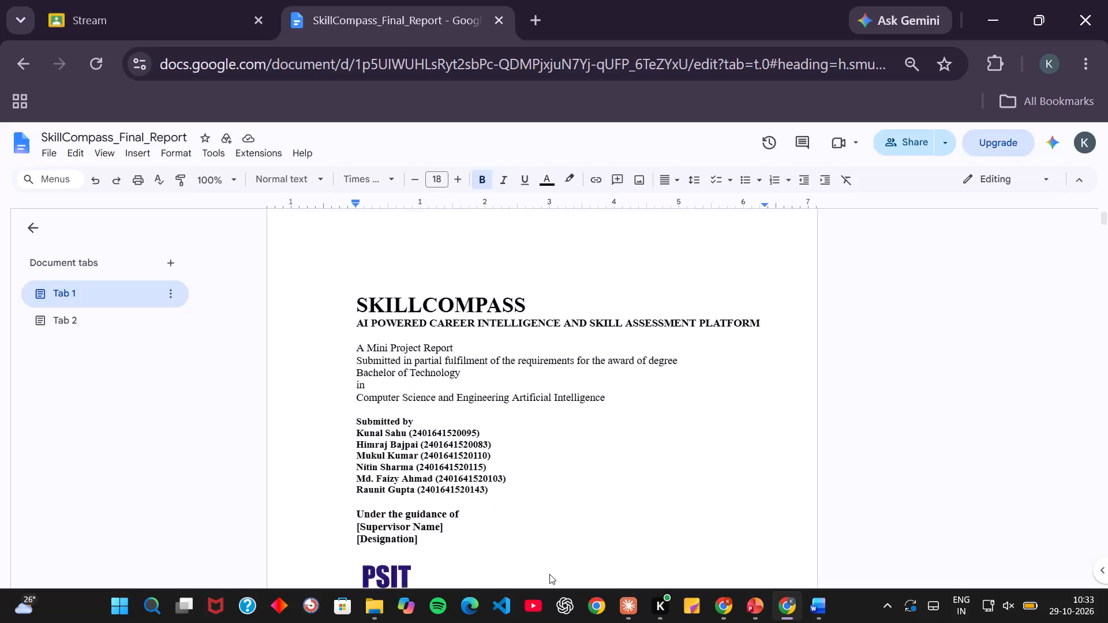
pyautogui.scroll(-4, 549, 574)
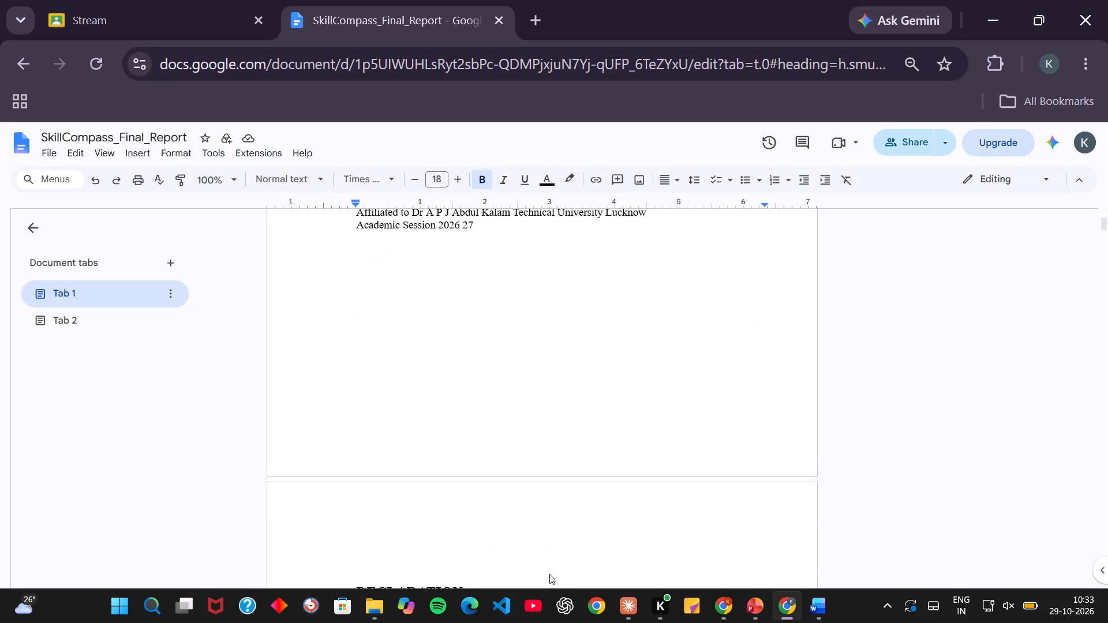
pyautogui.scroll(4, 549, 574)
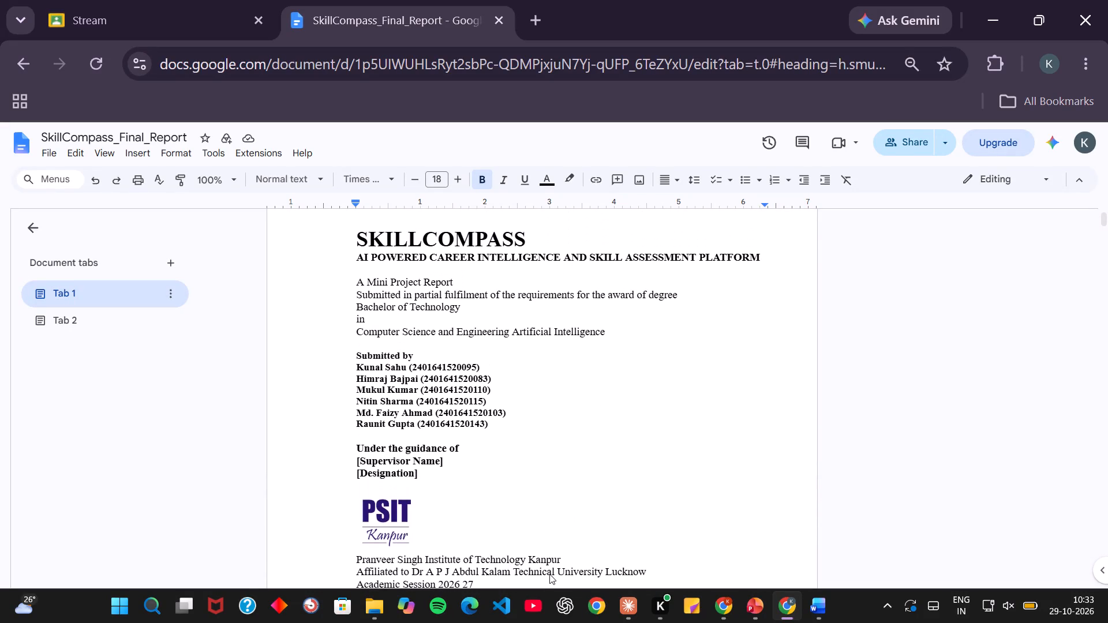
pyautogui.scroll(-3, 549, 574)
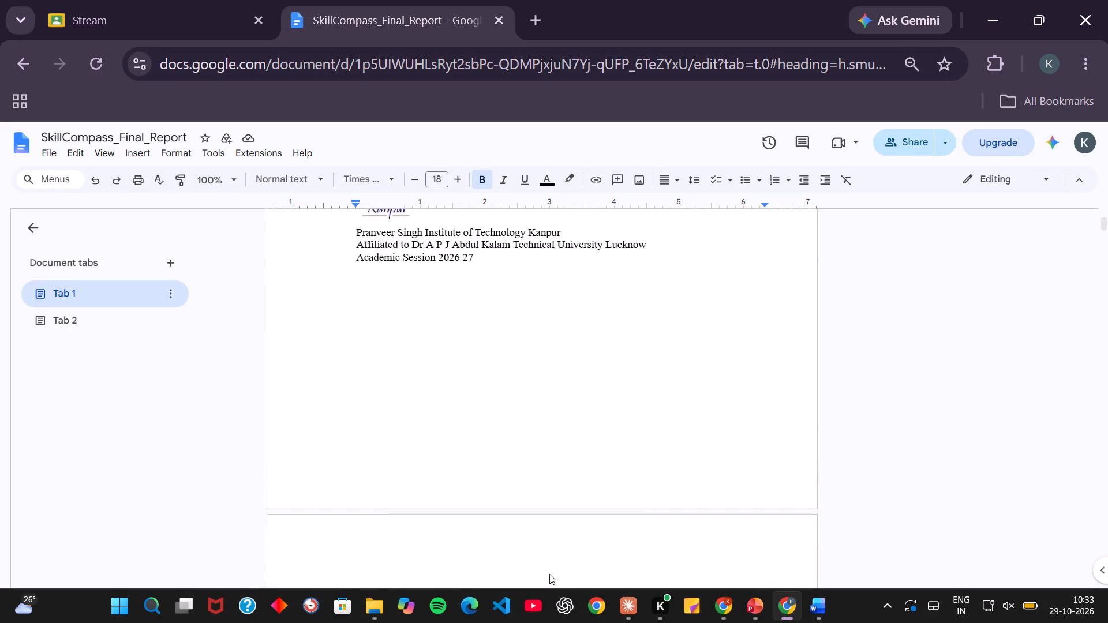
pyautogui.scroll(-4, 549, 574)
pyautogui.scroll(1, 549, 574)
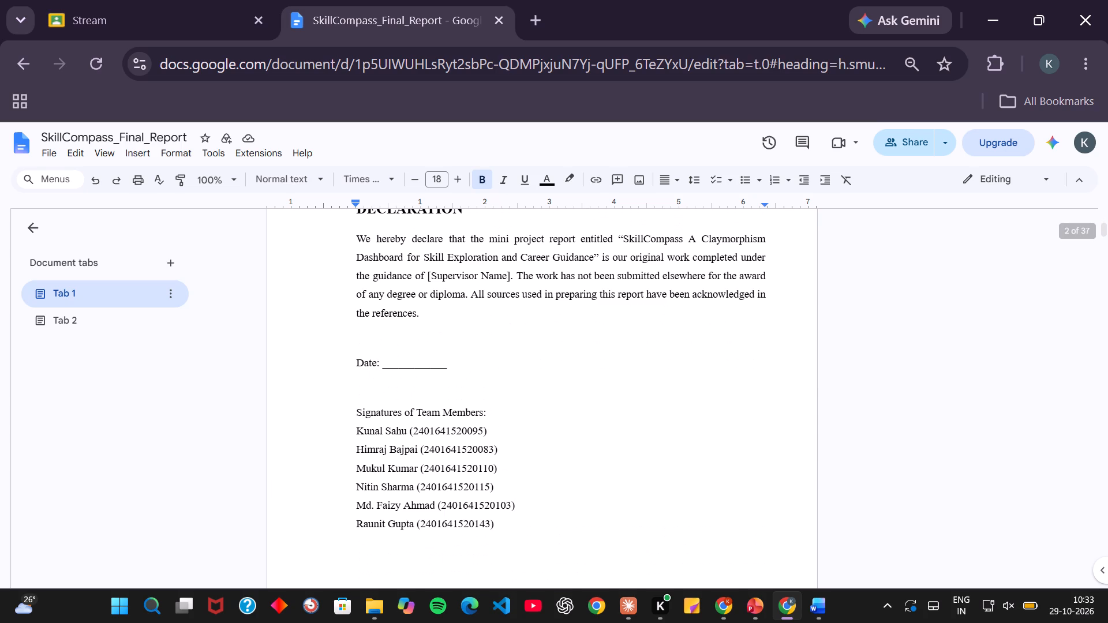
pyautogui.scroll(3, 549, 574)
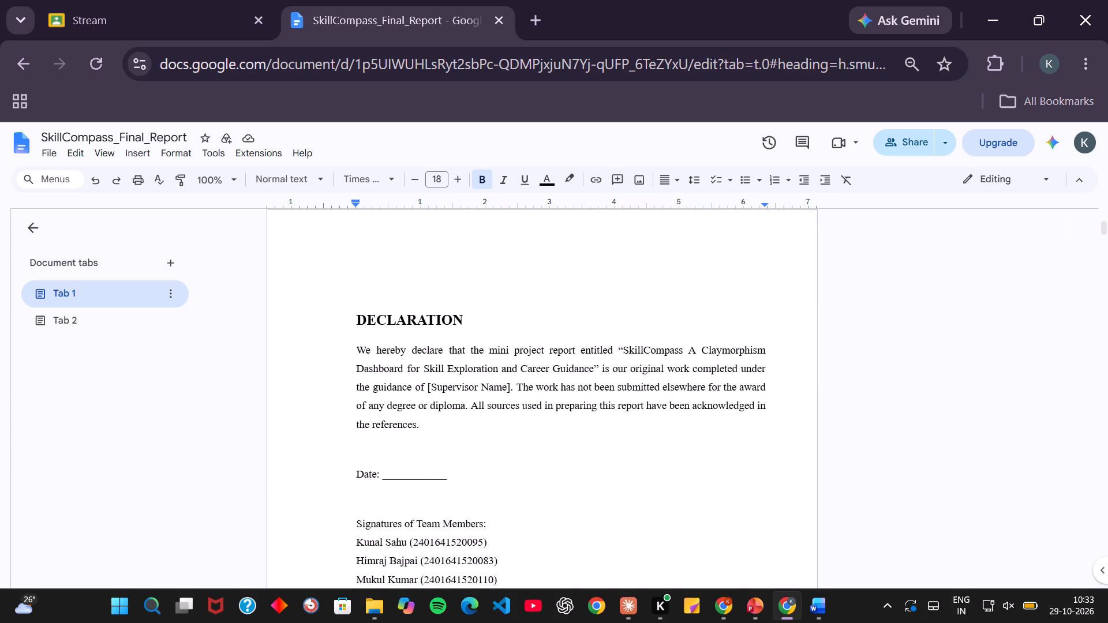
# Switch to the AI_III_year Mini Project Report template in Word and copy the Signature, Name and Roll No. blocks from its Acknowledgement page.
pyautogui.click(826, 622)
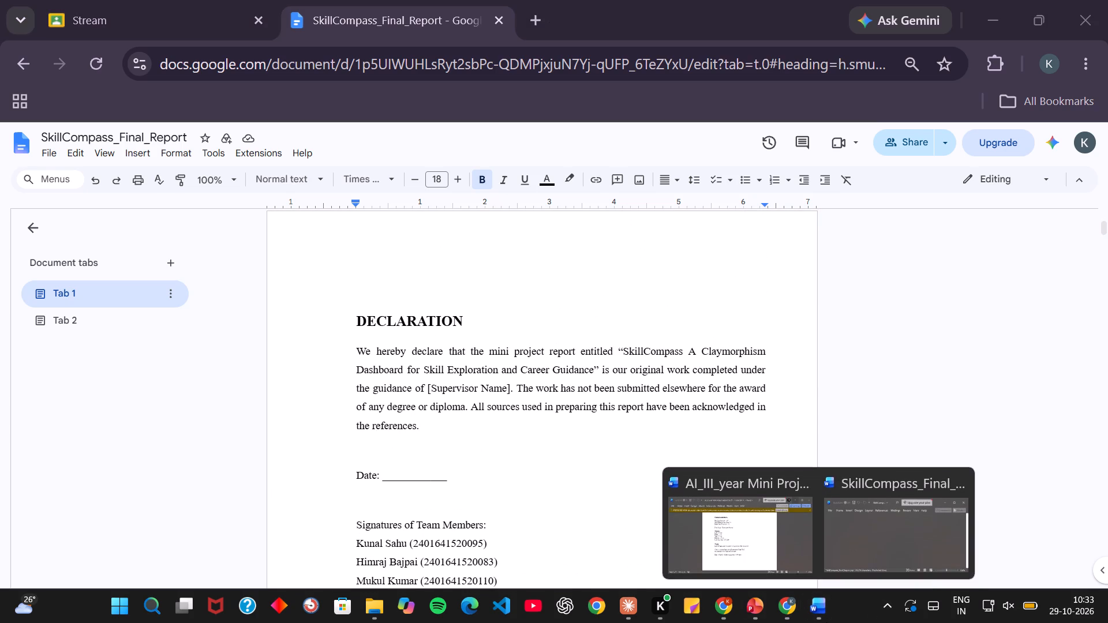
pyautogui.click(774, 540)
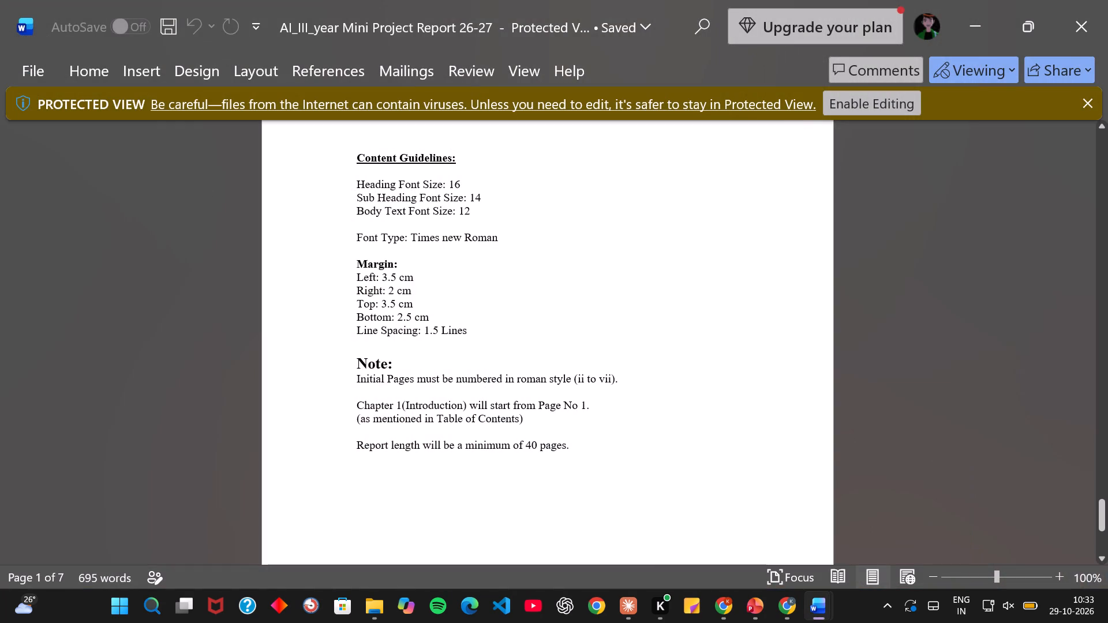
pyautogui.click(1085, 100)
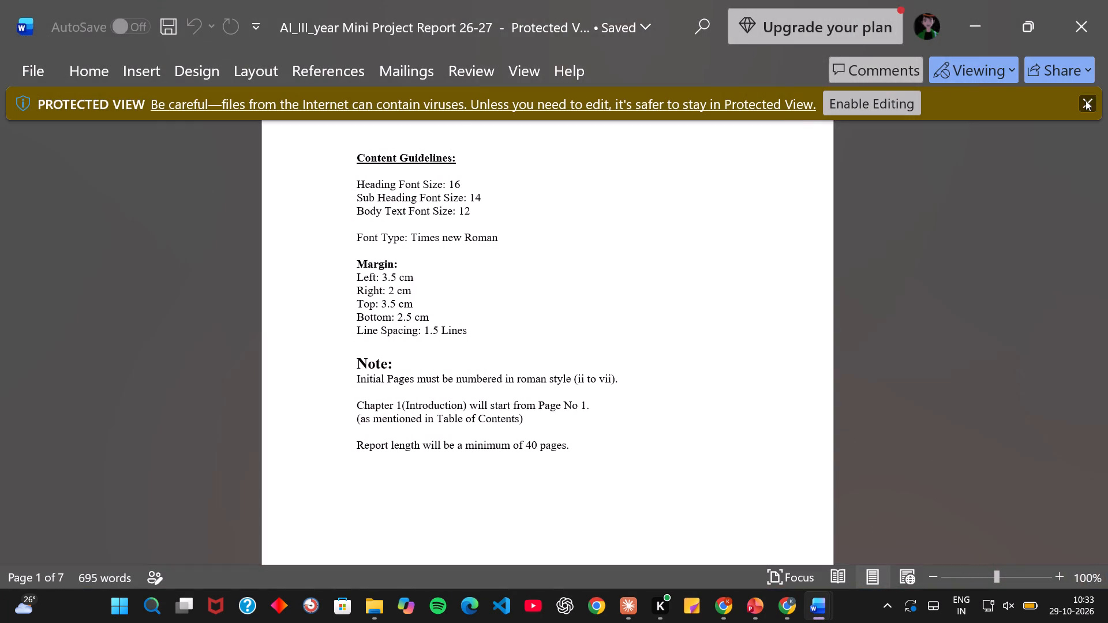
pyautogui.scroll(1, 646, 216)
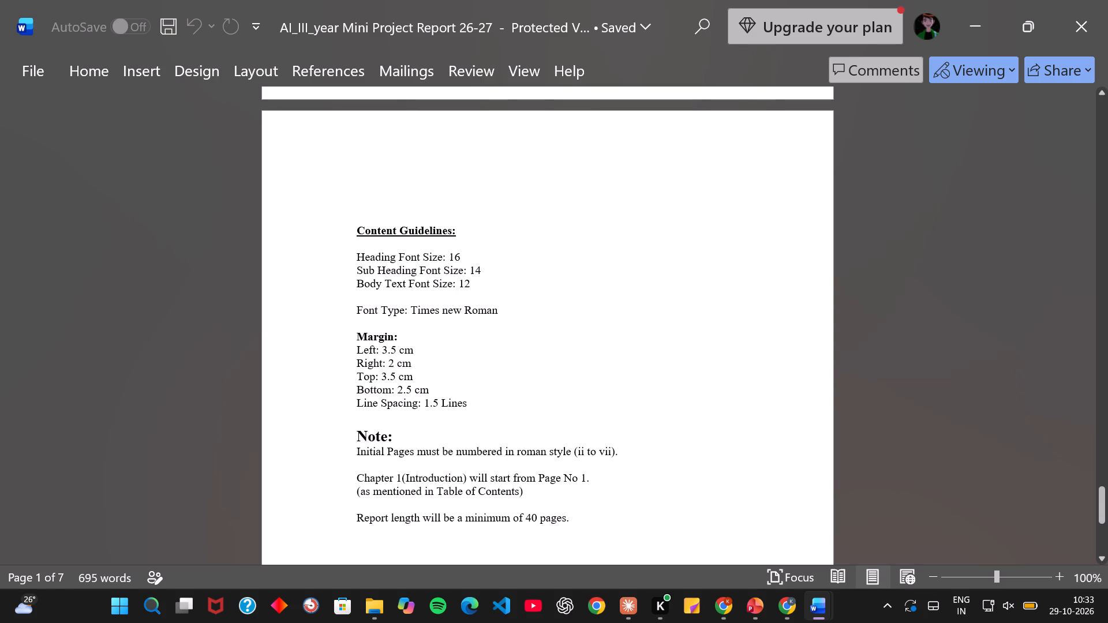
pyautogui.scroll(7, 355, 260)
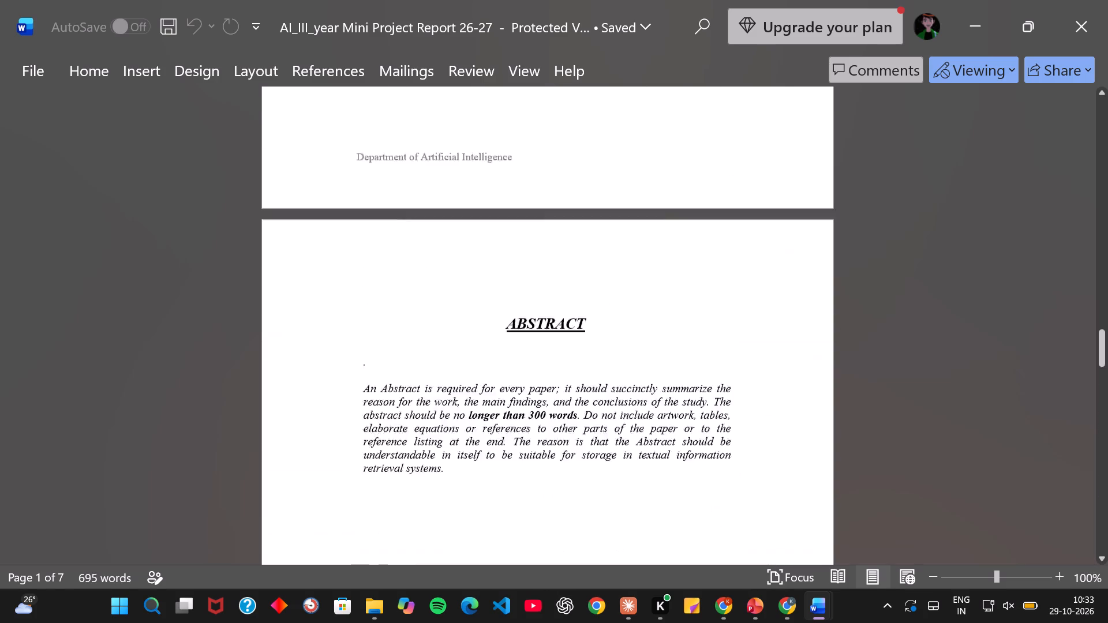
pyautogui.scroll(1, 355, 260)
pyautogui.scroll(-1, 355, 260)
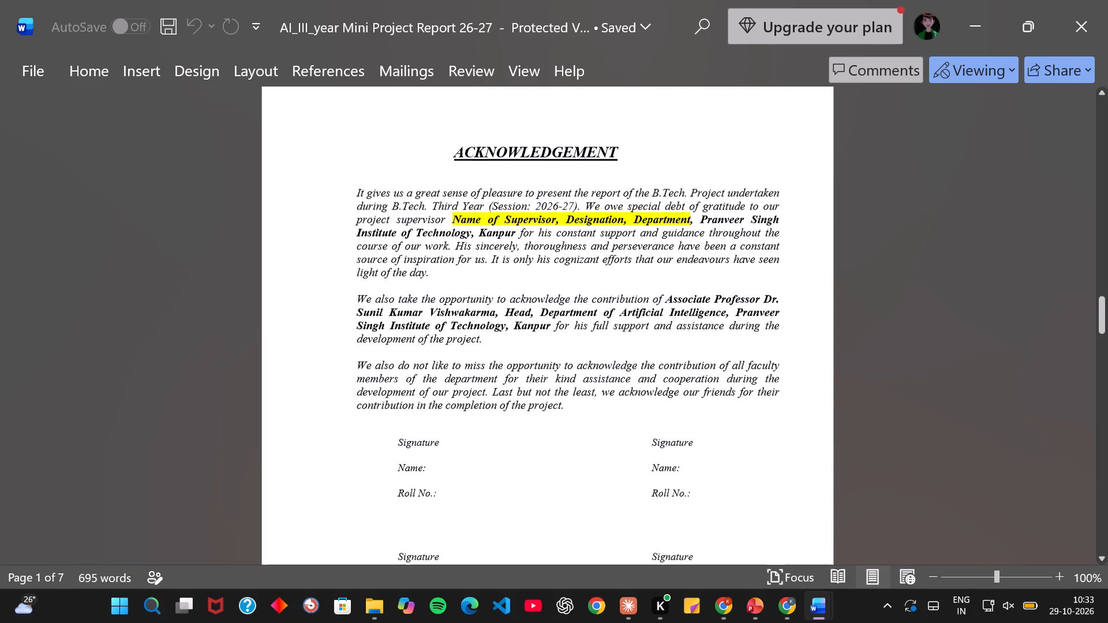
pyautogui.scroll(-1, 355, 260)
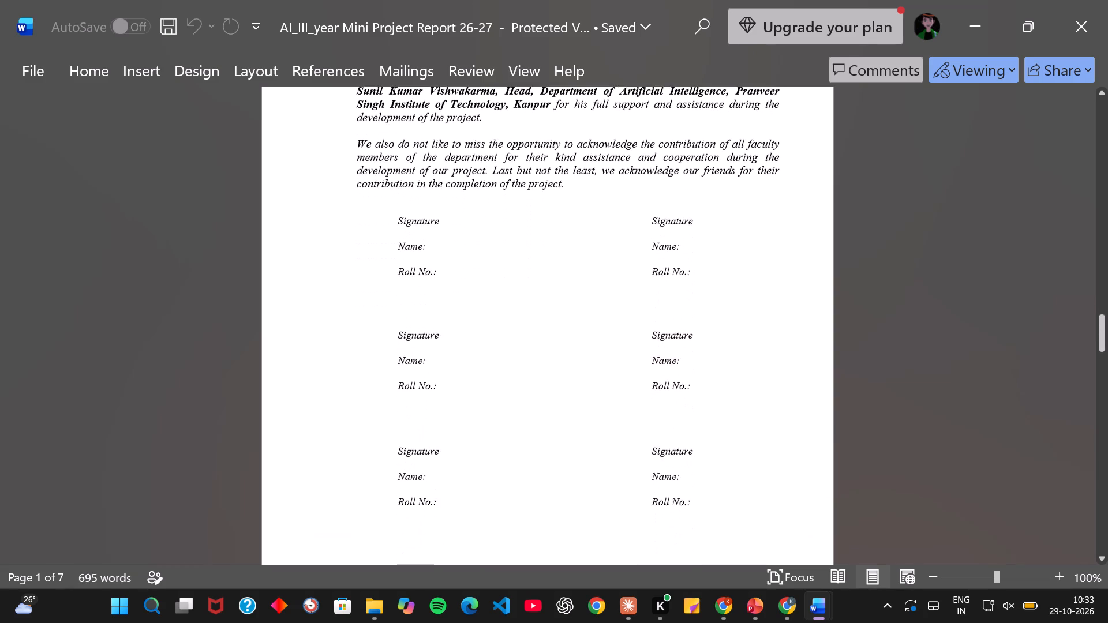
pyautogui.scroll(-1, 355, 260)
pyautogui.moveTo(396, 219); pyautogui.dragTo(660, 453)
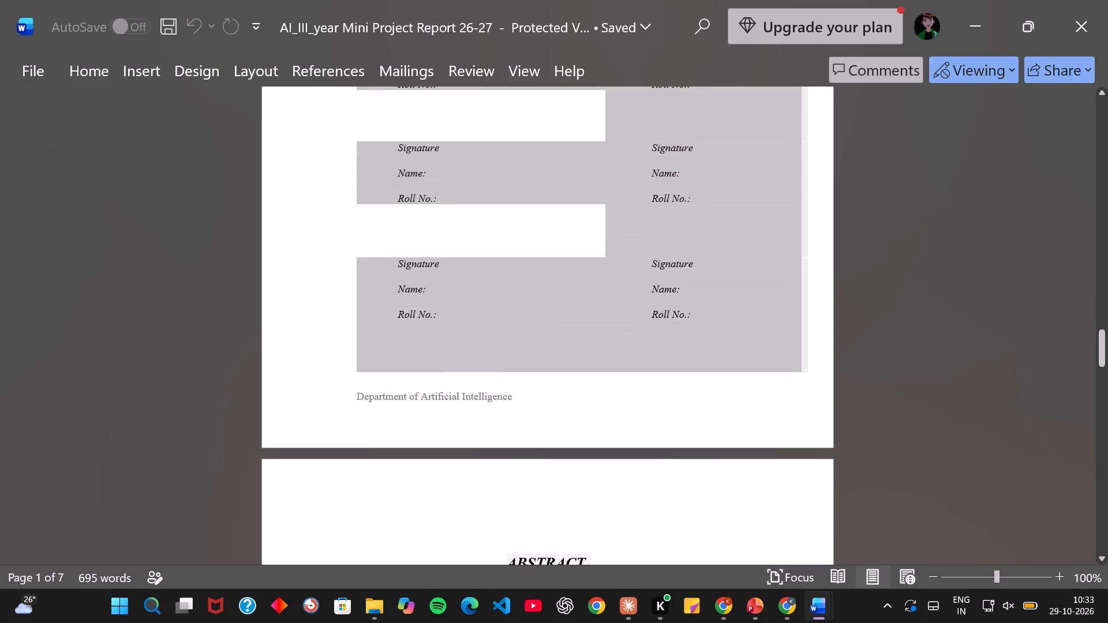
pyautogui.hotkey('ctrl', 'c')
# Return to the SkillCompass report in Chrome and examine the Acknowledgement page, its closing paragraphs and the Abstract page after it.
pyautogui.click(988, 10)
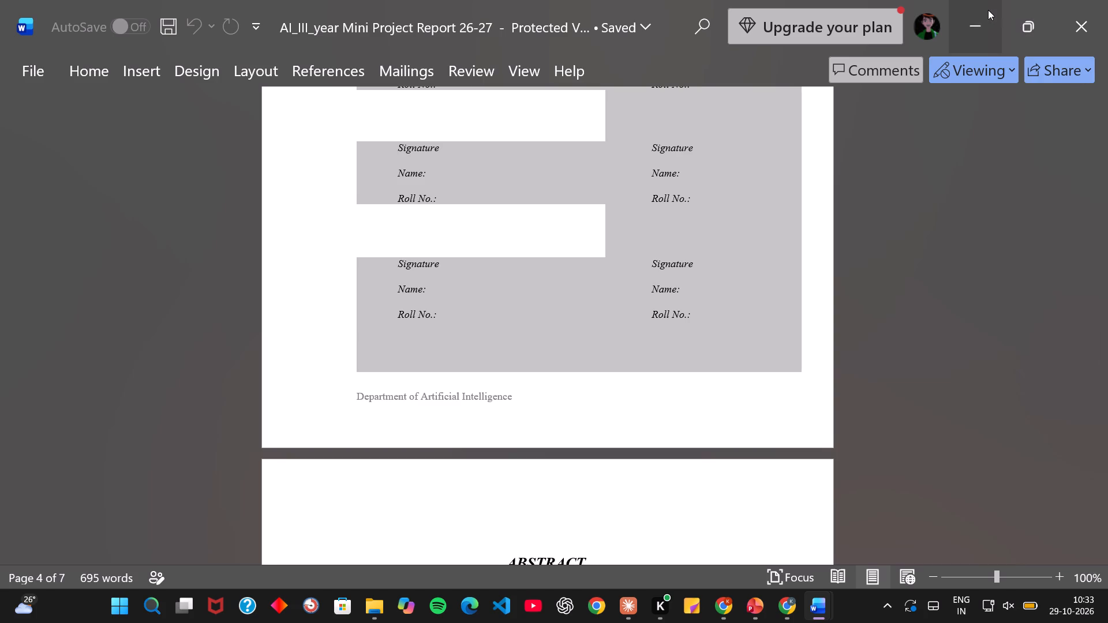
pyautogui.scroll(-3, 443, 508)
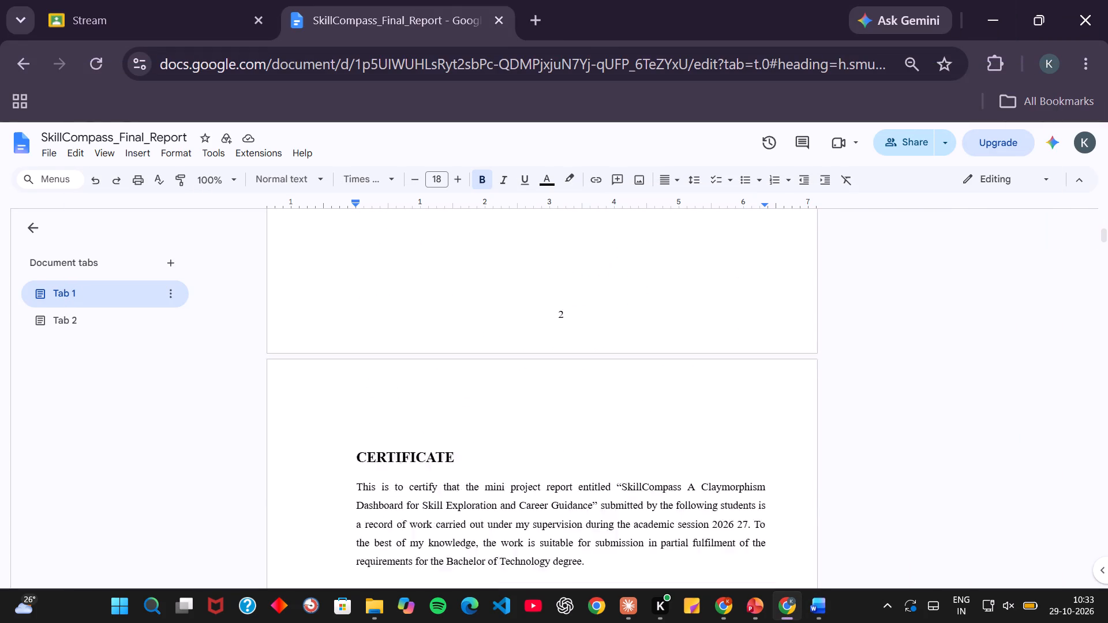
pyautogui.scroll(-8, 443, 508)
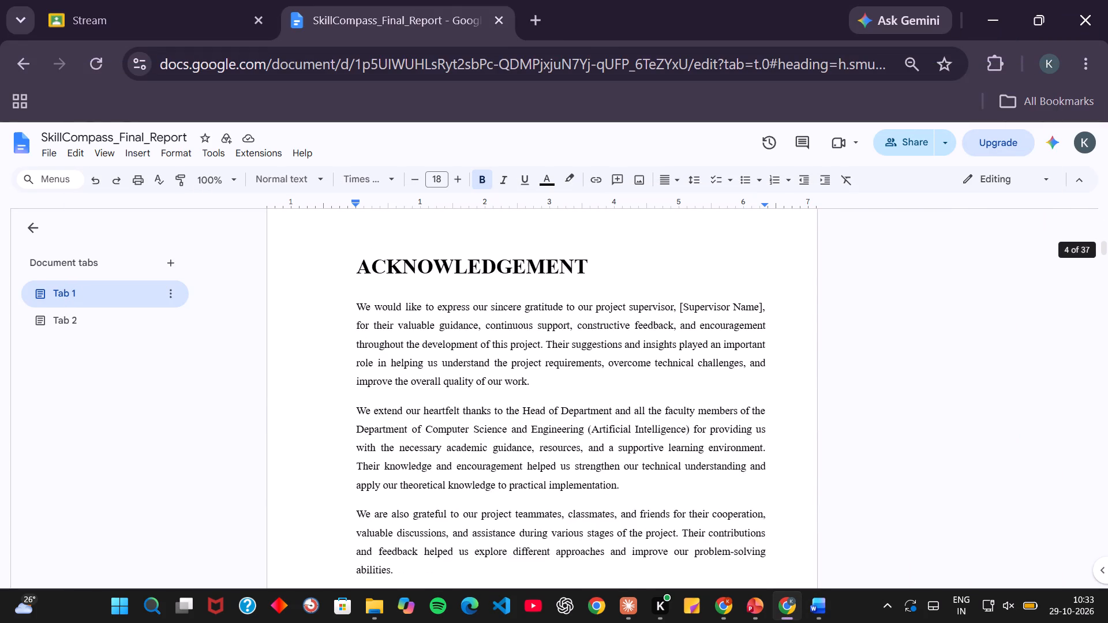
pyautogui.scroll(-4, 443, 508)
pyautogui.scroll(4, 443, 508)
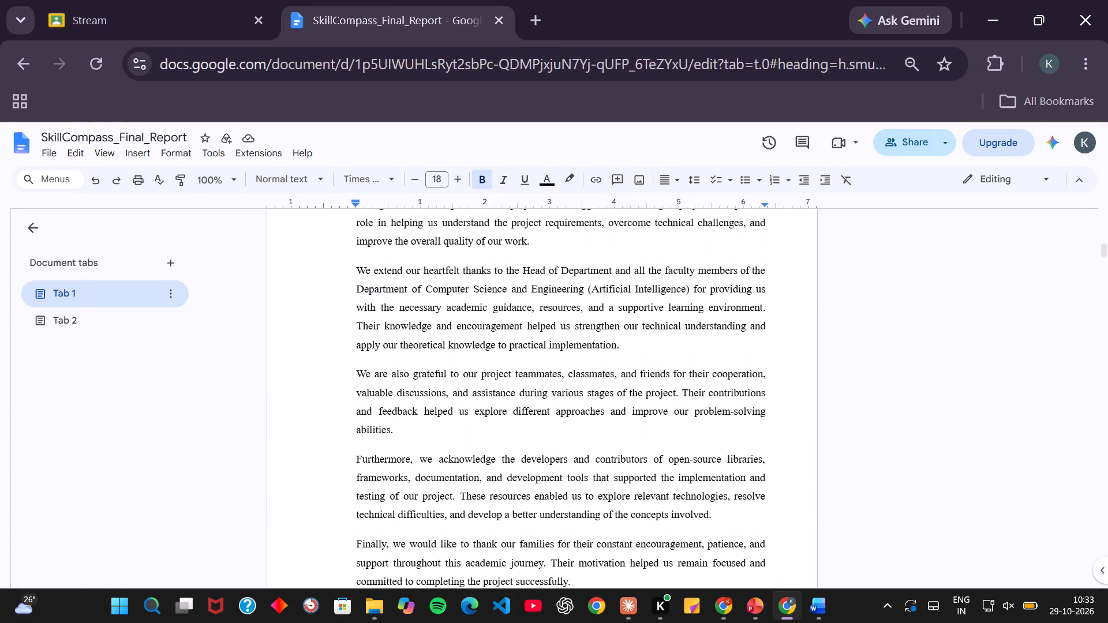
pyautogui.scroll(2, 443, 508)
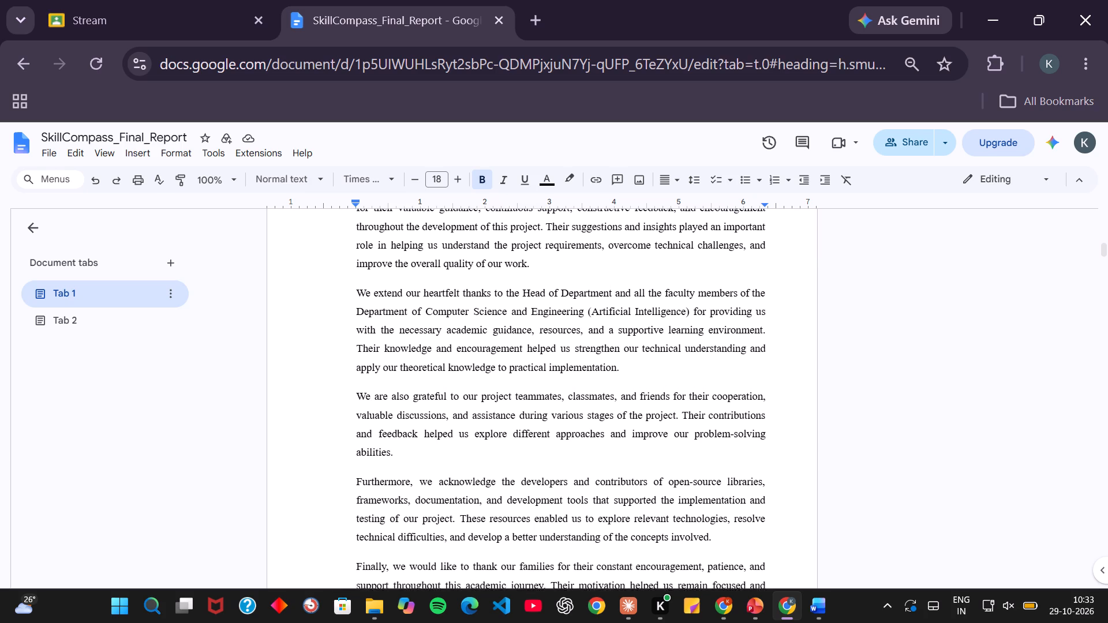
pyautogui.scroll(2, 443, 508)
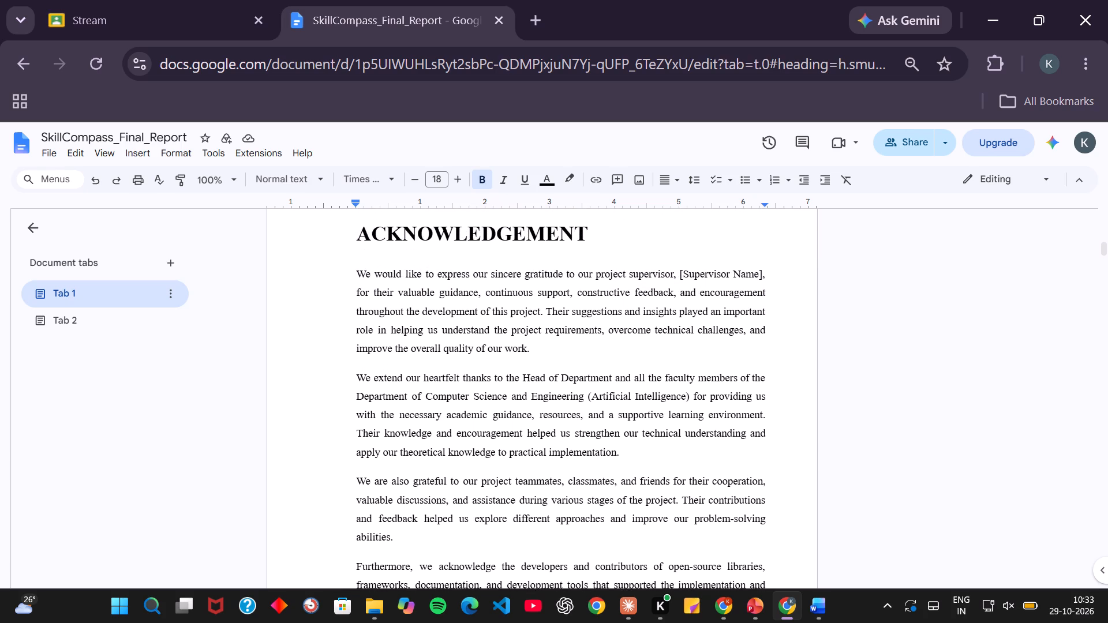
pyautogui.scroll(1, 443, 508)
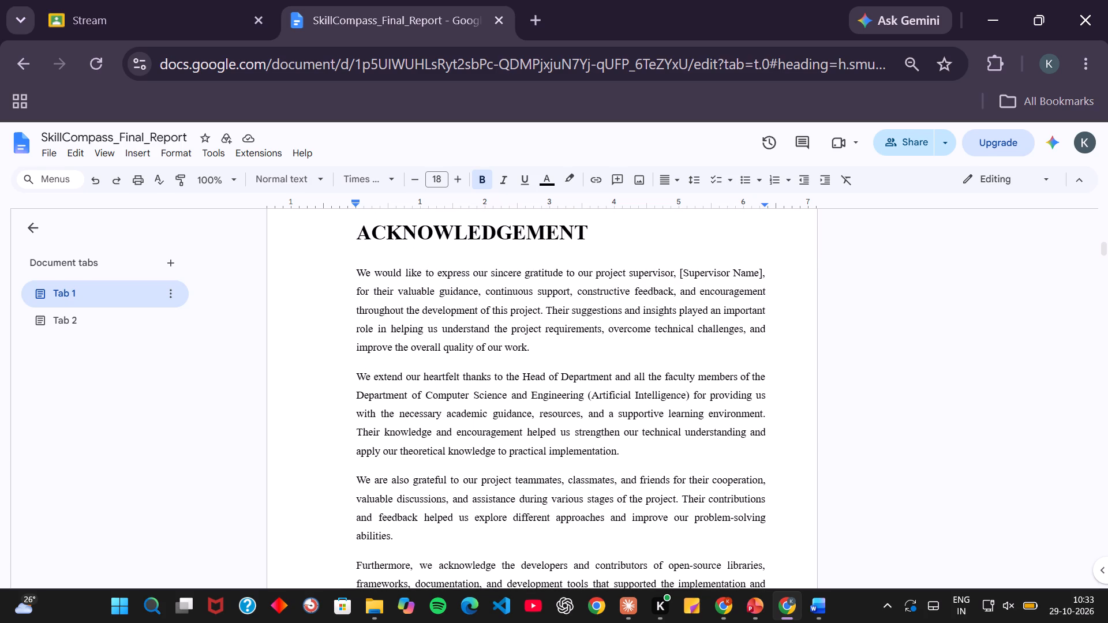
pyautogui.scroll(1, 443, 508)
pyautogui.scroll(-3, 443, 508)
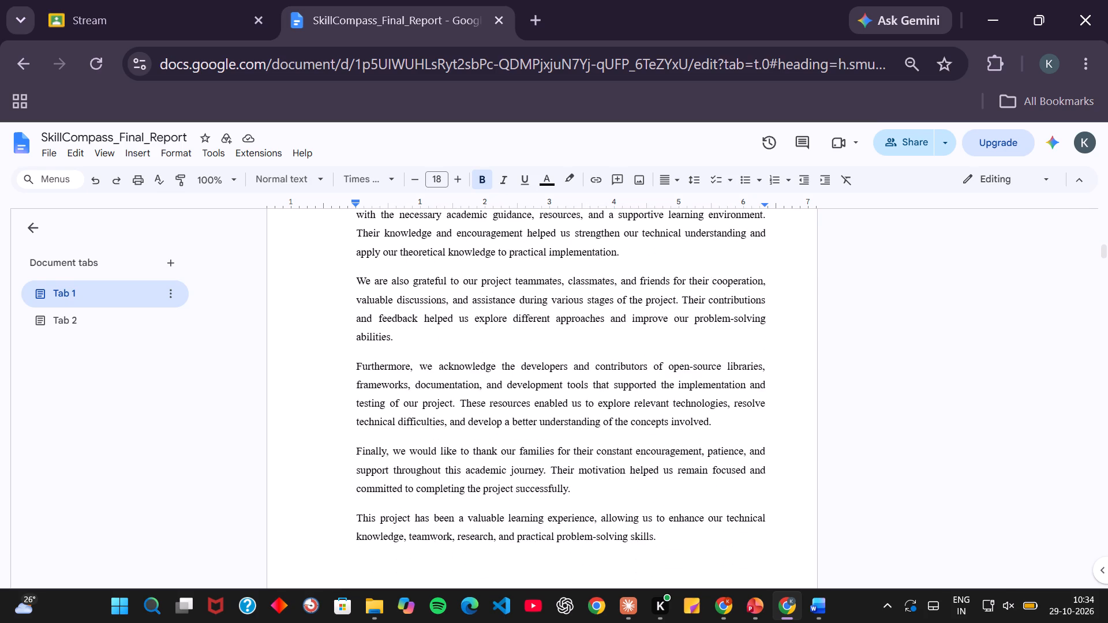
pyautogui.scroll(-5, 443, 508)
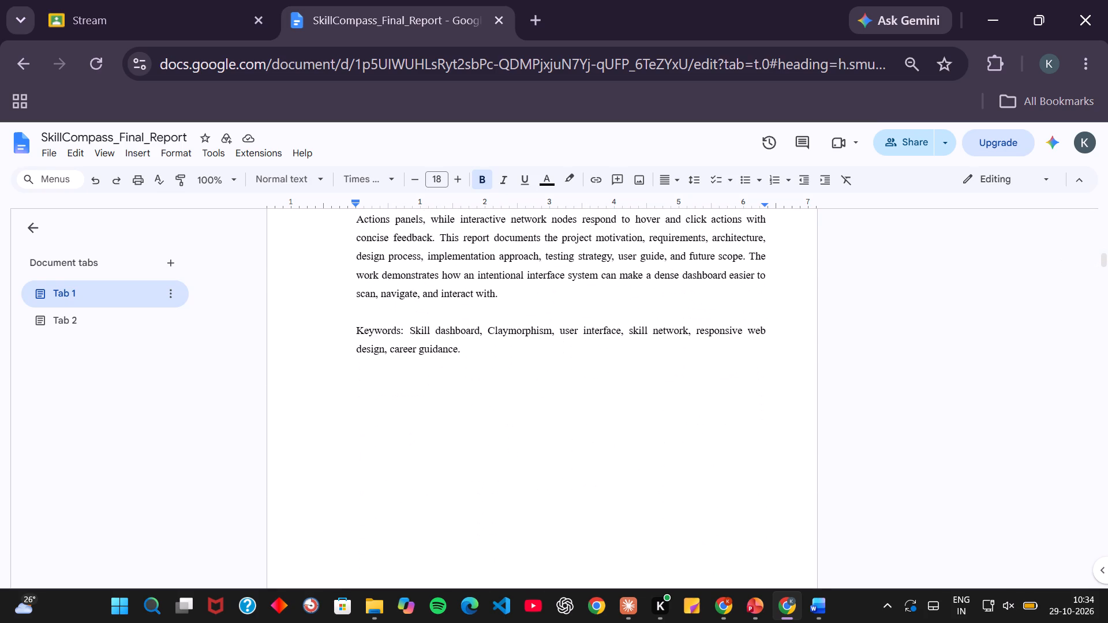
pyautogui.scroll(-2, 443, 508)
pyautogui.scroll(3, 443, 508)
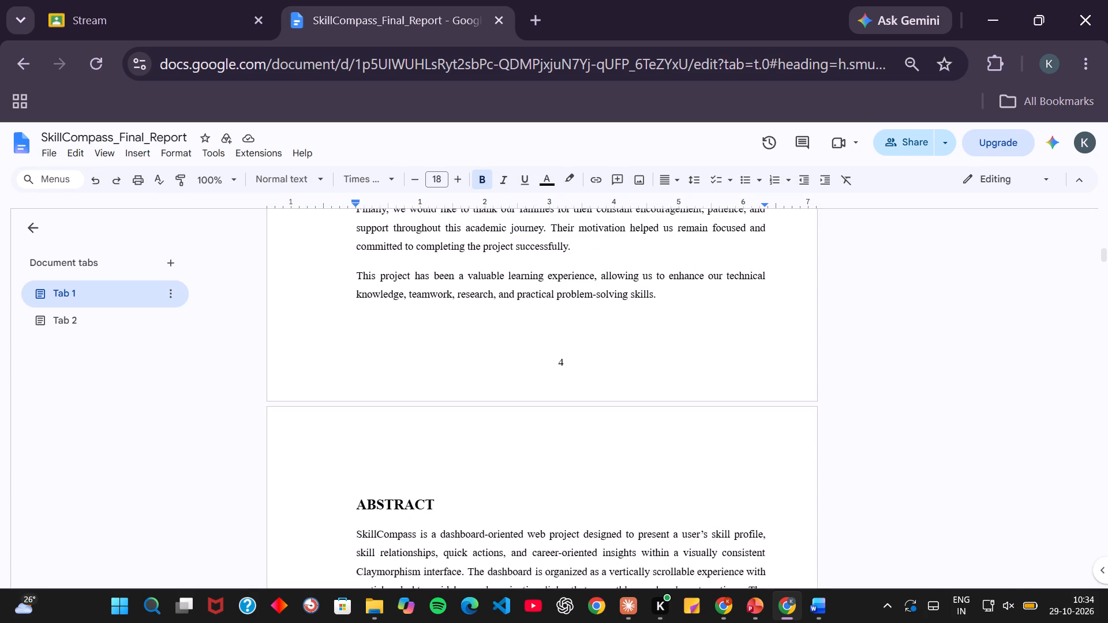
pyautogui.scroll(1, 443, 508)
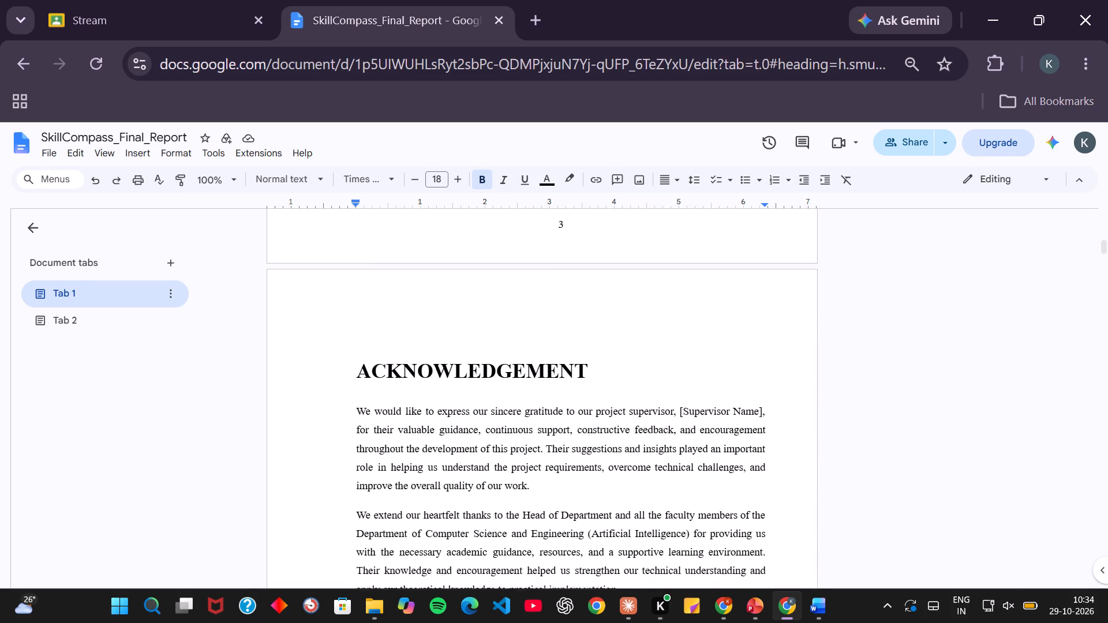
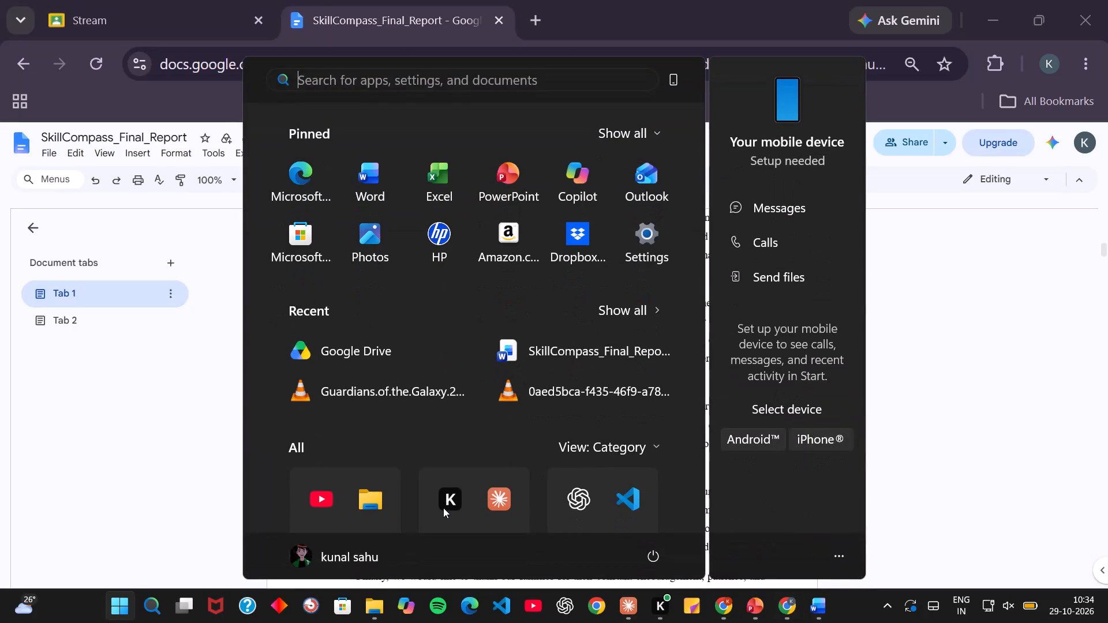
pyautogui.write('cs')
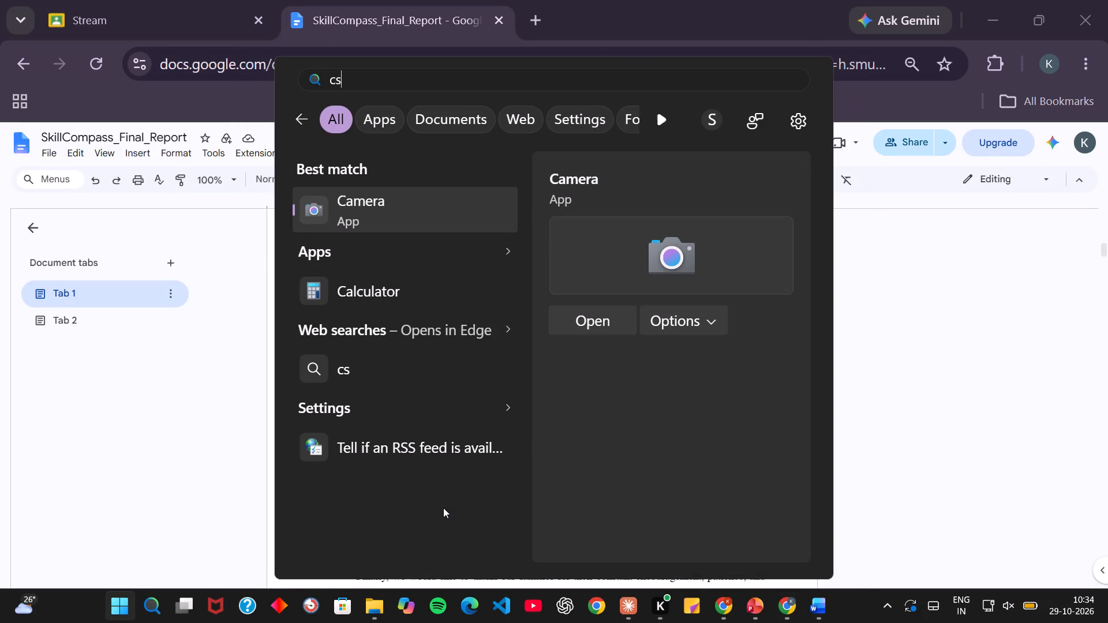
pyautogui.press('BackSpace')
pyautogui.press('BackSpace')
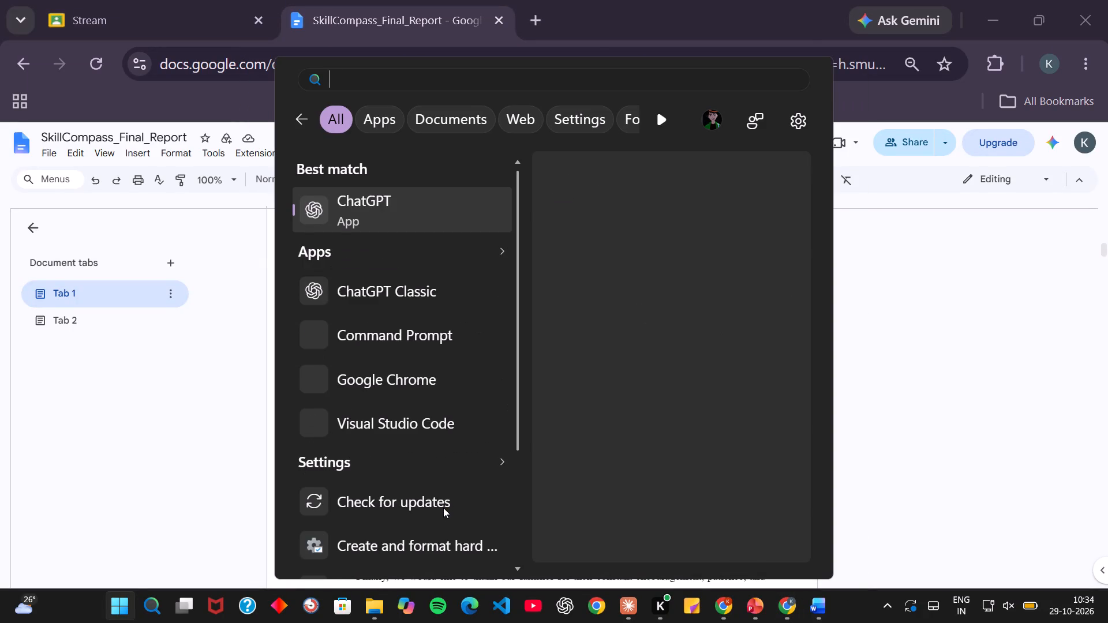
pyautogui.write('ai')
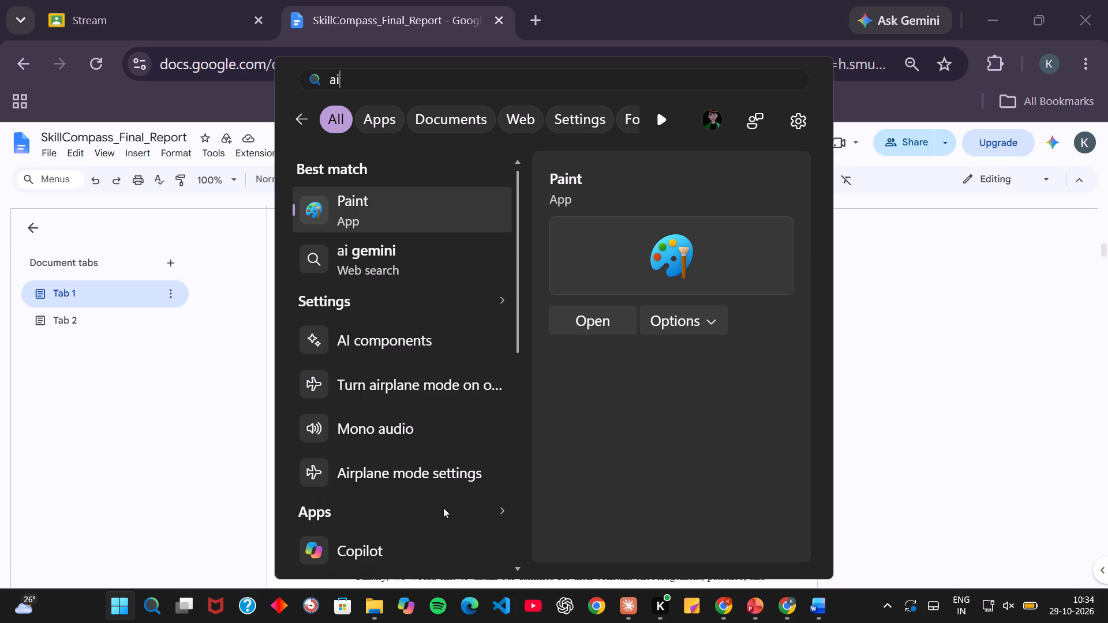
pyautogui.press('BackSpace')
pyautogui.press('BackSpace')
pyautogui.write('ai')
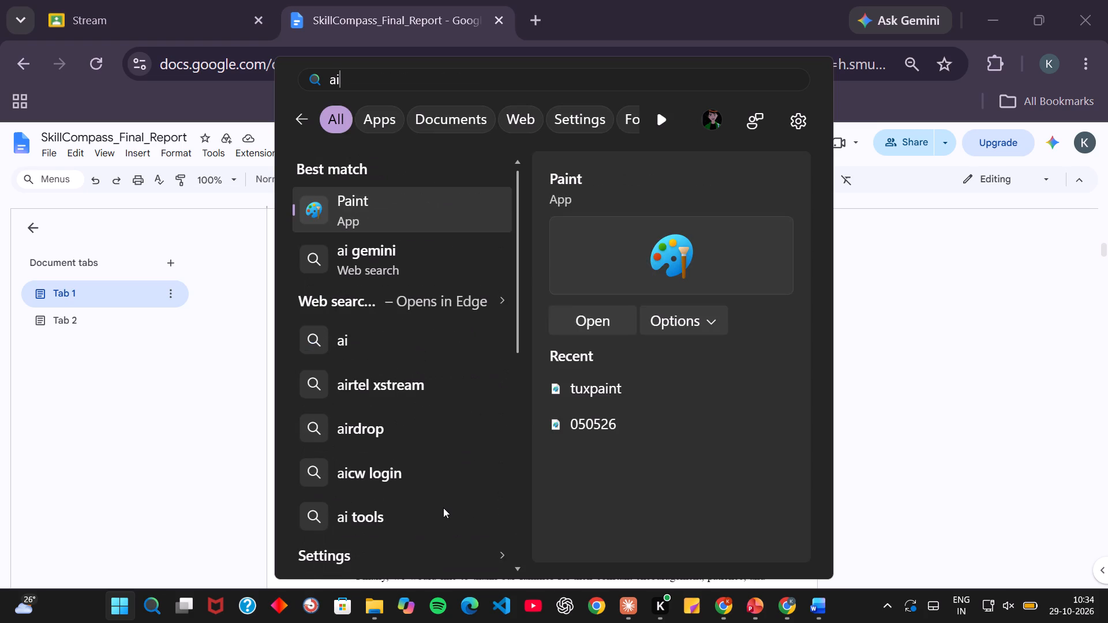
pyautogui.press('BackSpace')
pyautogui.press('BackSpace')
# Search the computer for "cse" and open the B.Tech. CSE (Artificial Intelligence) Syllabus 3rd year 2024-25 PDF.
pyautogui.write('cse')
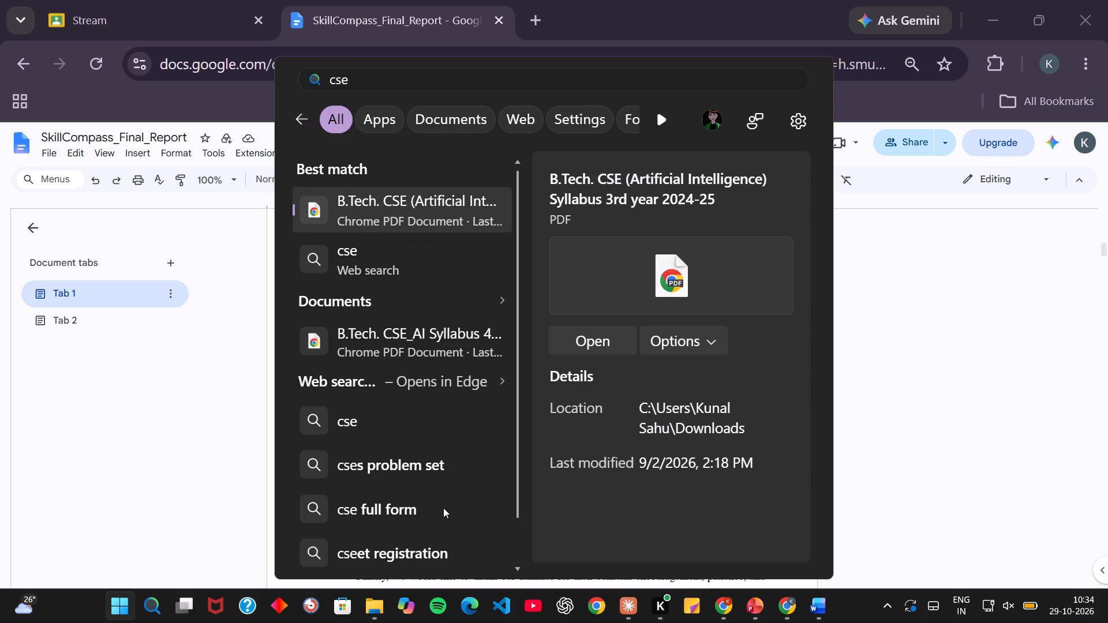
pyautogui.press('Return')
# Look through the syllabus PDF's evaluation scheme, departmental elective lists, and the course outcome and detailed syllabus tables of the first subjects.
pyautogui.scroll(-4, 512, 457)
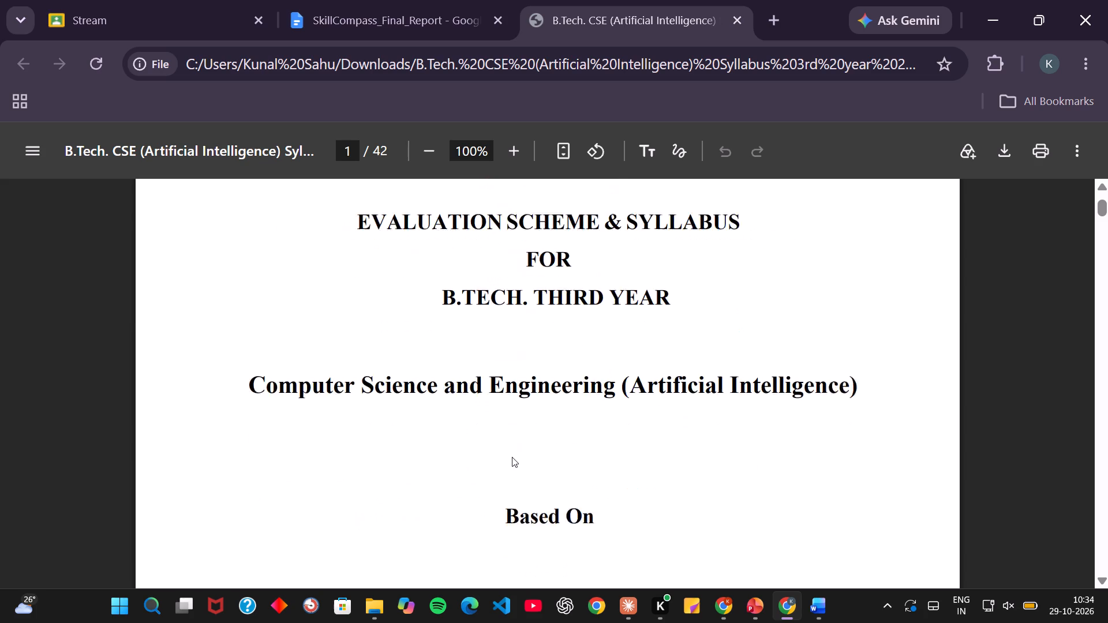
pyautogui.scroll(-12, 512, 457)
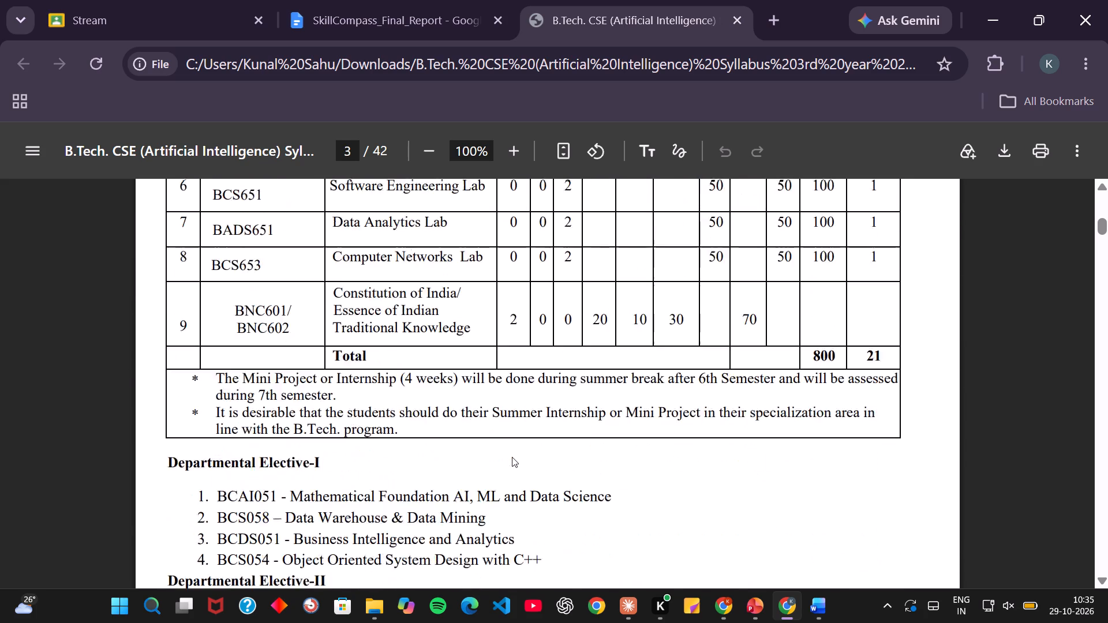
pyautogui.scroll(-8, 512, 457)
pyautogui.scroll(1, 512, 457)
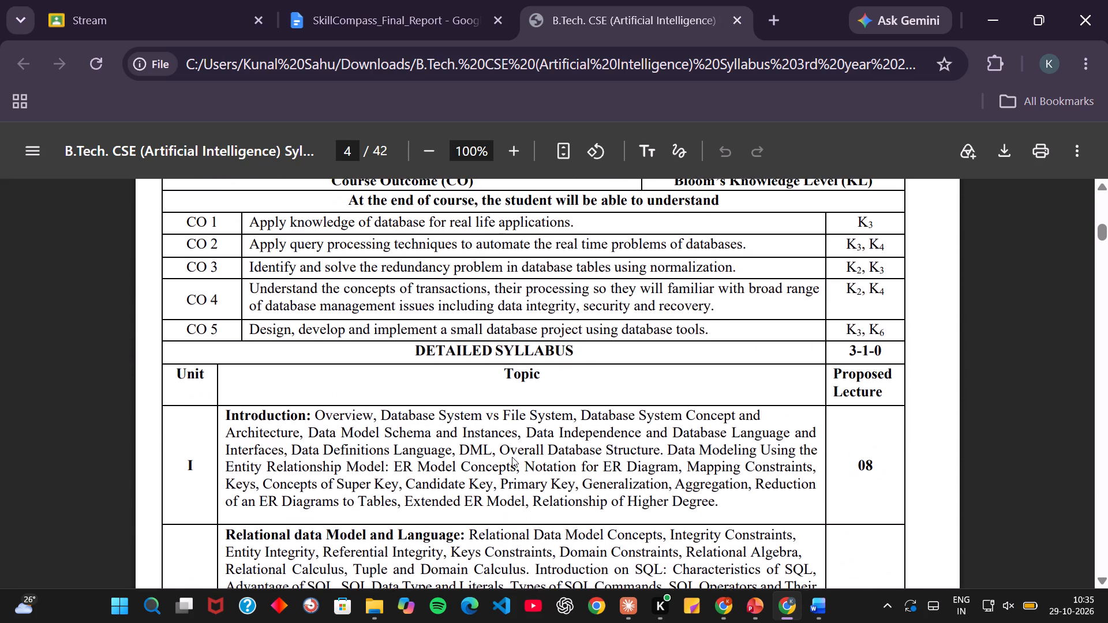
pyautogui.scroll(1, 512, 457)
pyautogui.scroll(-6, 512, 457)
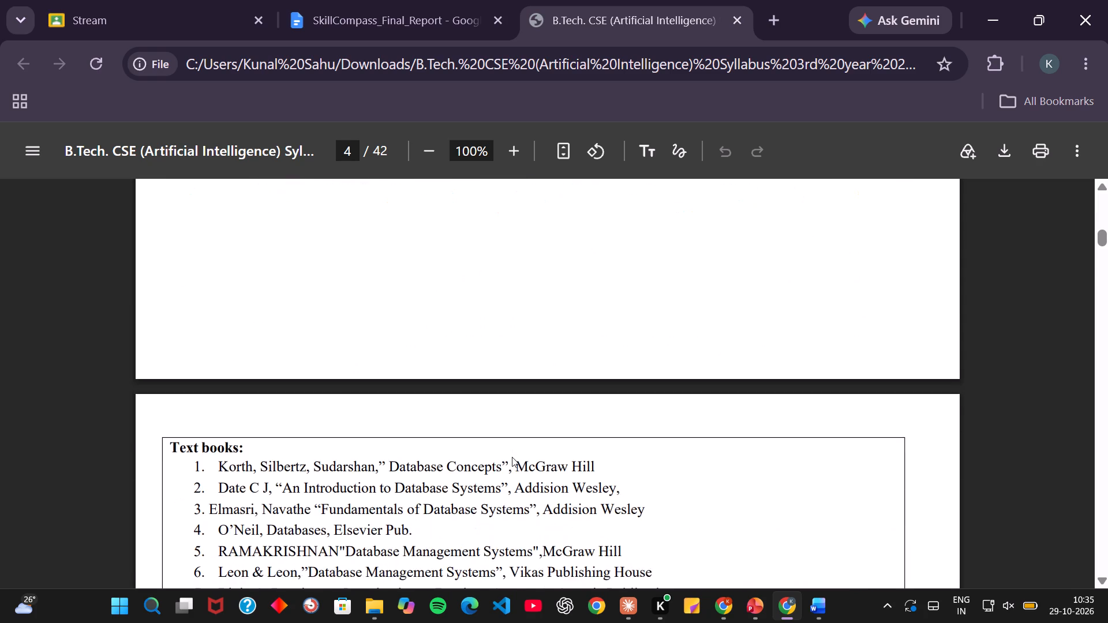
pyautogui.scroll(-11, 512, 457)
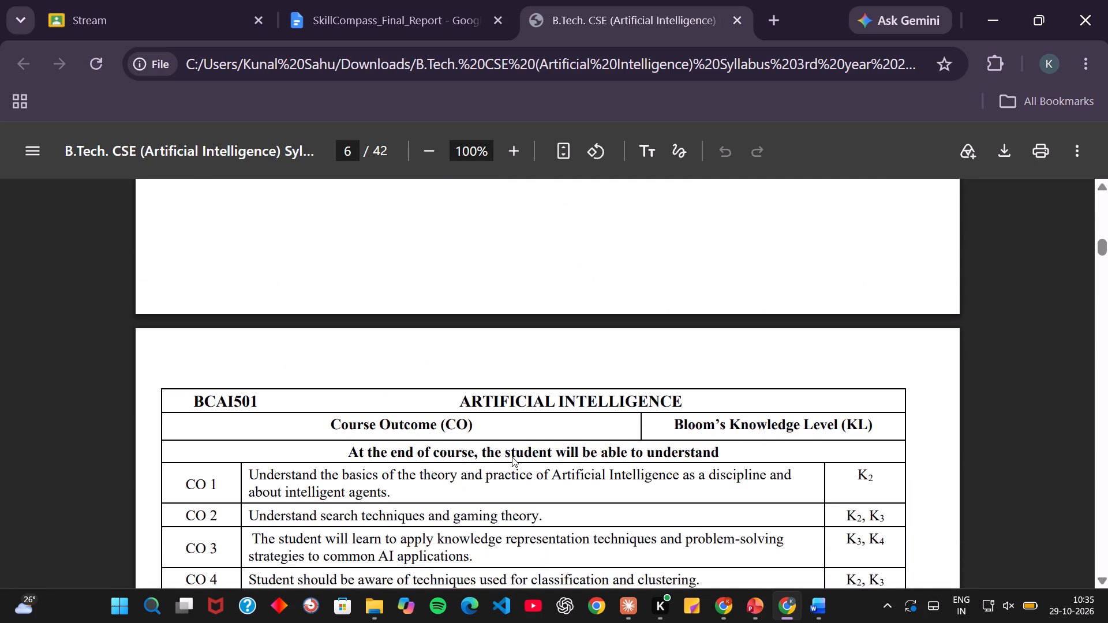
pyautogui.scroll(-2, 512, 457)
pyautogui.scroll(7, 512, 457)
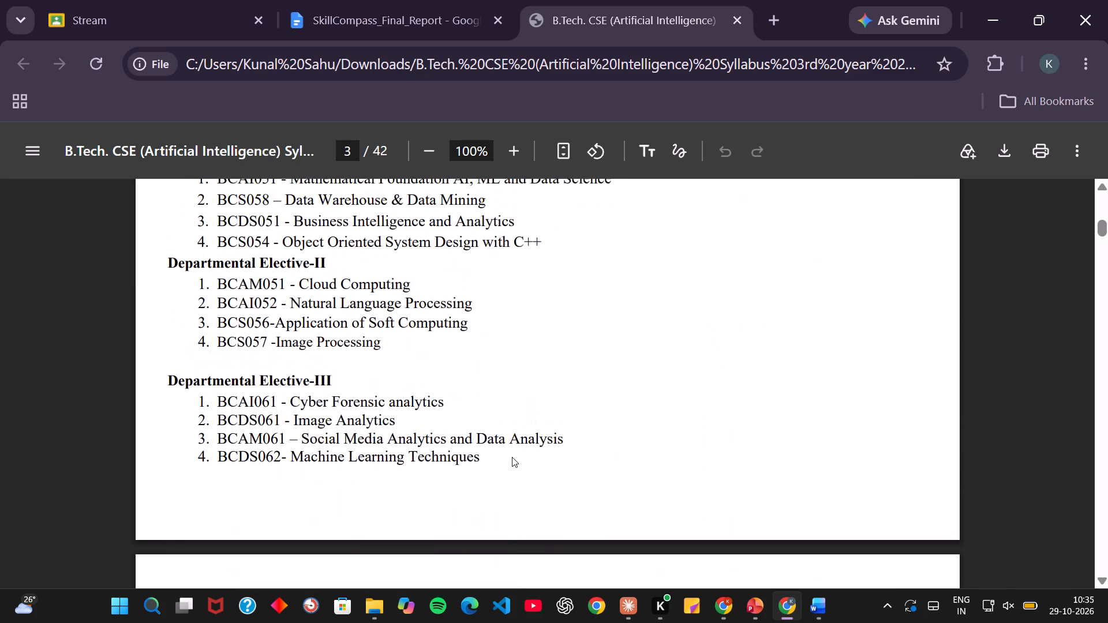
pyautogui.scroll(-5, 512, 457)
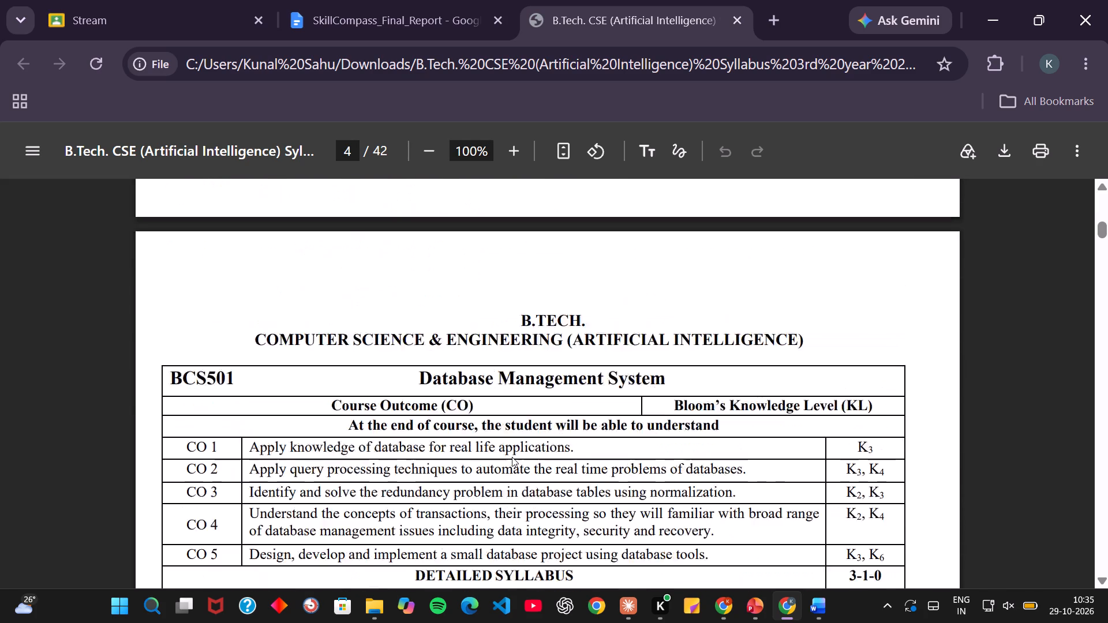
pyautogui.scroll(-8, 512, 457)
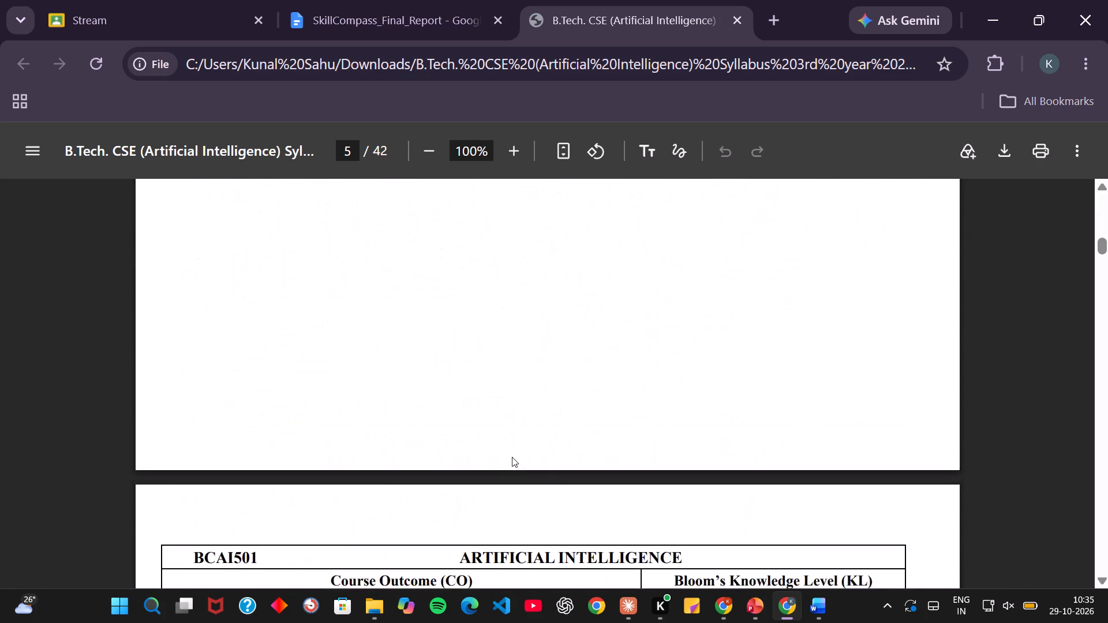
pyautogui.scroll(-8, 512, 457)
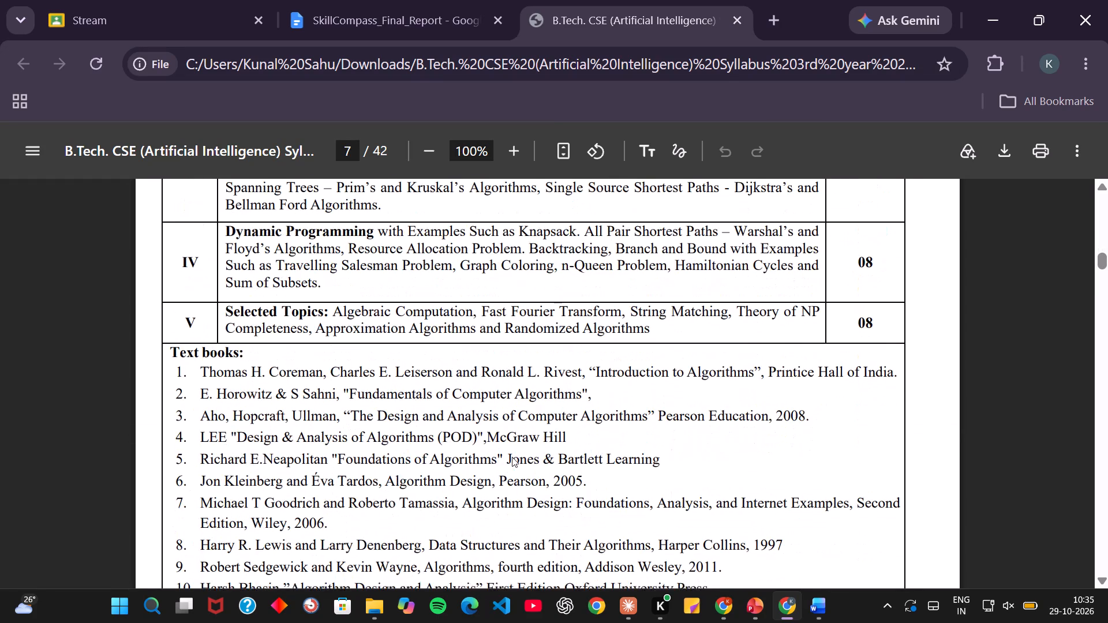
pyautogui.scroll(-2, 512, 457)
pyautogui.scroll(8, 512, 457)
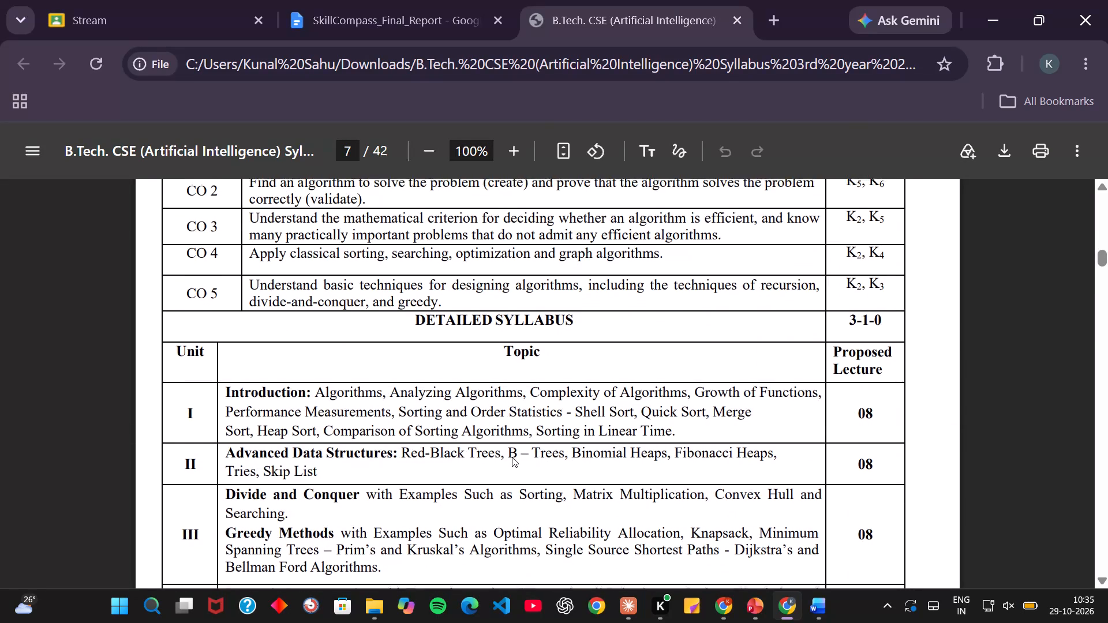
pyautogui.scroll(-2, 512, 457)
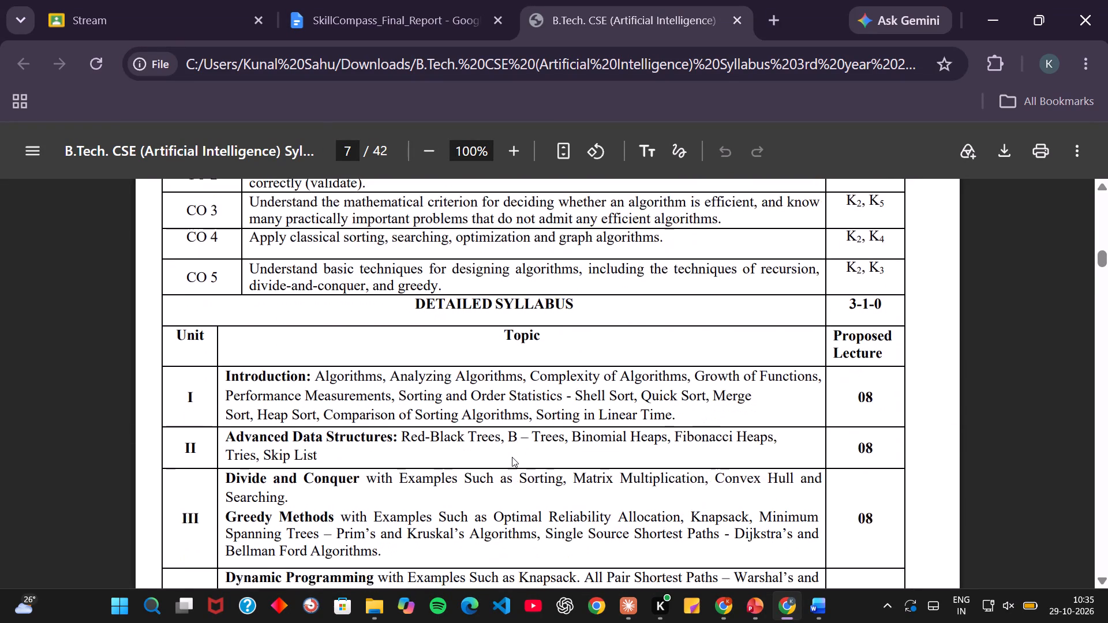
pyautogui.scroll(-1, 512, 457)
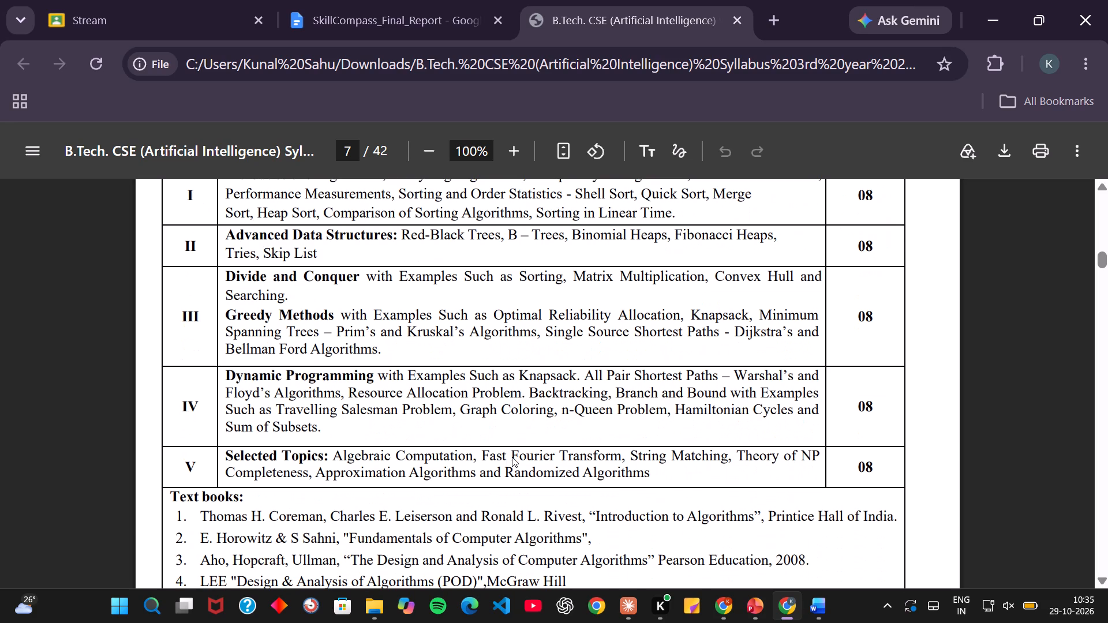
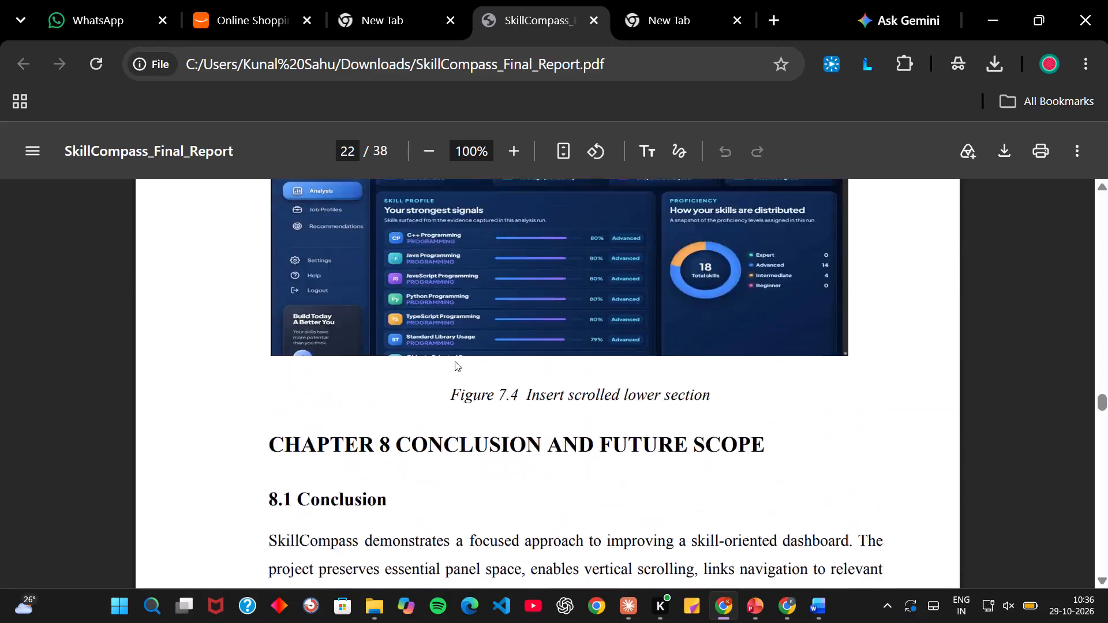
# Look through the SkillCompass_Final_Report PDF from the Chapter 7 figure pages to the Chapter 8 conclusion and future scope.
pyautogui.scroll(-1, 455, 361)
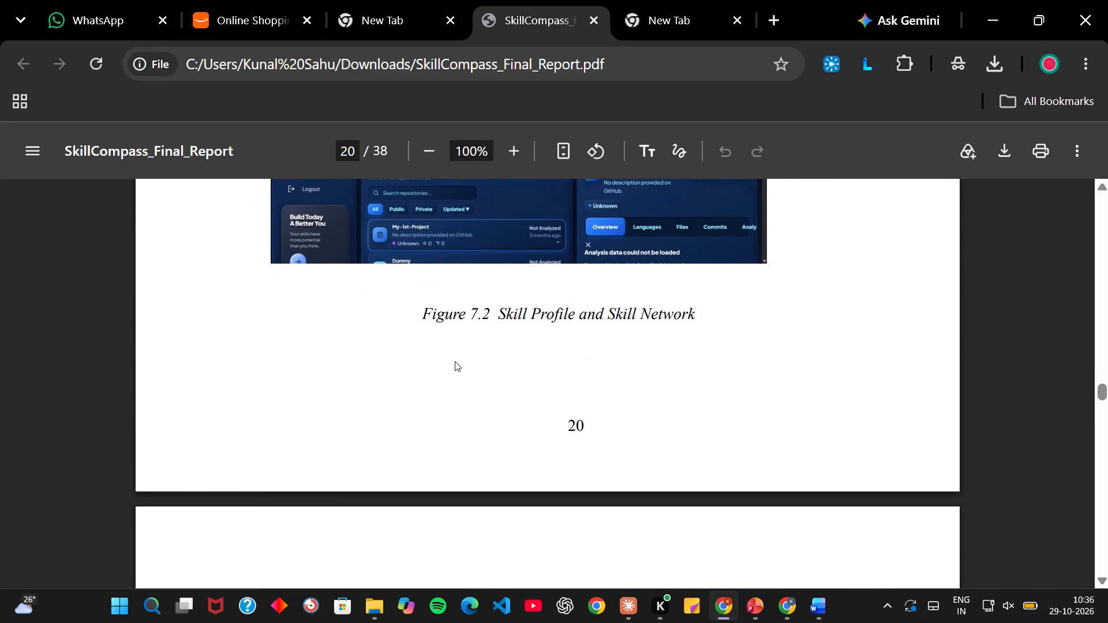
pyautogui.scroll(-1, 455, 361)
pyautogui.click(455, 361)
pyautogui.click(478, 380)
pyautogui.scroll(-2, 478, 380)
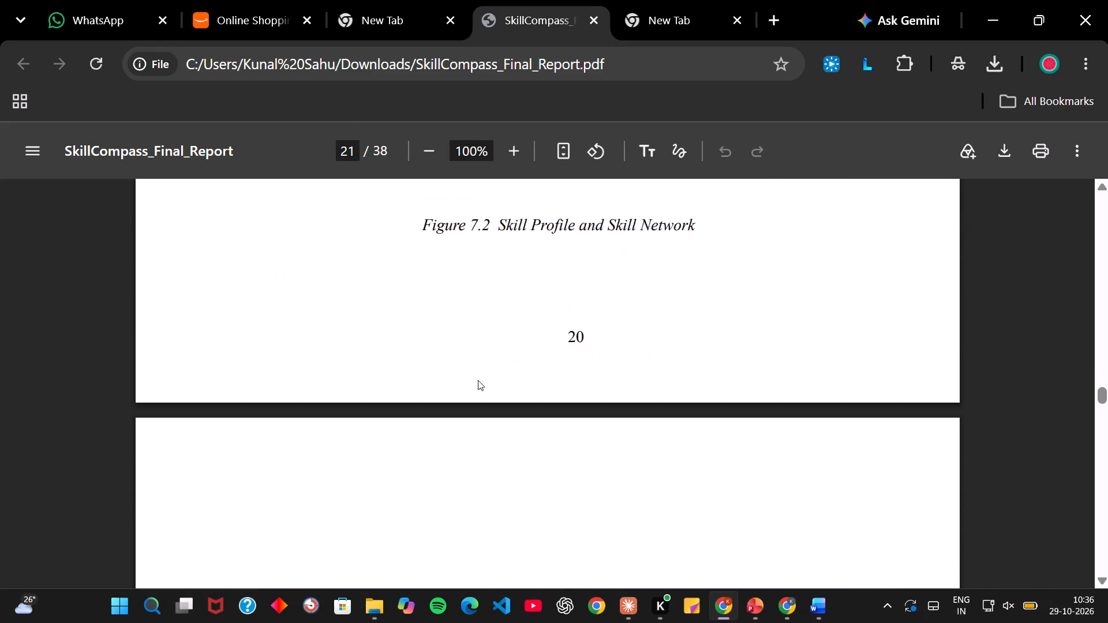
pyautogui.scroll(-11, 478, 380)
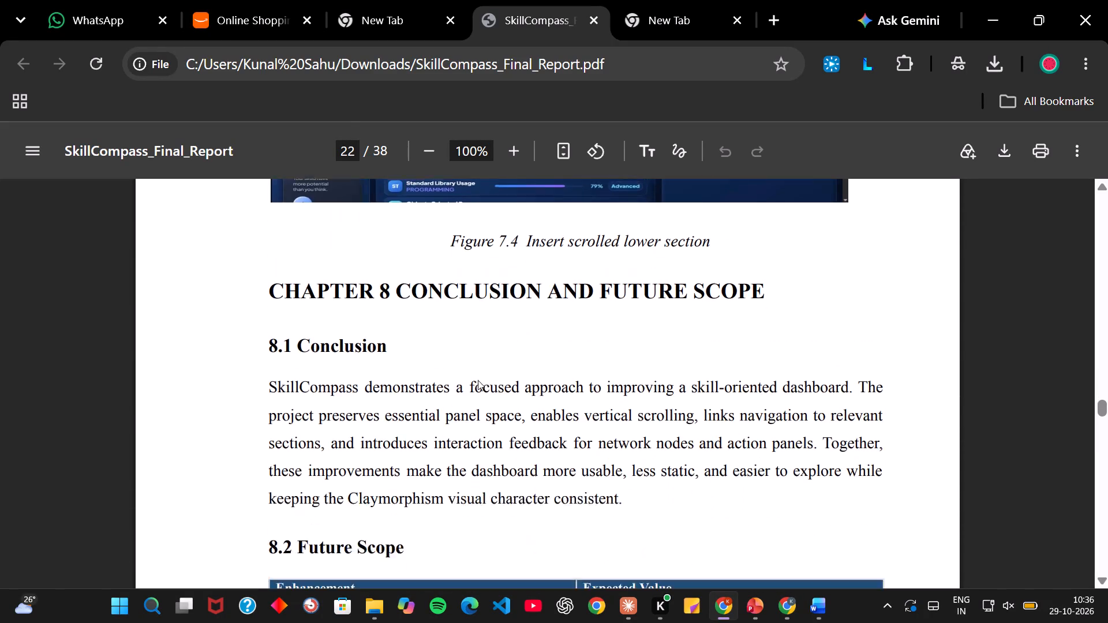
pyautogui.scroll(-2, 478, 380)
pyautogui.click(484, 451)
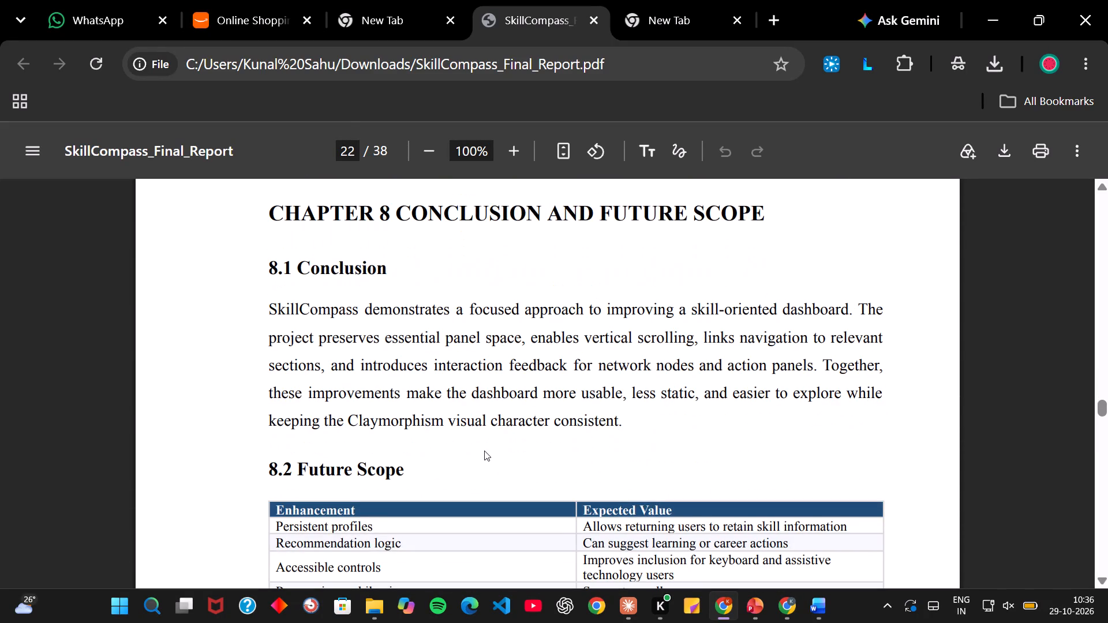
pyautogui.click(470, 463)
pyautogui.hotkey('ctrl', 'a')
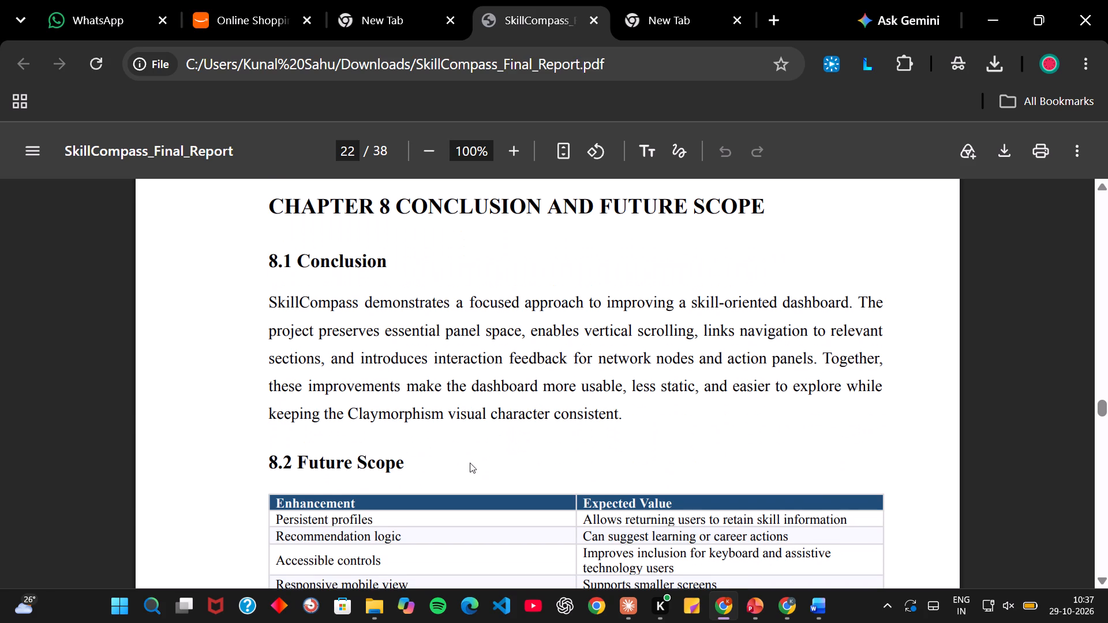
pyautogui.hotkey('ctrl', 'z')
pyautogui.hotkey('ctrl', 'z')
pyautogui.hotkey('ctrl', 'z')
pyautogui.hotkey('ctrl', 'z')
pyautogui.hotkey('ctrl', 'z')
# Switch to the SkillCompass_Final_Report Google Docs document, detach it into its own browser window and maximize that window.
pyautogui.click(791, 615)
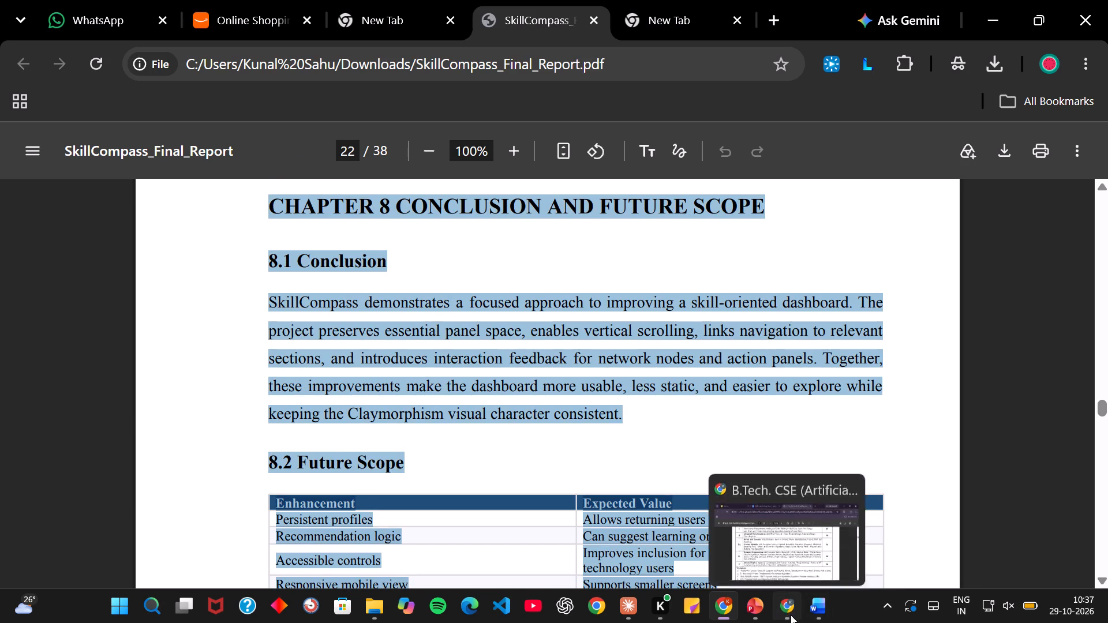
pyautogui.moveTo(359, 0); pyautogui.dragTo(368, 50)
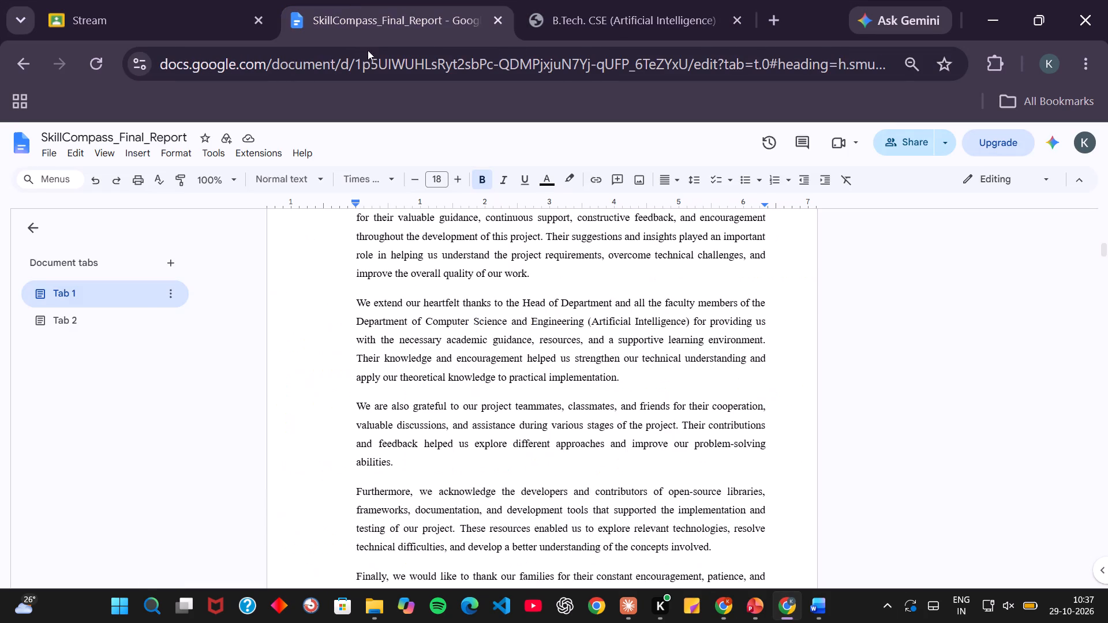
pyautogui.moveTo(368, 50); pyautogui.dragTo(527, 493)
pyautogui.click(527, 493)
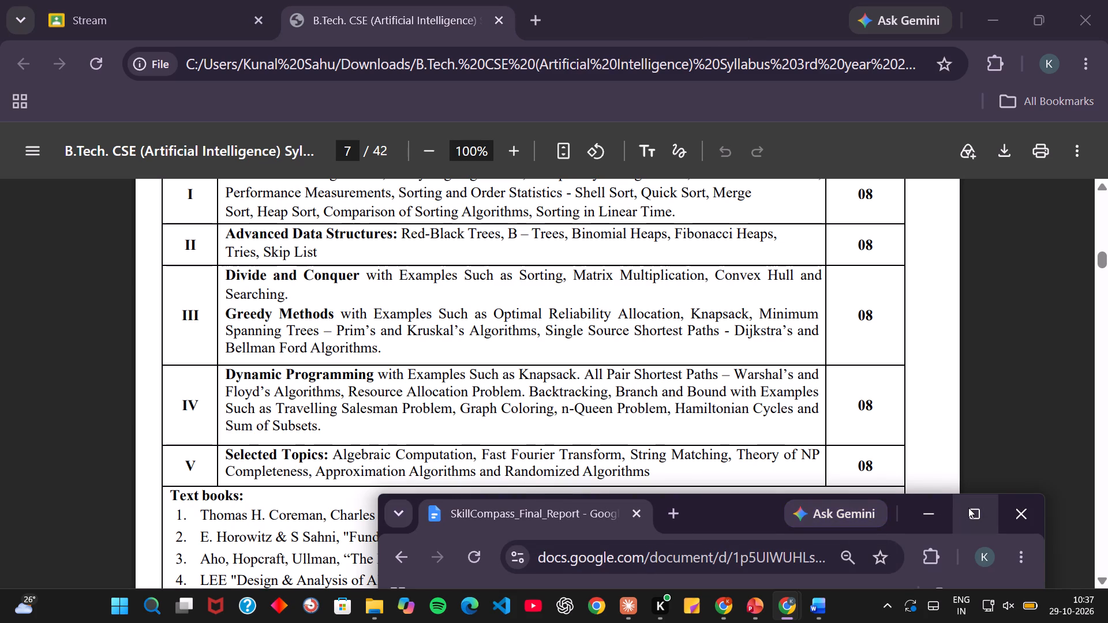
pyautogui.click(968, 508)
# Undo the recent formatting edits, back through the heading changes and whole-document alignment to the bolding of the Figure 7.4 Analysis History caption.
pyautogui.click(628, 321)
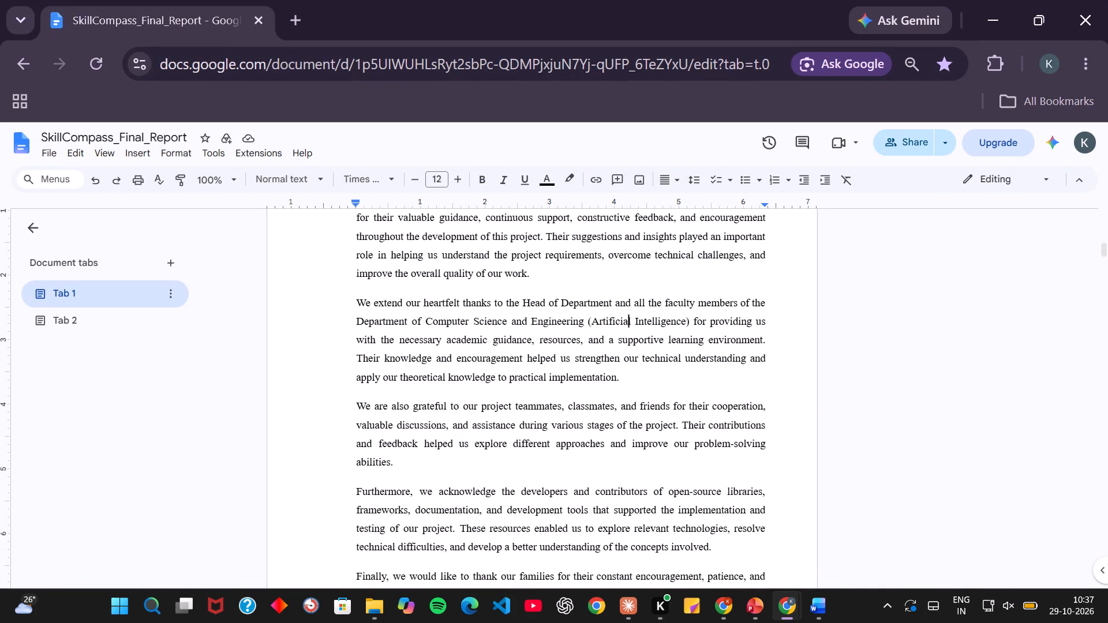
pyautogui.hotkey('ctrl', 'a')
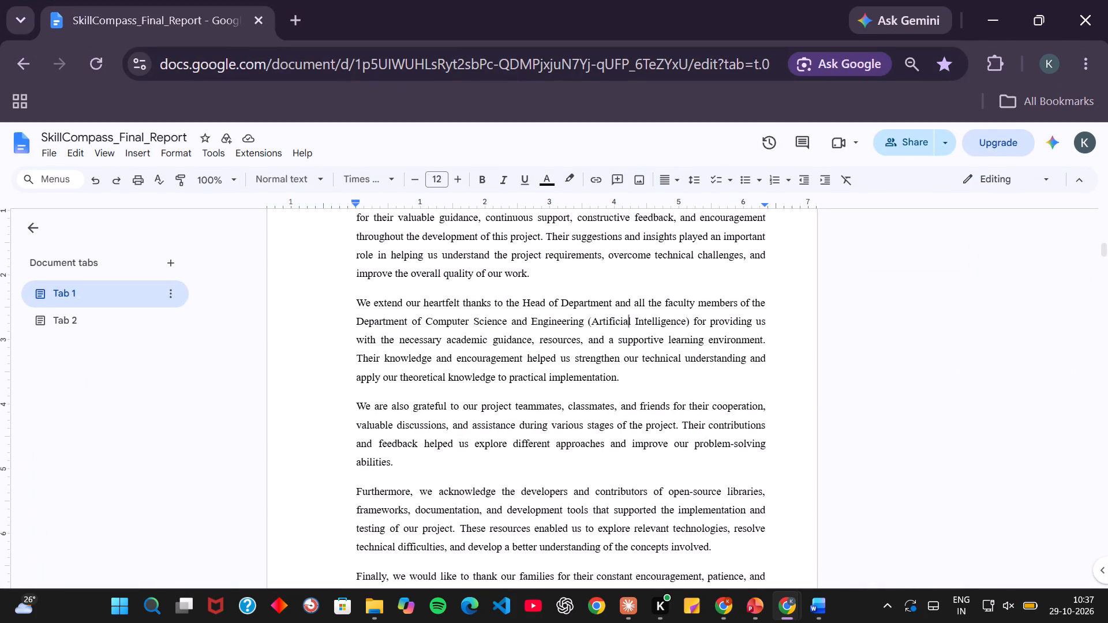
pyautogui.hotkey('ctrl', 'z')
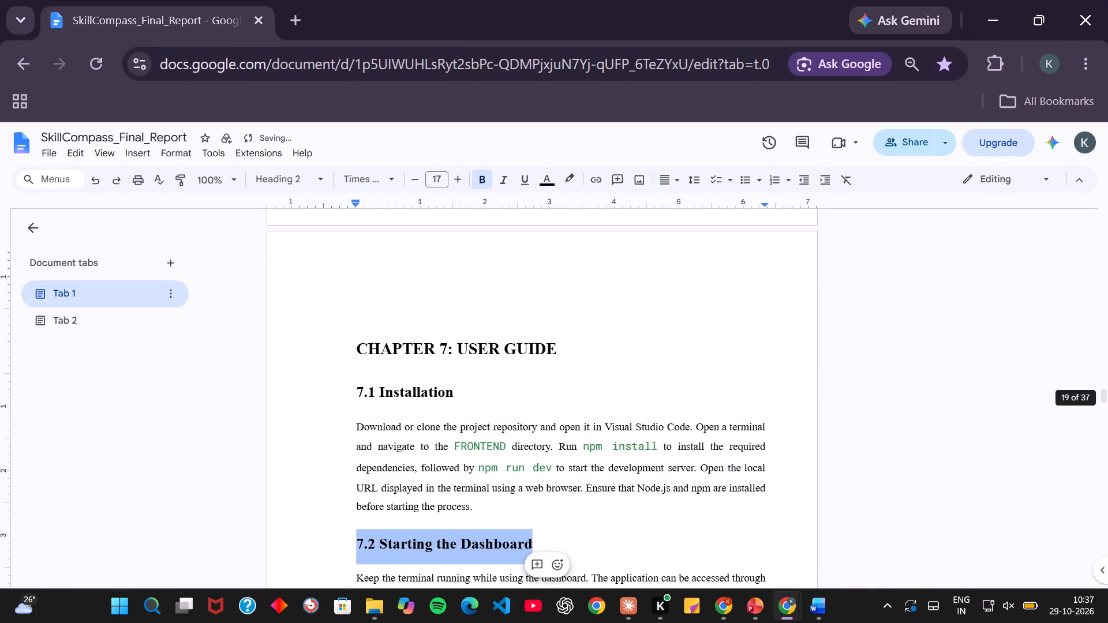
pyautogui.hotkey('ctrl', 'z')
pyautogui.hotkey('ctrl', 'z')
pyautogui.hotkey('ctrl', 'z')
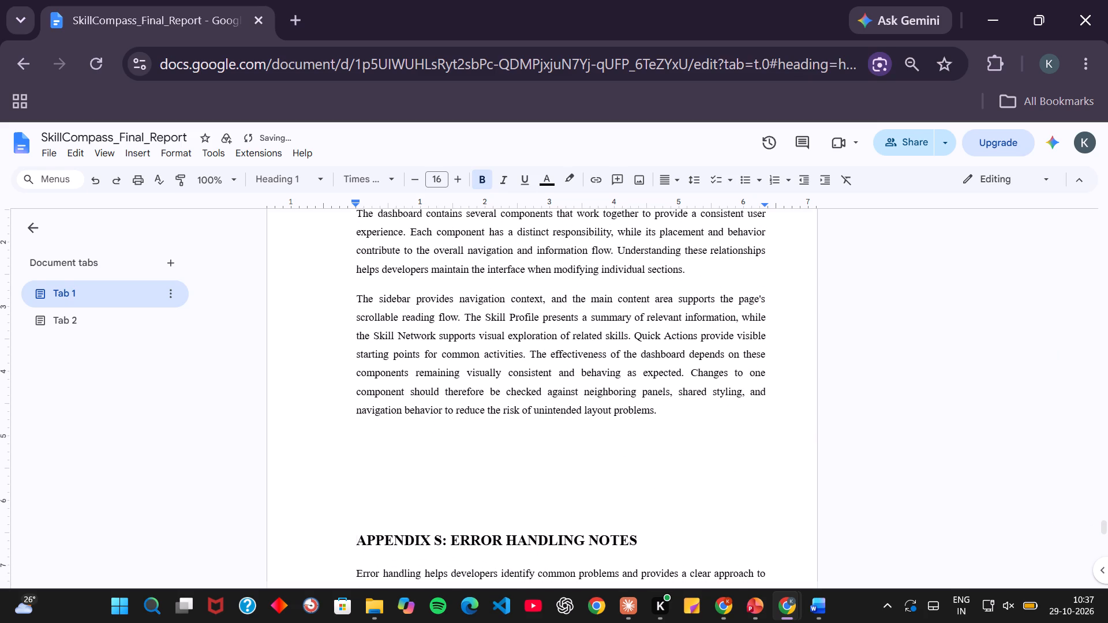
pyautogui.hotkey('ctrl', 'z')
pyautogui.hotkey('ctrl', 'z')
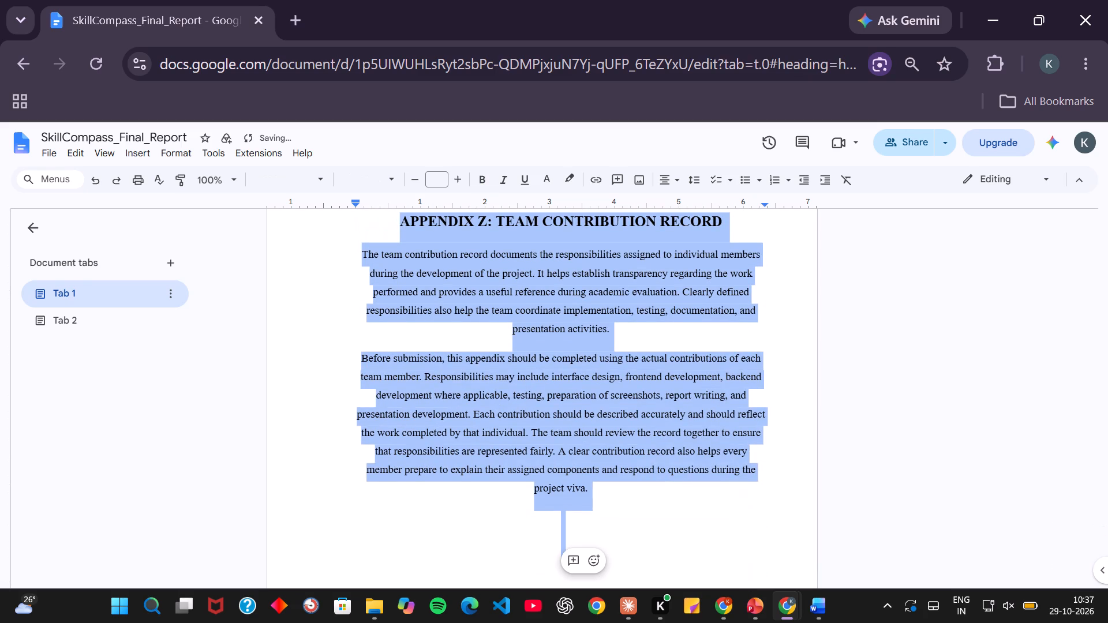
pyautogui.hotkey('ctrl', 'z')
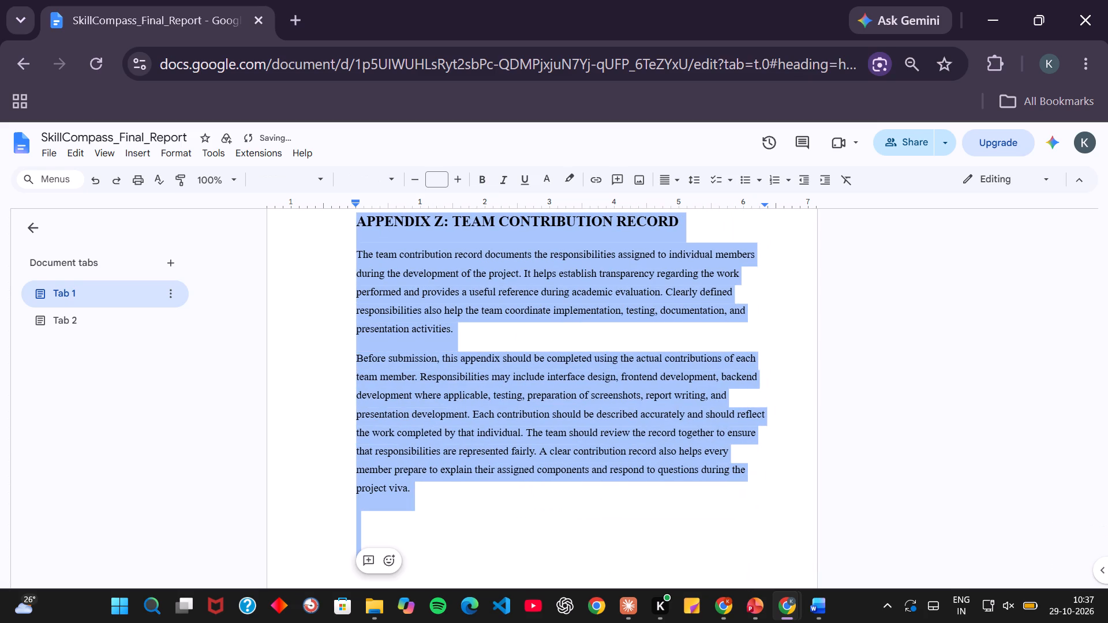
pyautogui.hotkey('ctrl', 'z')
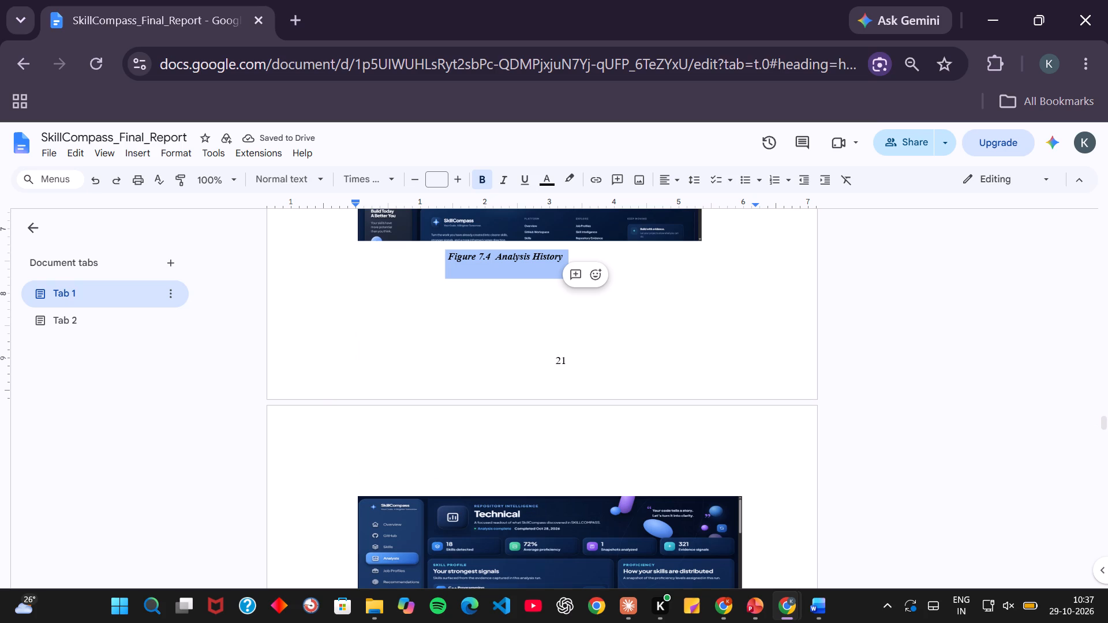
pyautogui.scroll(-1, 564, 308)
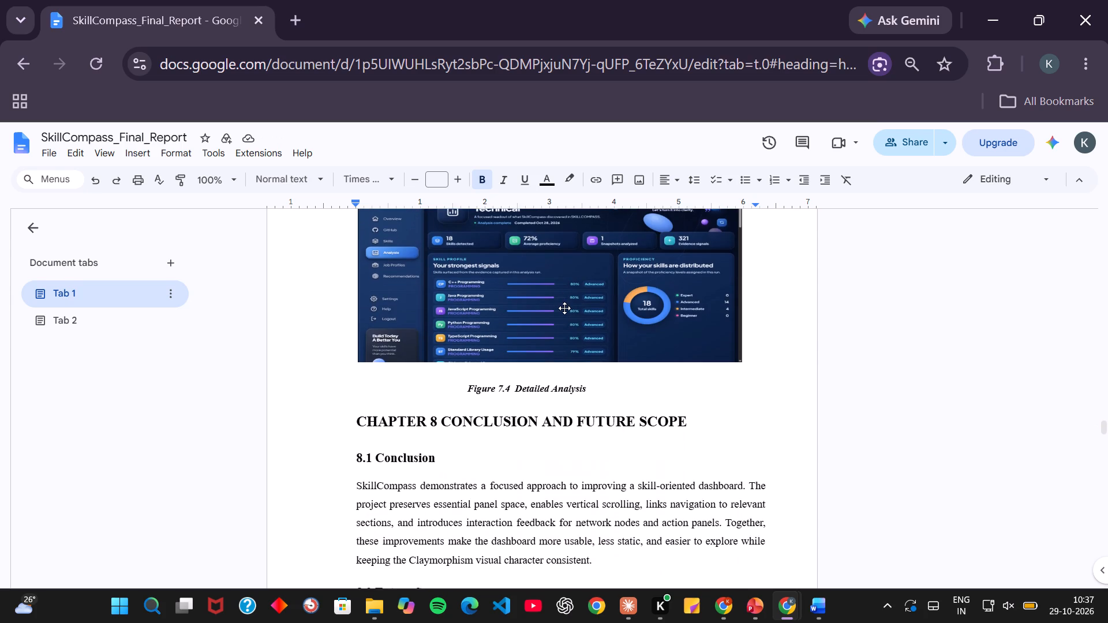
pyautogui.scroll(-1, 564, 308)
pyautogui.hotkey('ctrl', 'z')
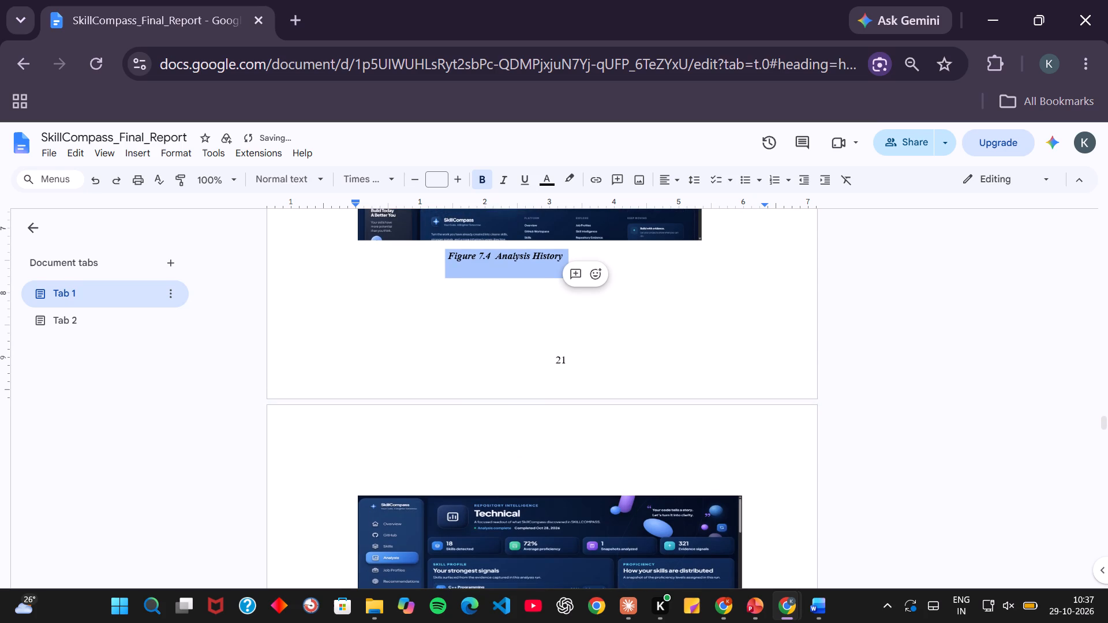
pyautogui.hotkey('ctrl', 'z')
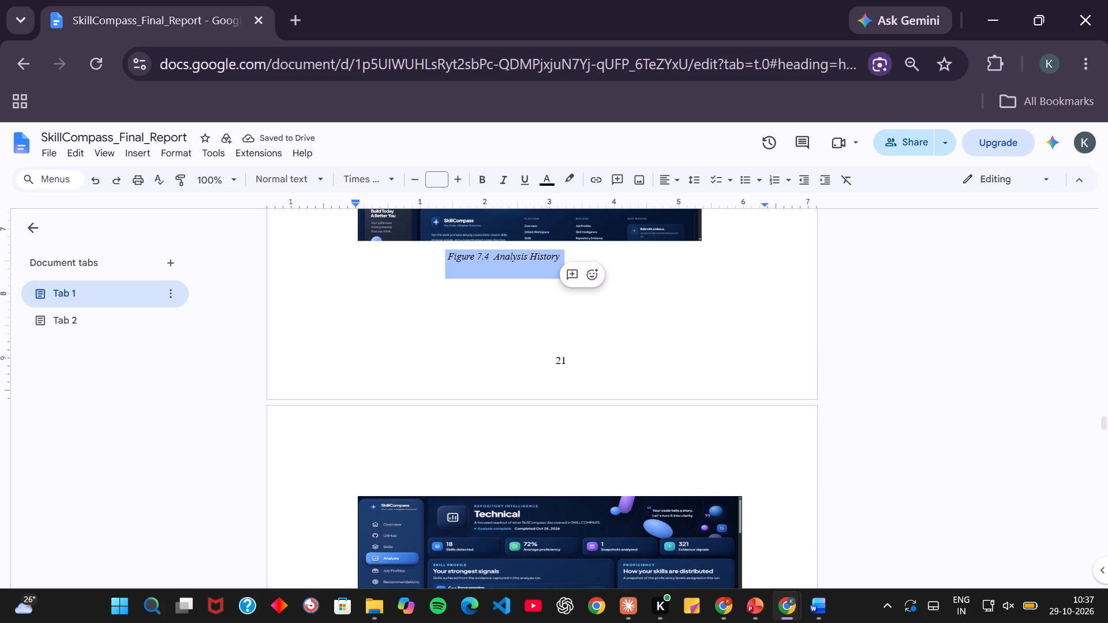
# Make the "Figure 7.4 Analysis History" caption under the Analysis History screenshot bold.
pyautogui.click(564, 308)
pyautogui.scroll(-3, 564, 308)
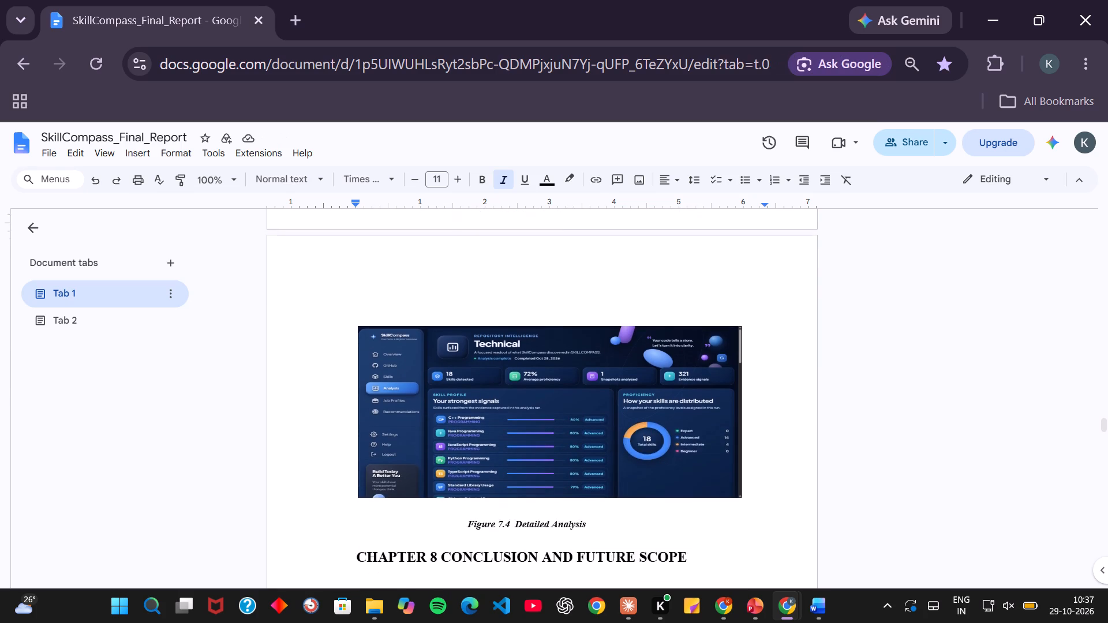
pyautogui.scroll(1, 564, 308)
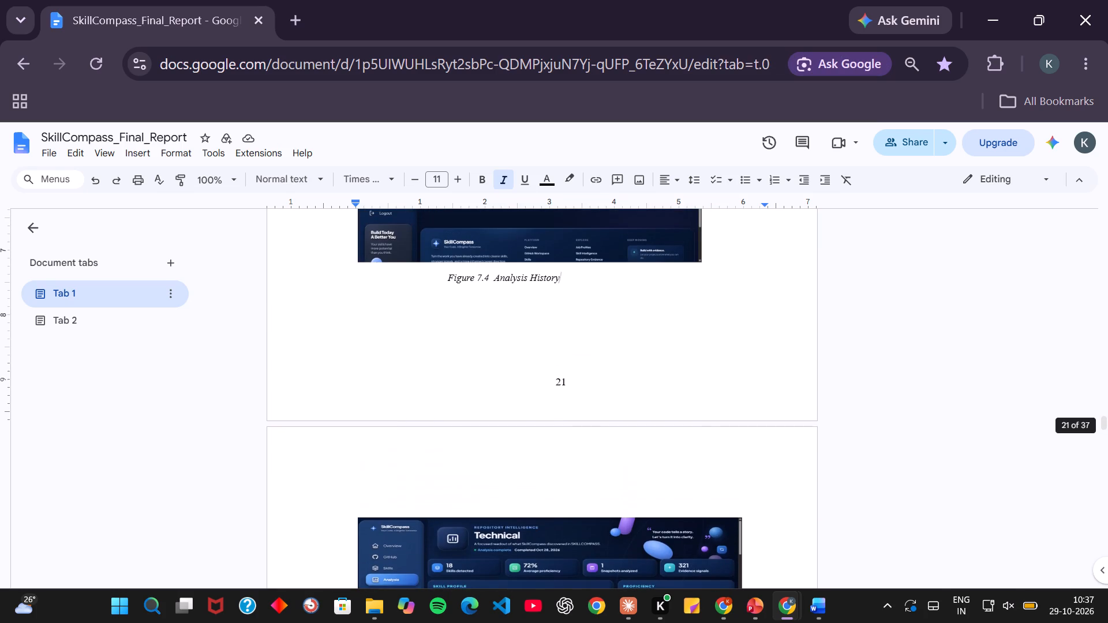
pyautogui.scroll(1, 564, 308)
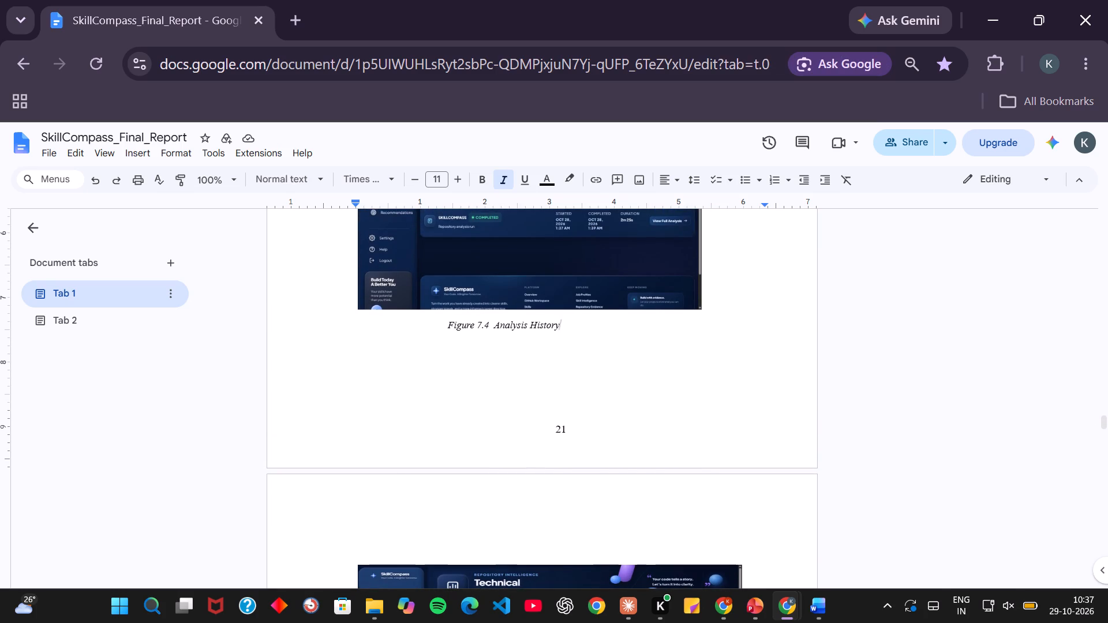
pyautogui.click(448, 335)
pyautogui.moveTo(448, 335); pyautogui.dragTo(592, 313)
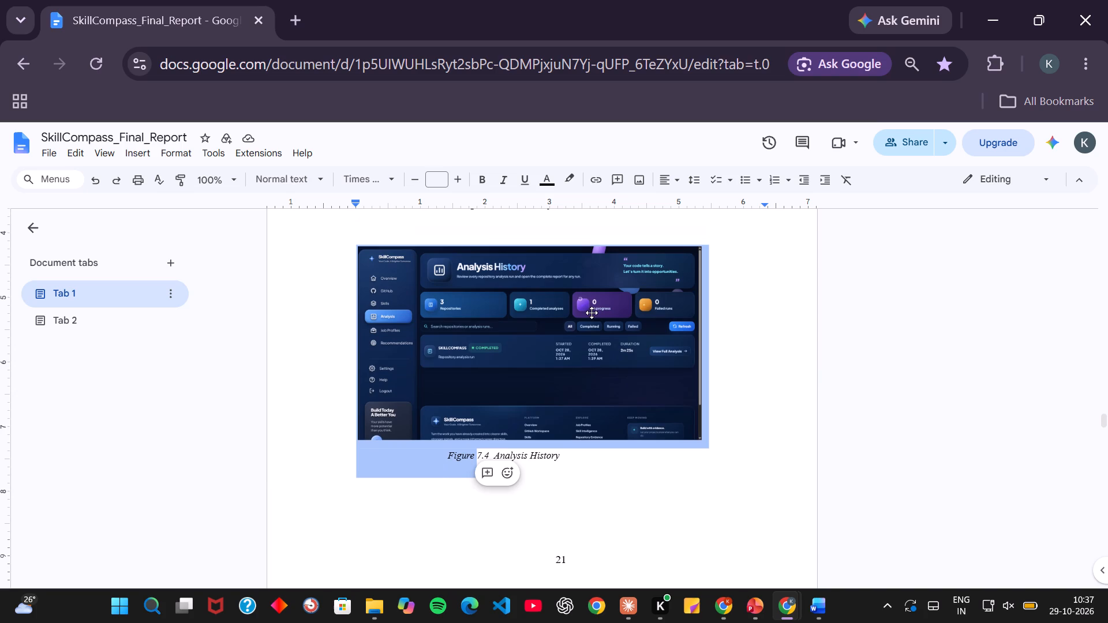
pyautogui.moveTo(550, 501); pyautogui.dragTo(442, 482)
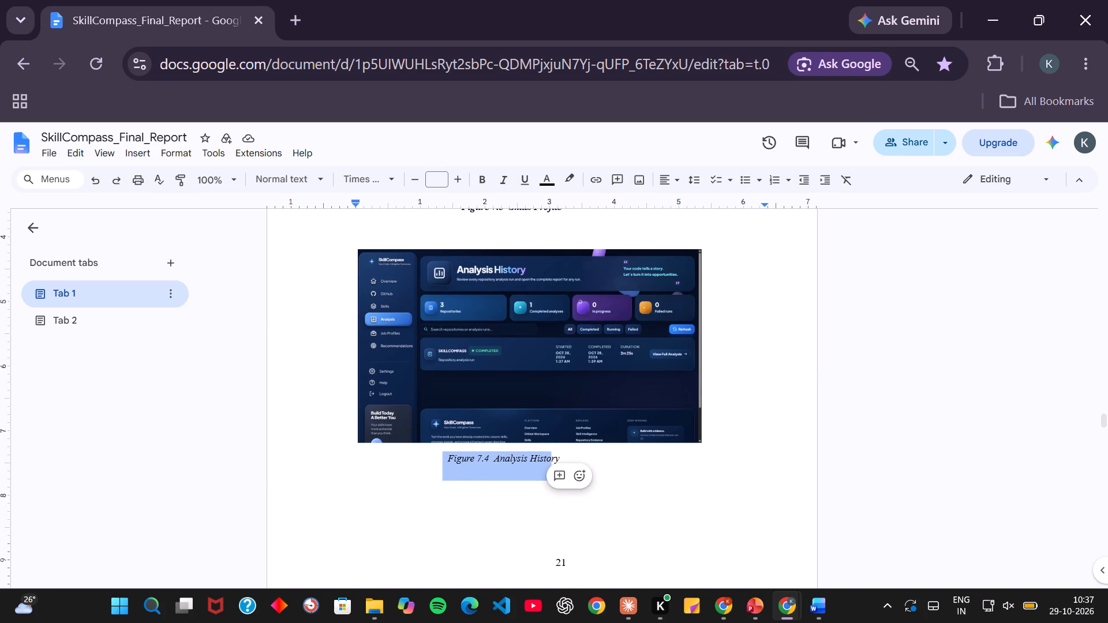
pyautogui.click(417, 482)
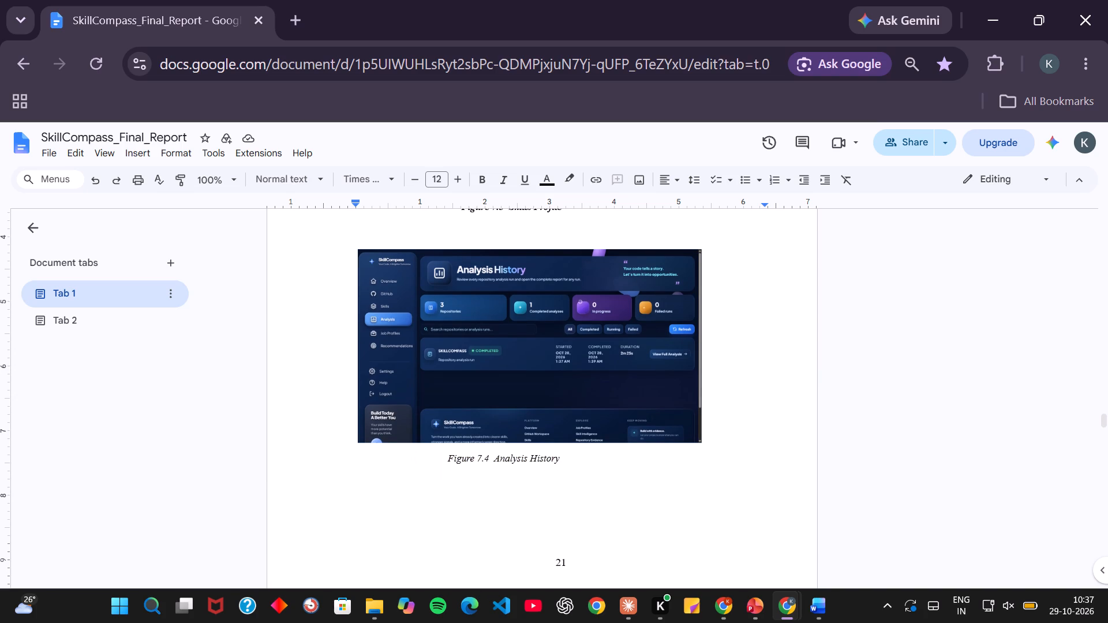
pyautogui.click(449, 478)
pyautogui.moveTo(449, 478); pyautogui.dragTo(563, 472)
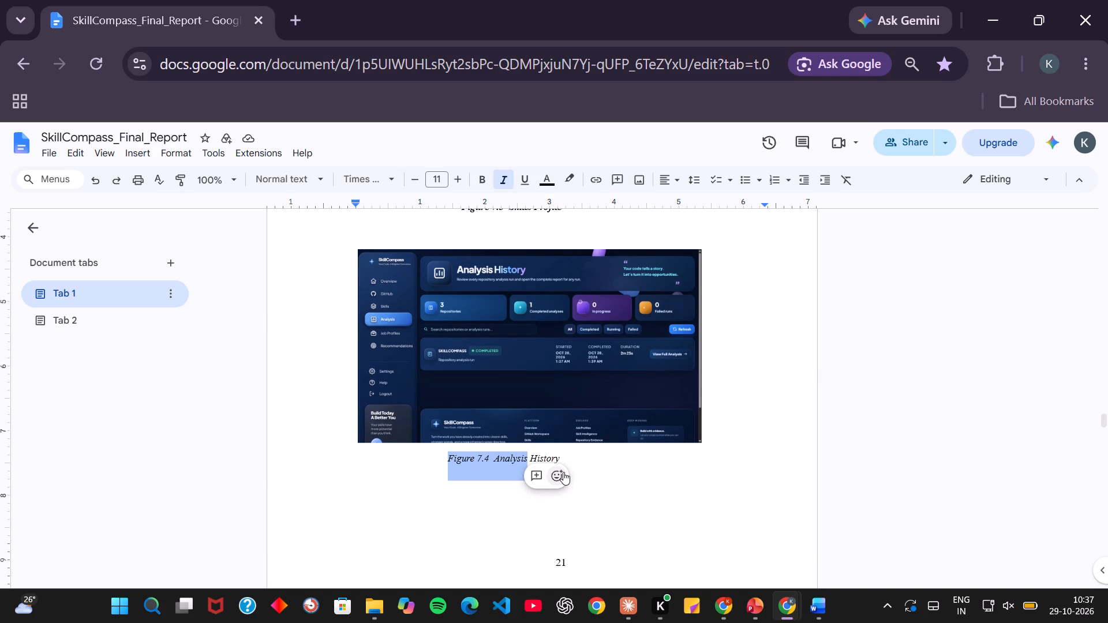
pyautogui.moveTo(593, 474); pyautogui.dragTo(422, 480)
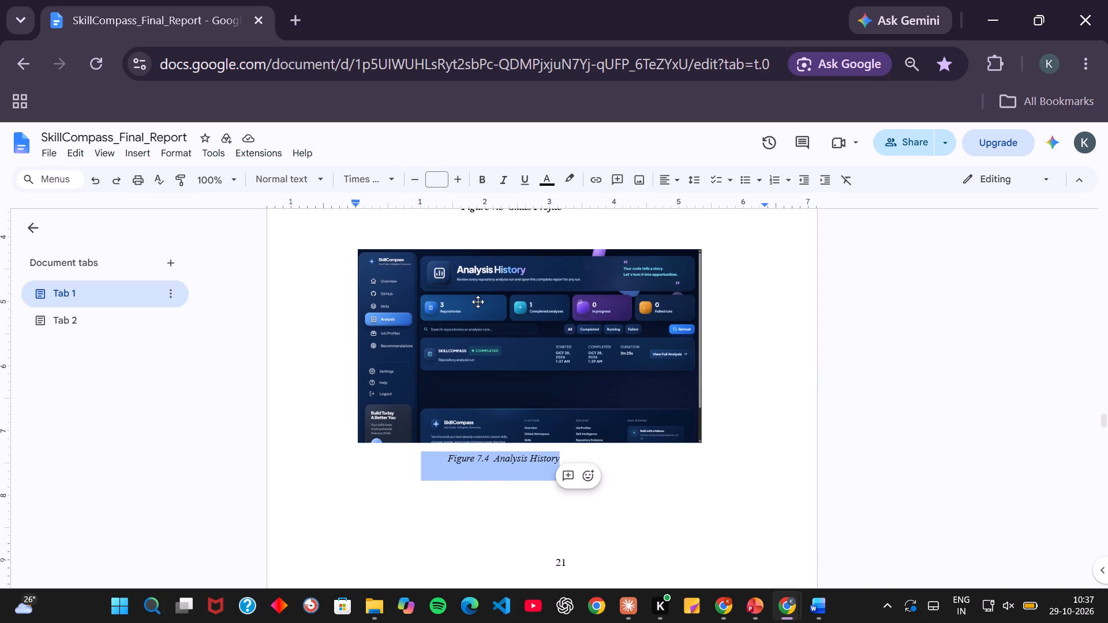
pyautogui.click(486, 185)
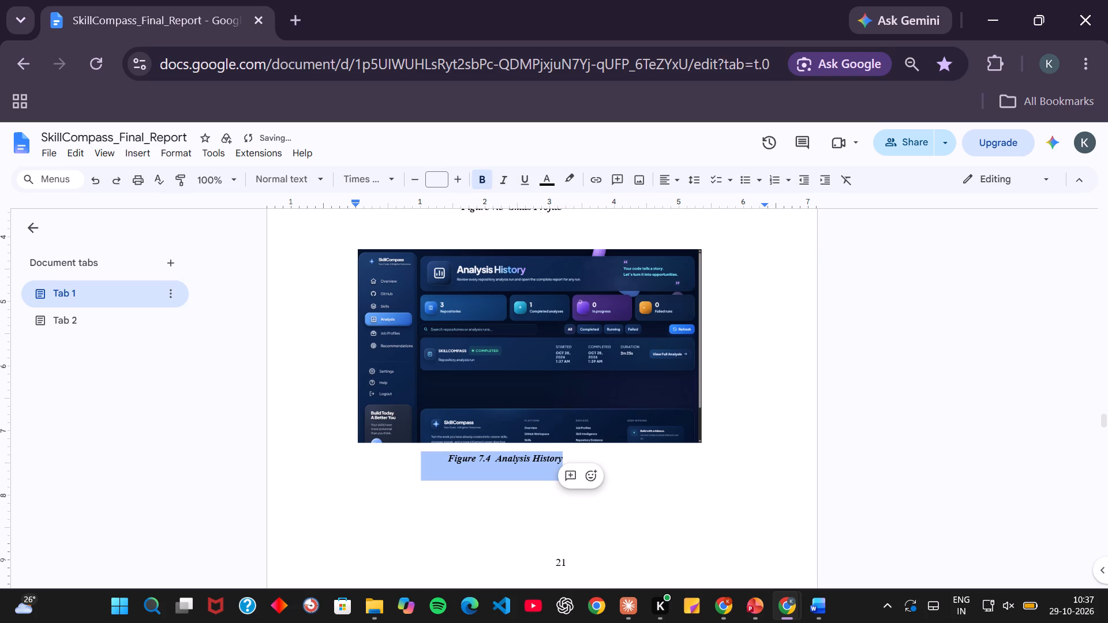
# Return to the Declaration page near the front of the report and check its heading and text.
pyautogui.scroll(20, 622, 481)
pyautogui.scroll(4, 622, 481)
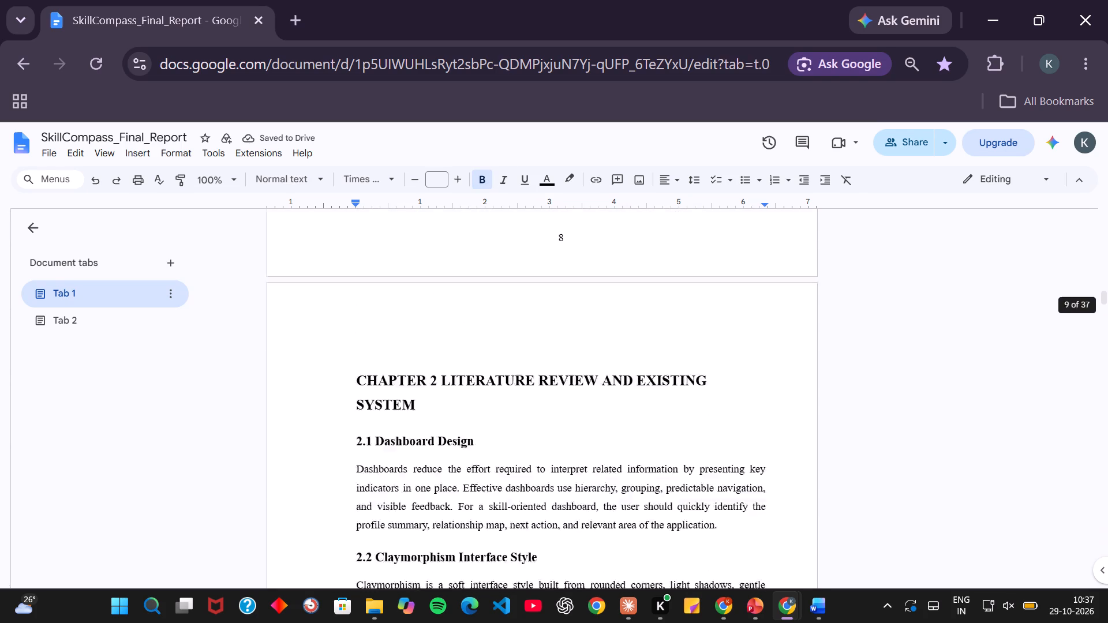
pyautogui.scroll(14, 622, 481)
pyautogui.scroll(-3, 622, 481)
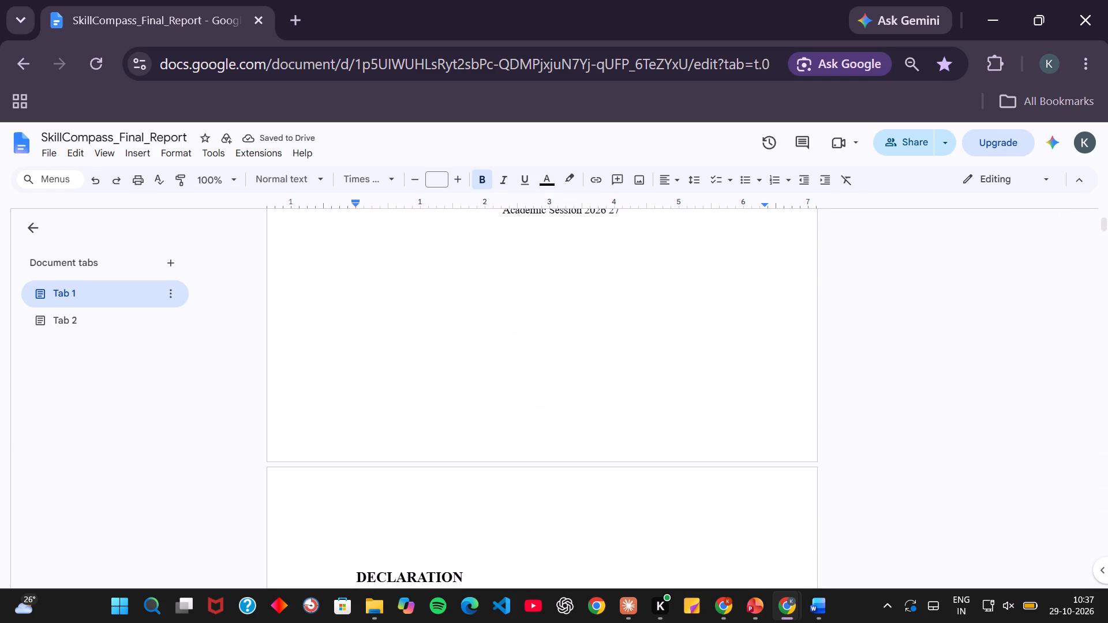
pyautogui.scroll(-3, 622, 481)
pyautogui.click(429, 407)
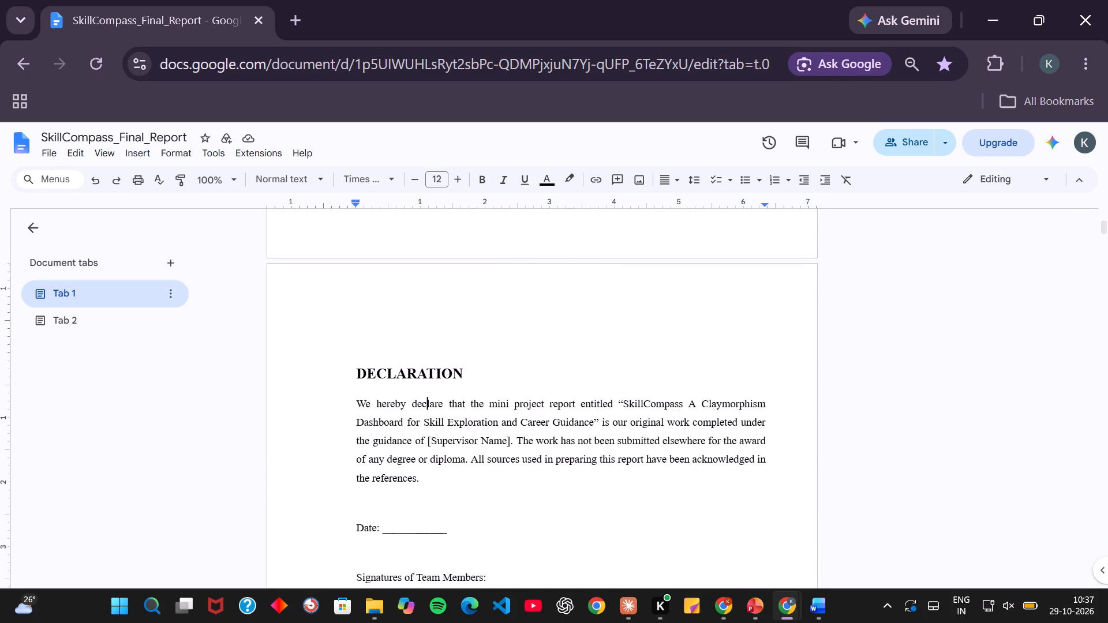
pyautogui.click(375, 394)
pyautogui.click(345, 385)
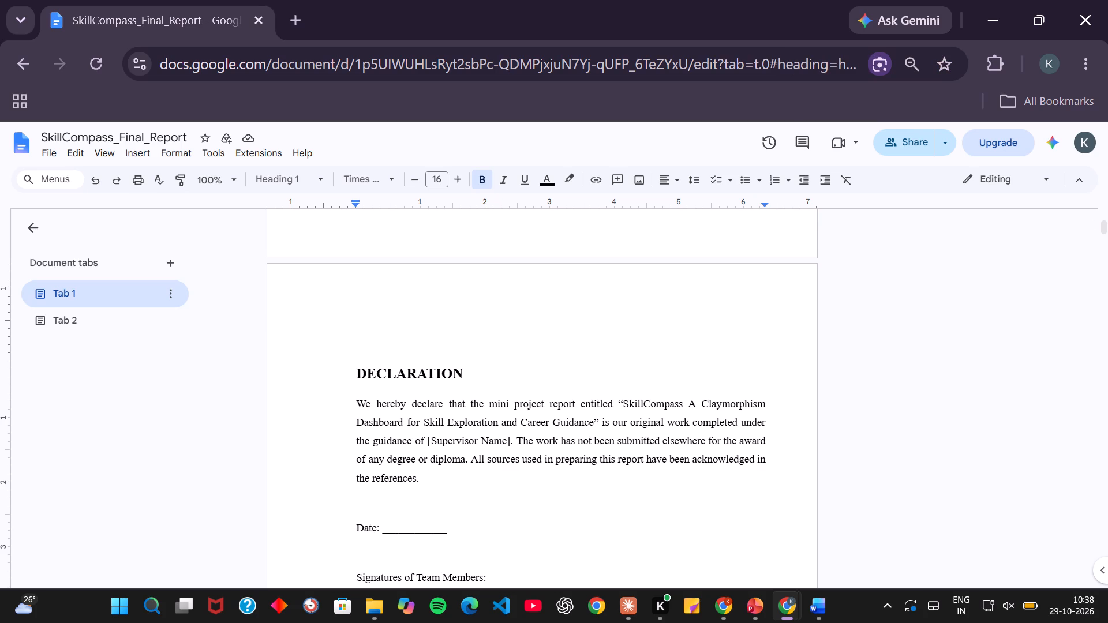
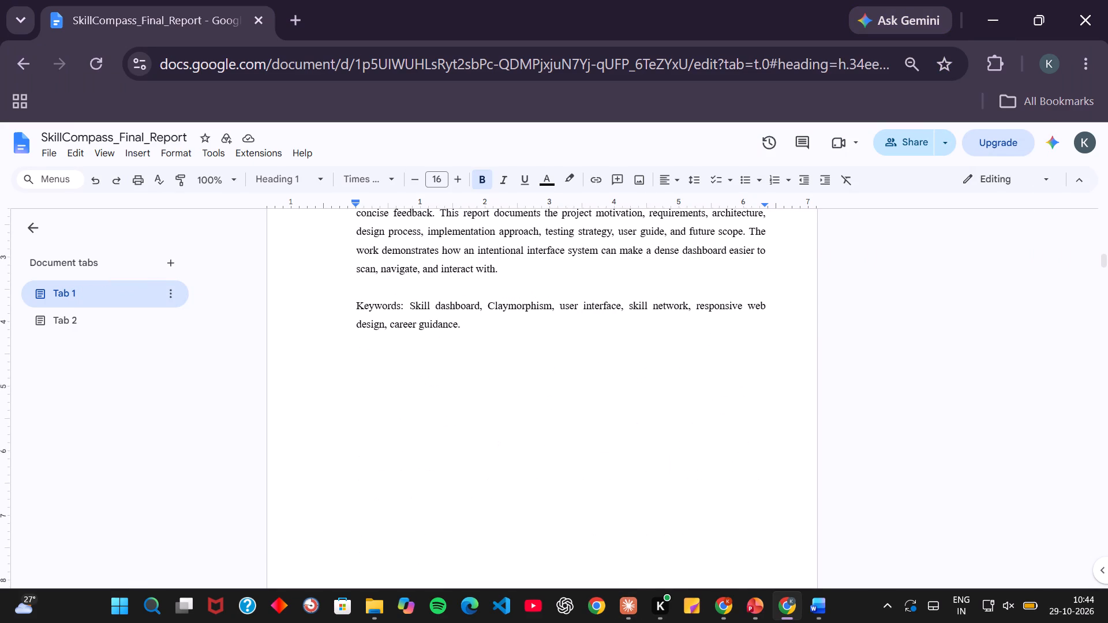
pyautogui.scroll(10, 605, 316)
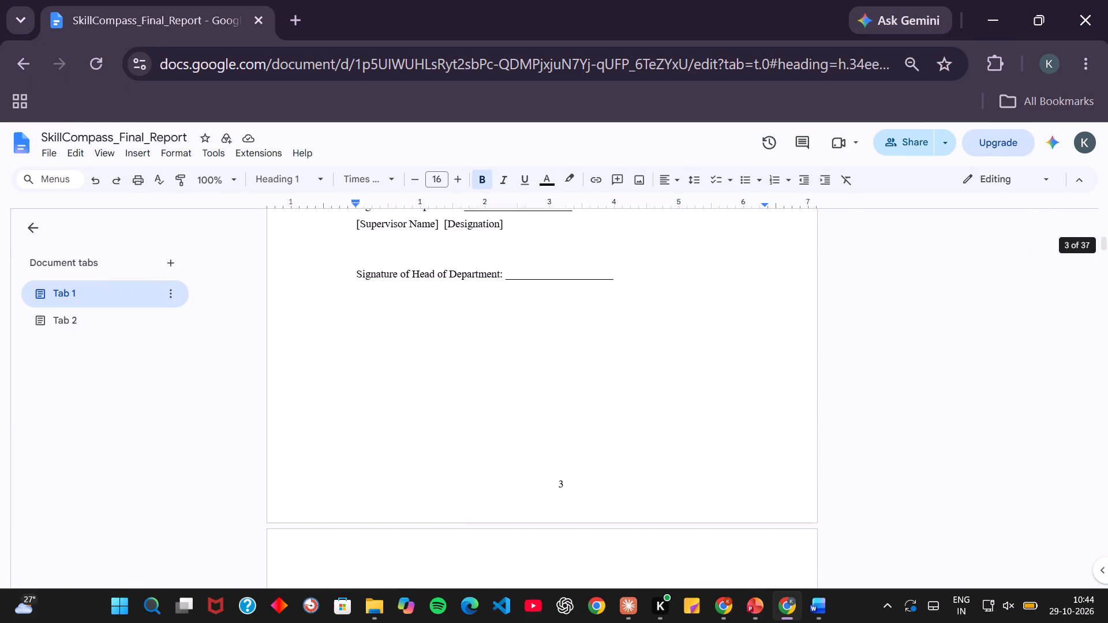
pyautogui.scroll(5, 605, 316)
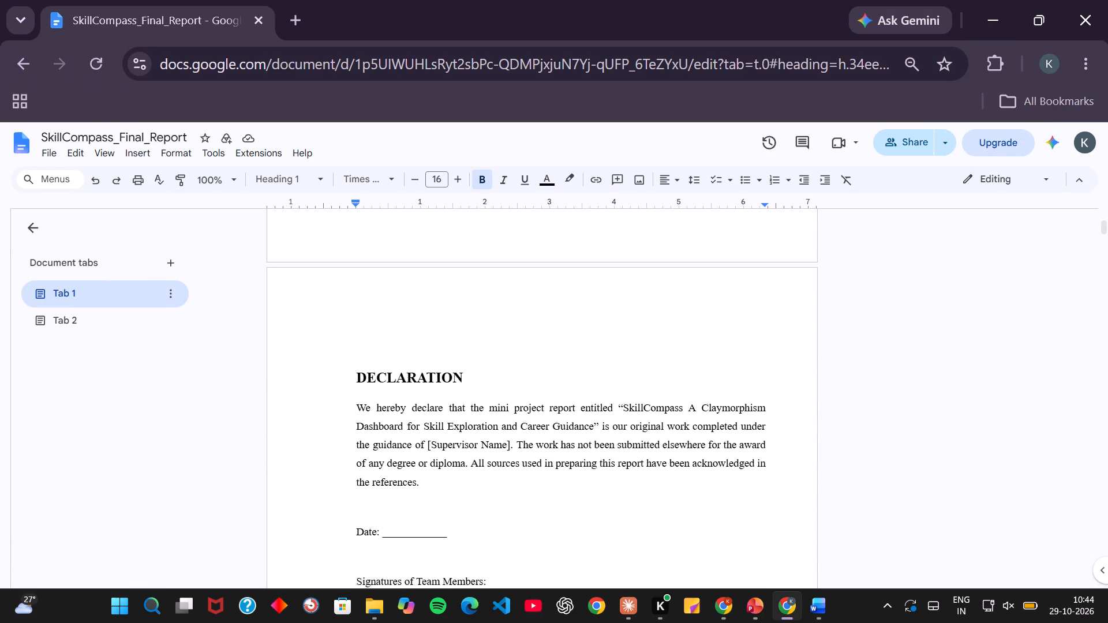
pyautogui.click(338, 290)
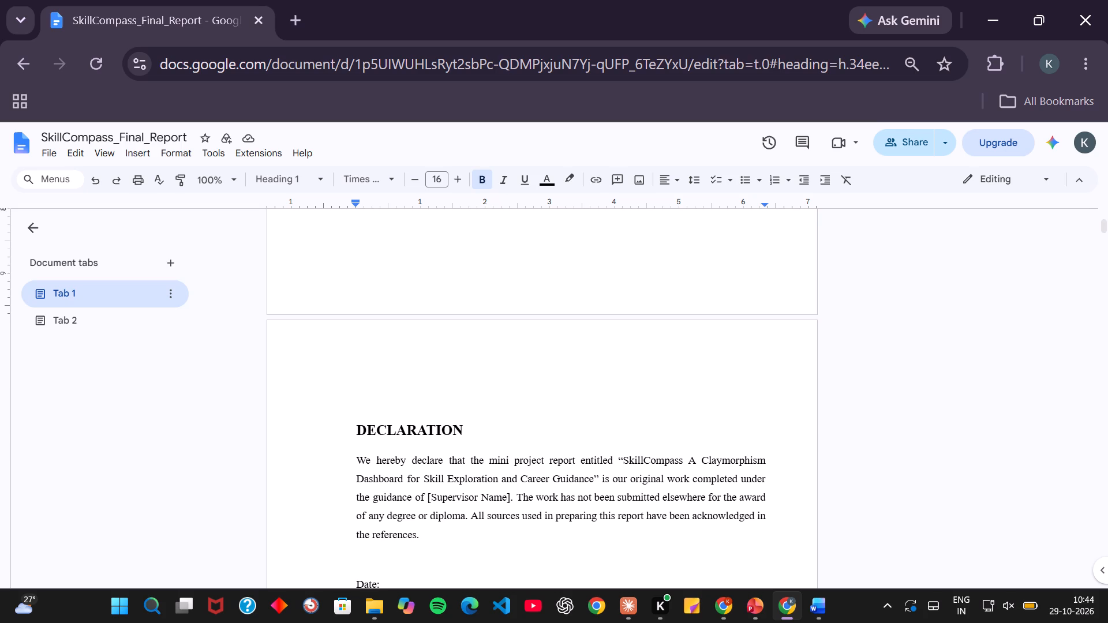
pyautogui.moveTo(355, 441); pyautogui.dragTo(355, 443)
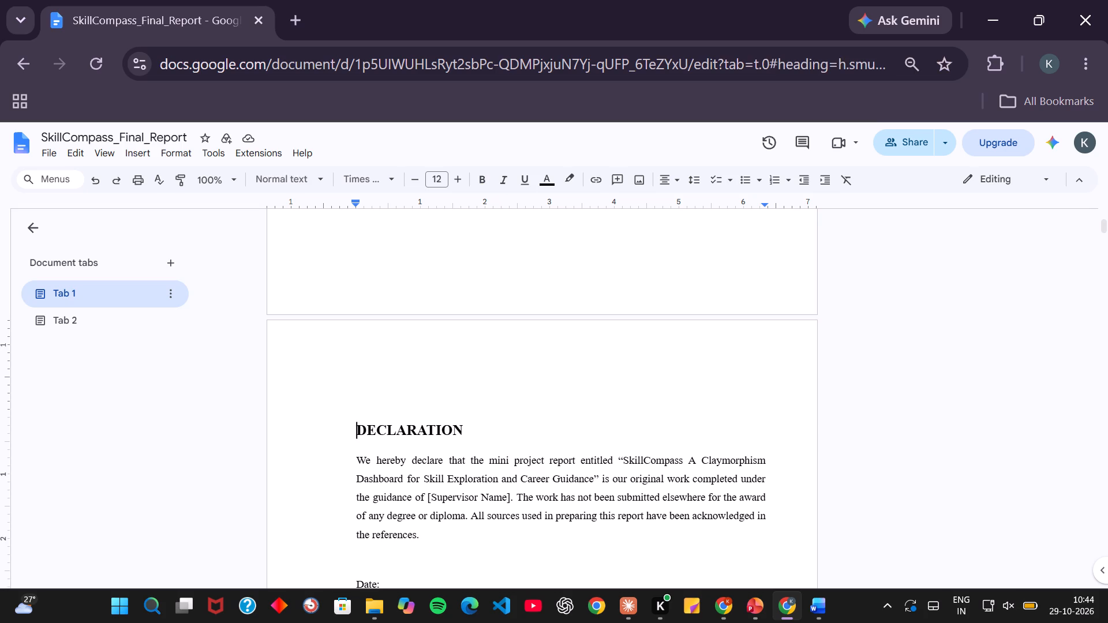
pyautogui.moveTo(355, 443); pyautogui.dragTo(484, 444)
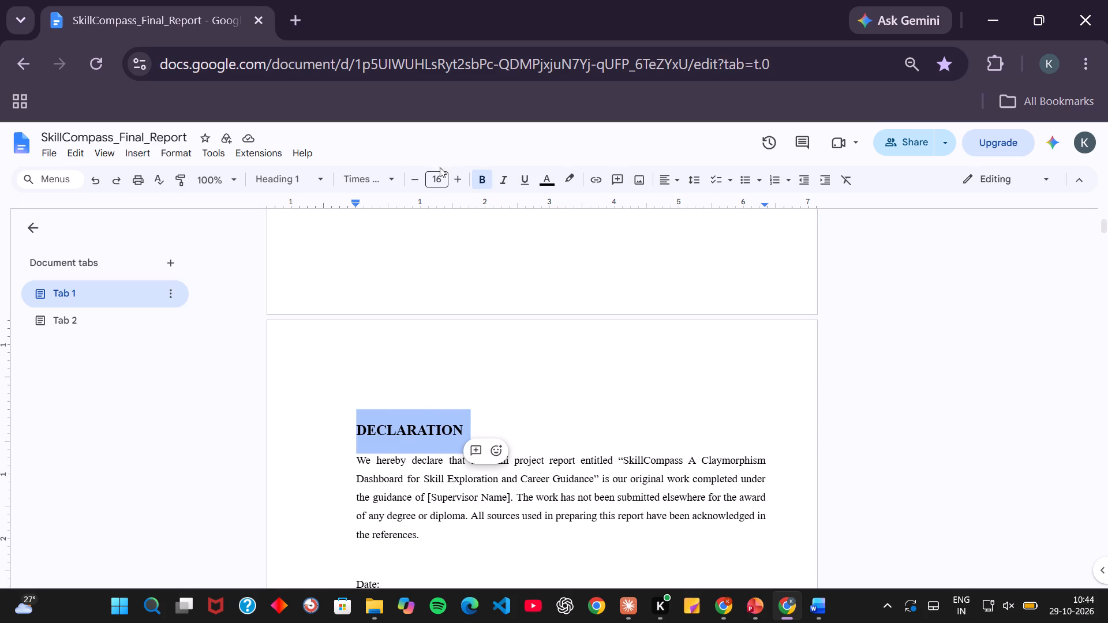
pyautogui.click(380, 318)
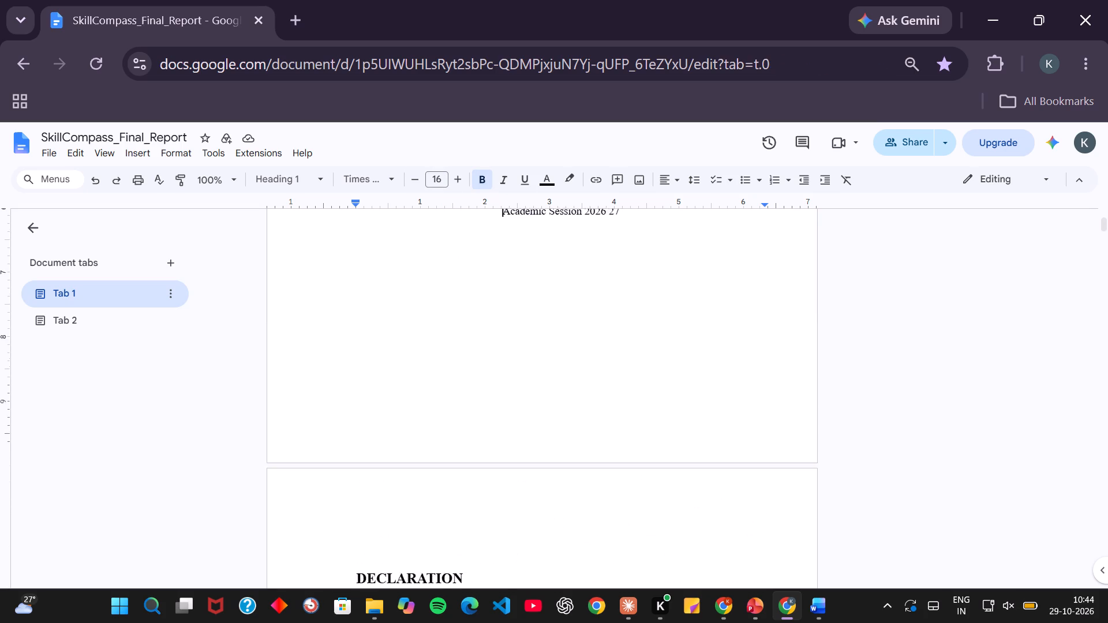
pyautogui.scroll(2, 380, 318)
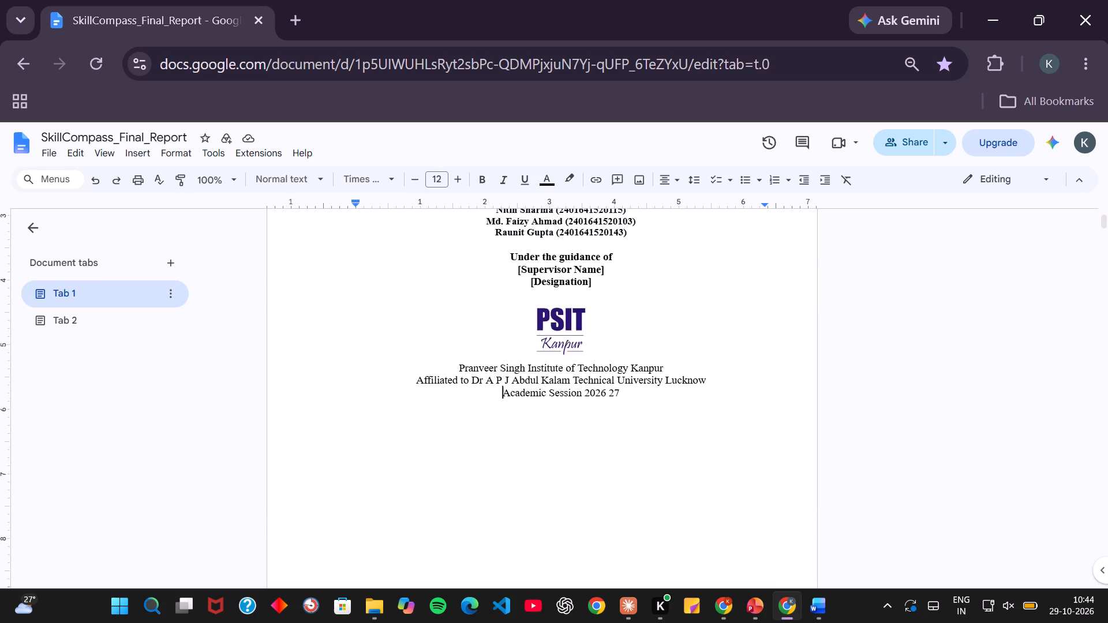
pyautogui.scroll(2, 380, 318)
# Justify all the report text from the DECLARATION heading through the end of Appendix Z.
pyautogui.scroll(-3, 380, 318)
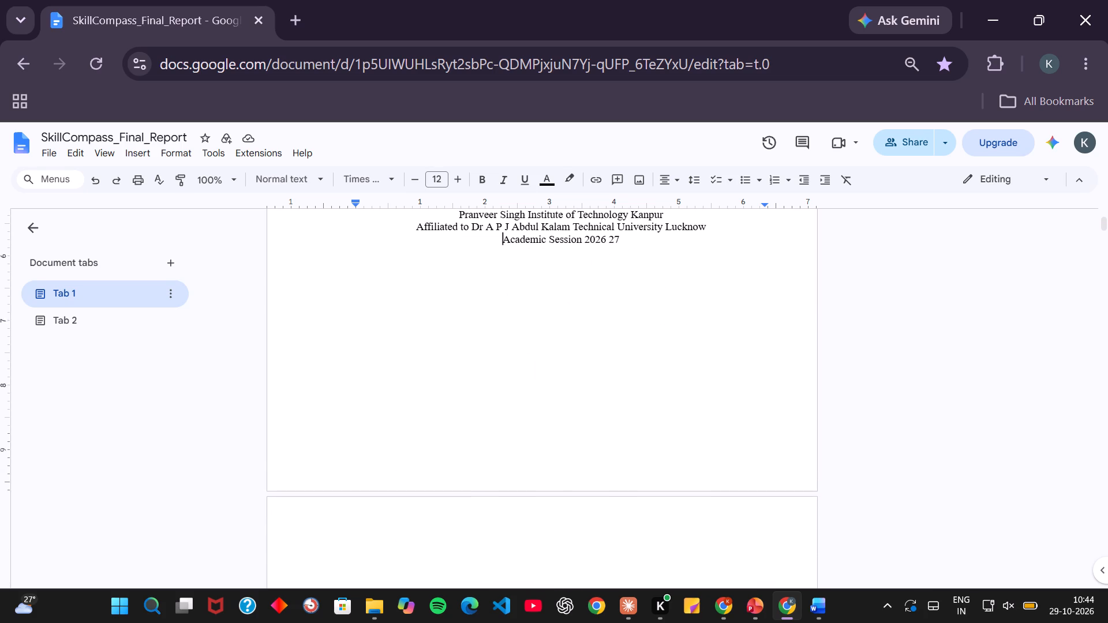
pyautogui.scroll(-2, 380, 318)
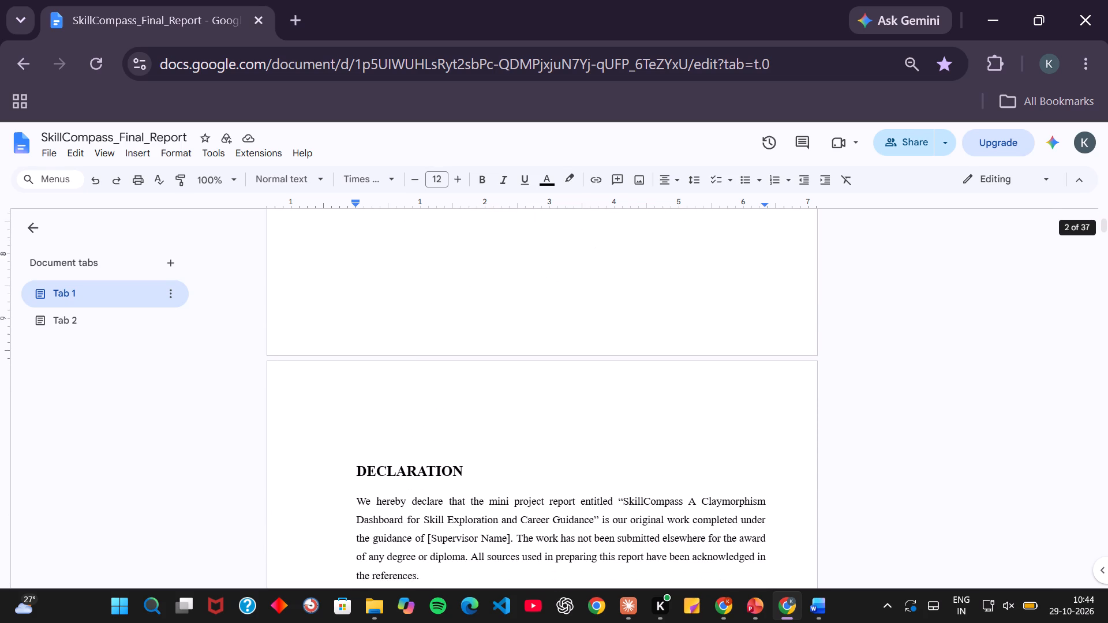
pyautogui.moveTo(327, 391); pyautogui.dragTo(474, 622)
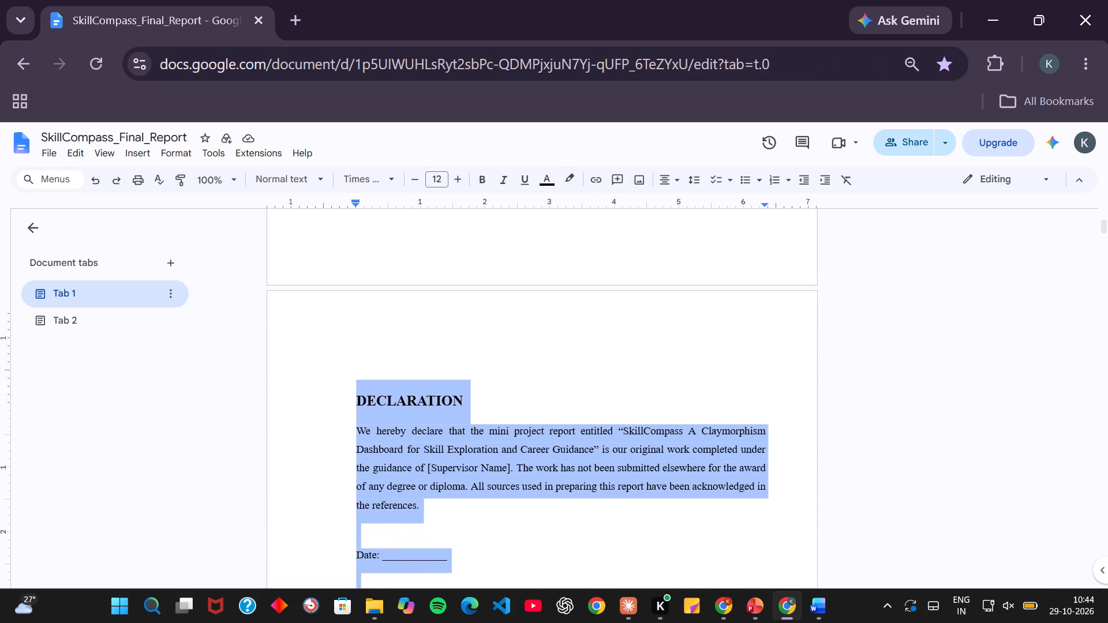
pyautogui.moveTo(474, 622); pyautogui.dragTo(486, 622)
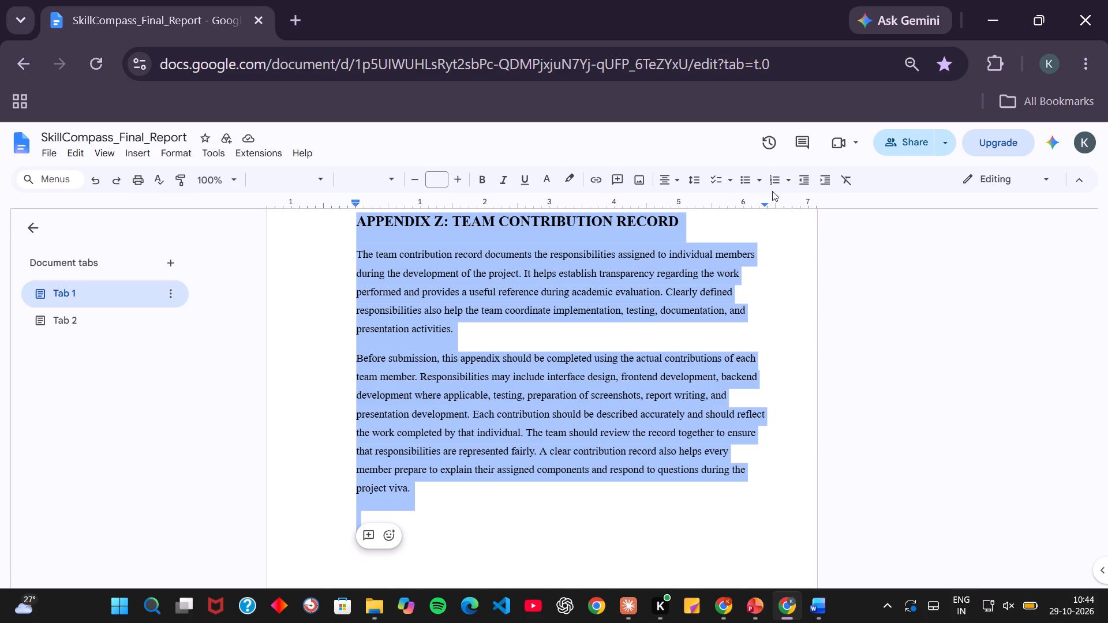
pyautogui.click(680, 182)
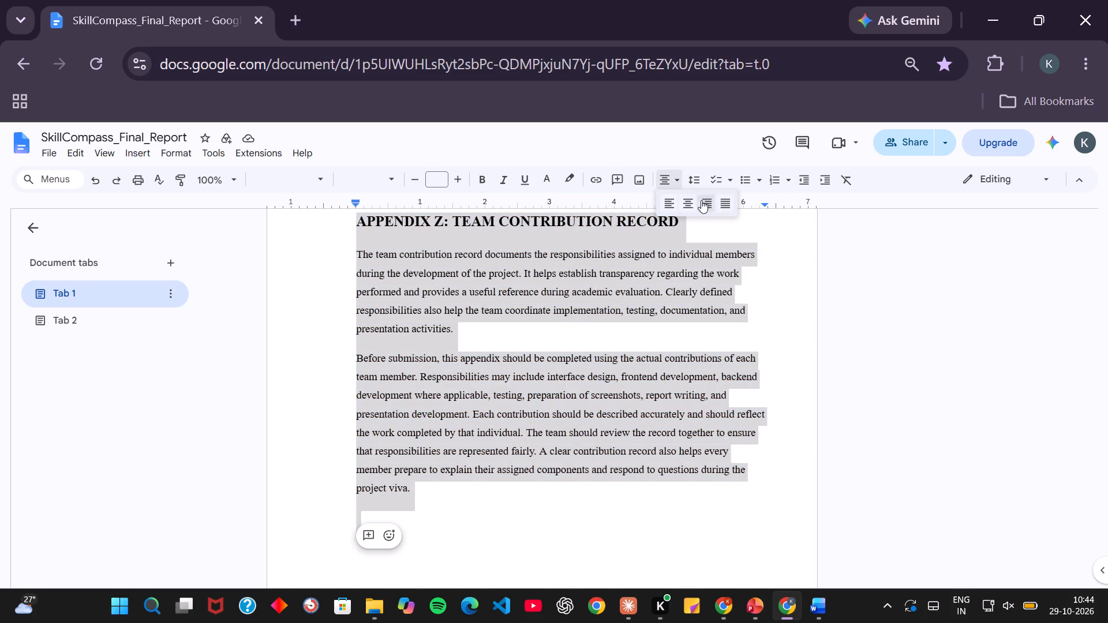
pyautogui.click(721, 205)
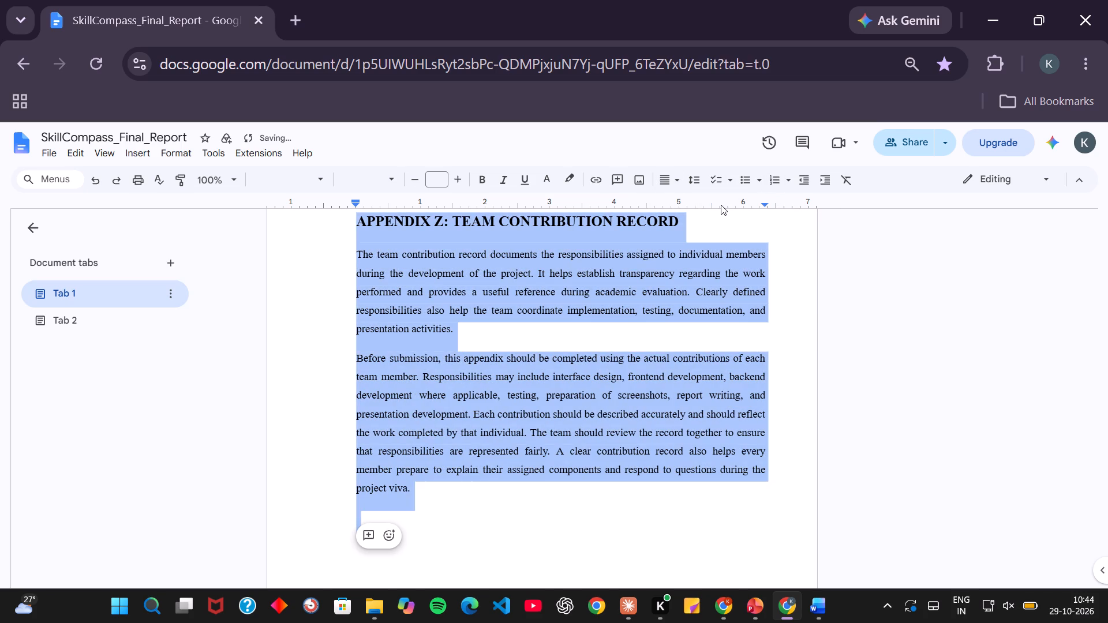
pyautogui.click(590, 556)
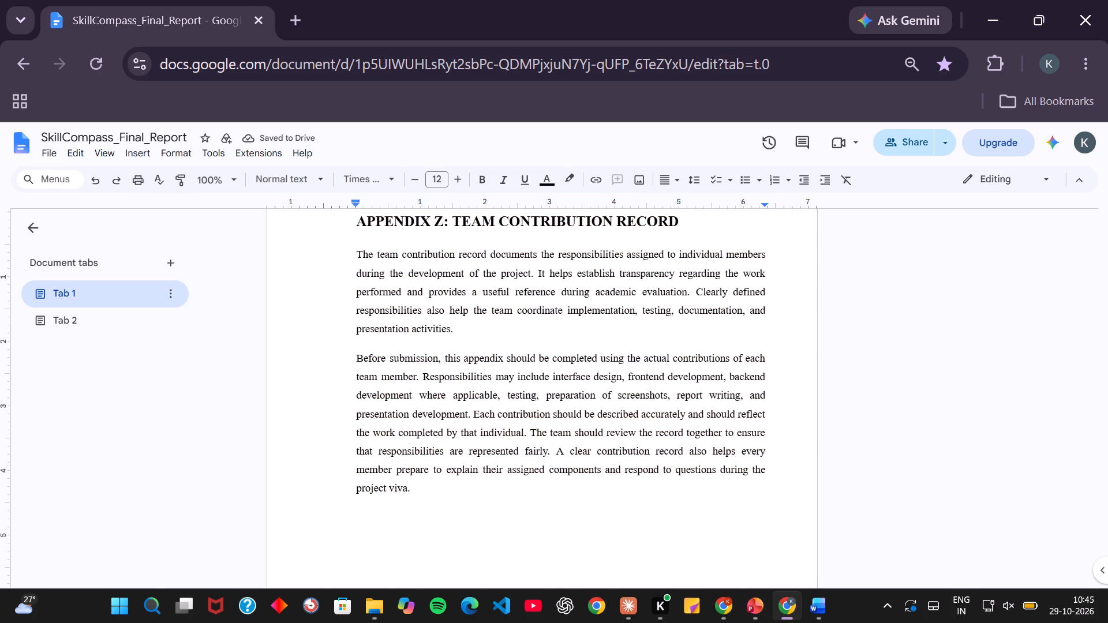
# Review the report from the appendices back to the cover page, checking the body text alignment and the cover layout.
pyautogui.scroll(6, 590, 556)
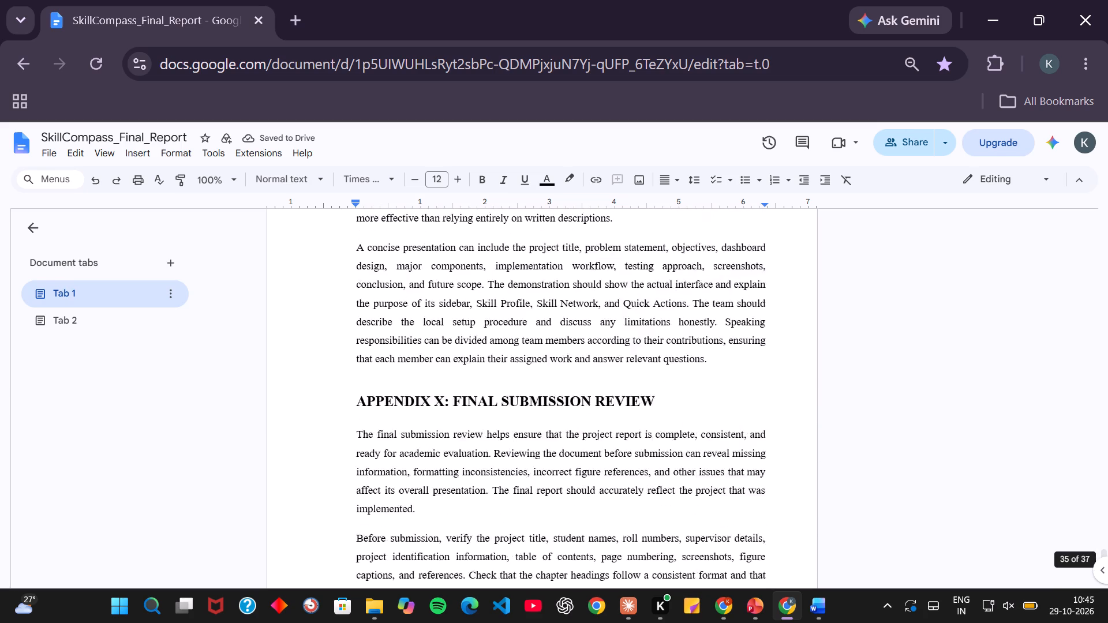
pyautogui.scroll(3, 590, 556)
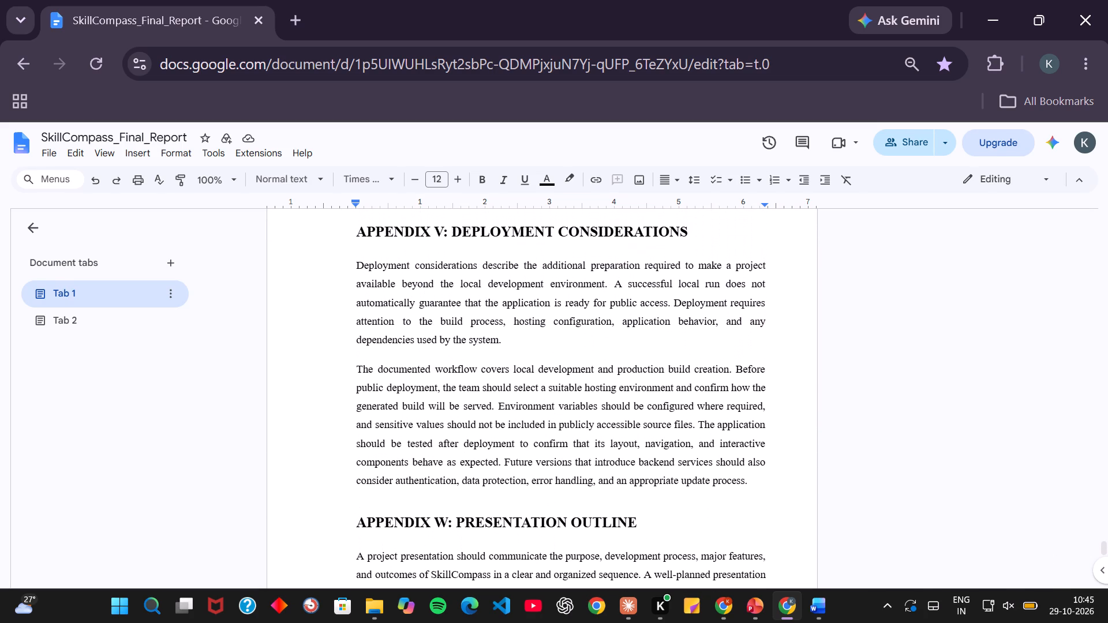
pyautogui.scroll(14, 590, 556)
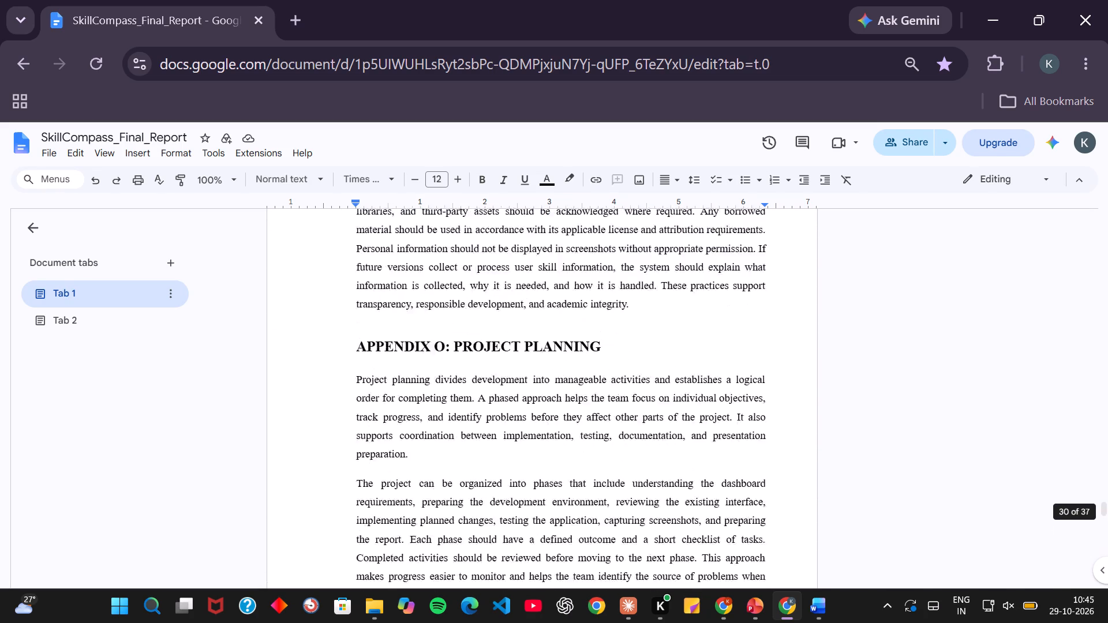
pyautogui.scroll(14, 590, 556)
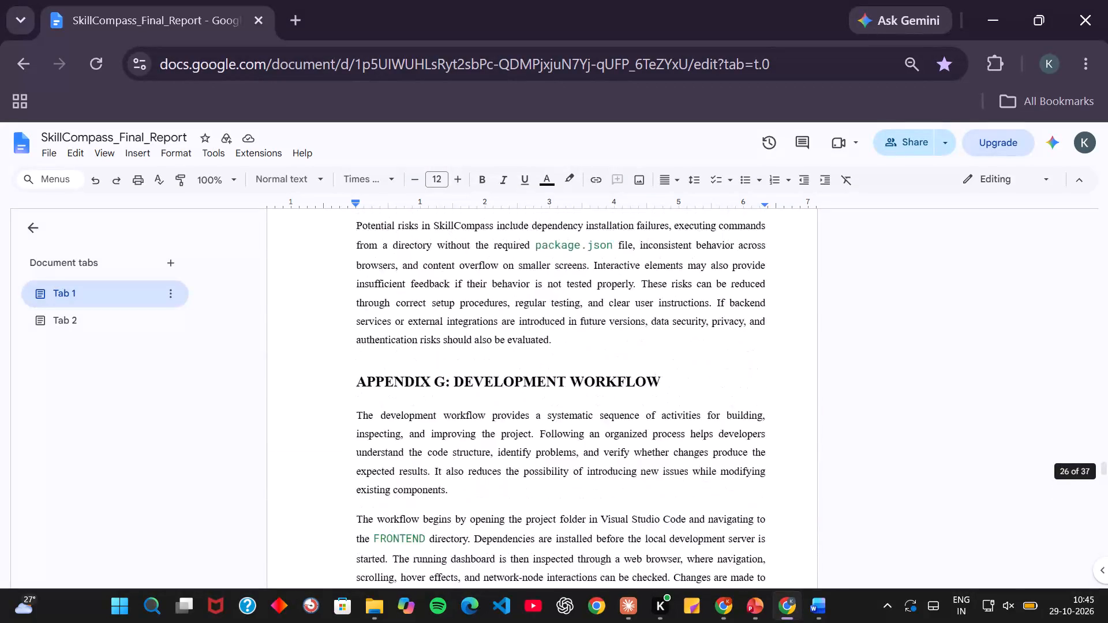
pyautogui.scroll(11, 590, 556)
pyautogui.scroll(10, 590, 556)
pyautogui.scroll(19, 590, 556)
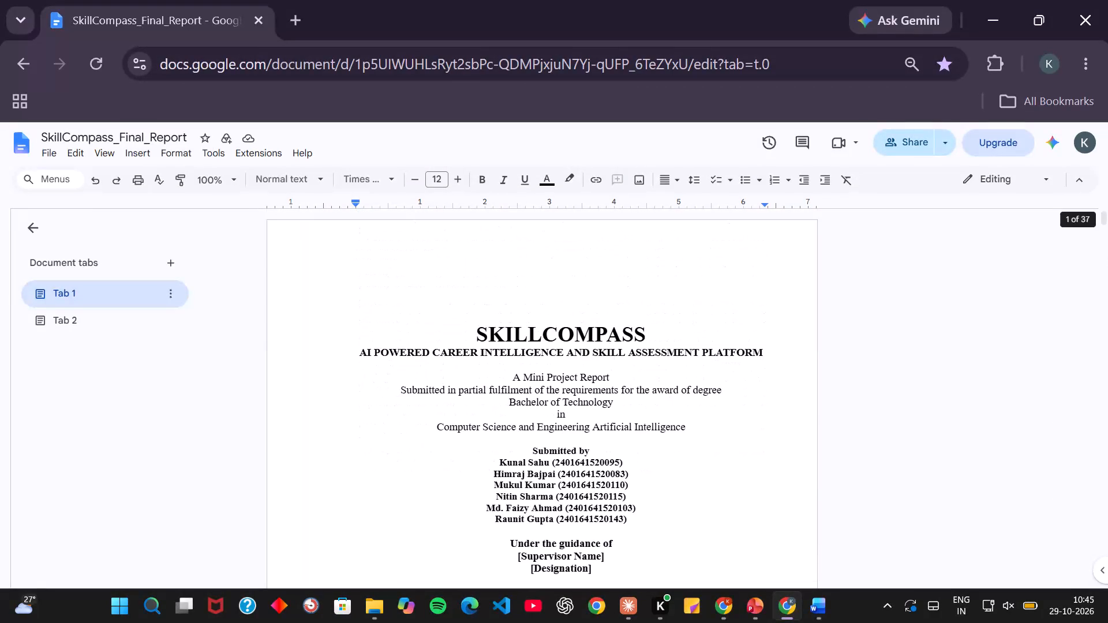
pyautogui.scroll(-1, 566, 464)
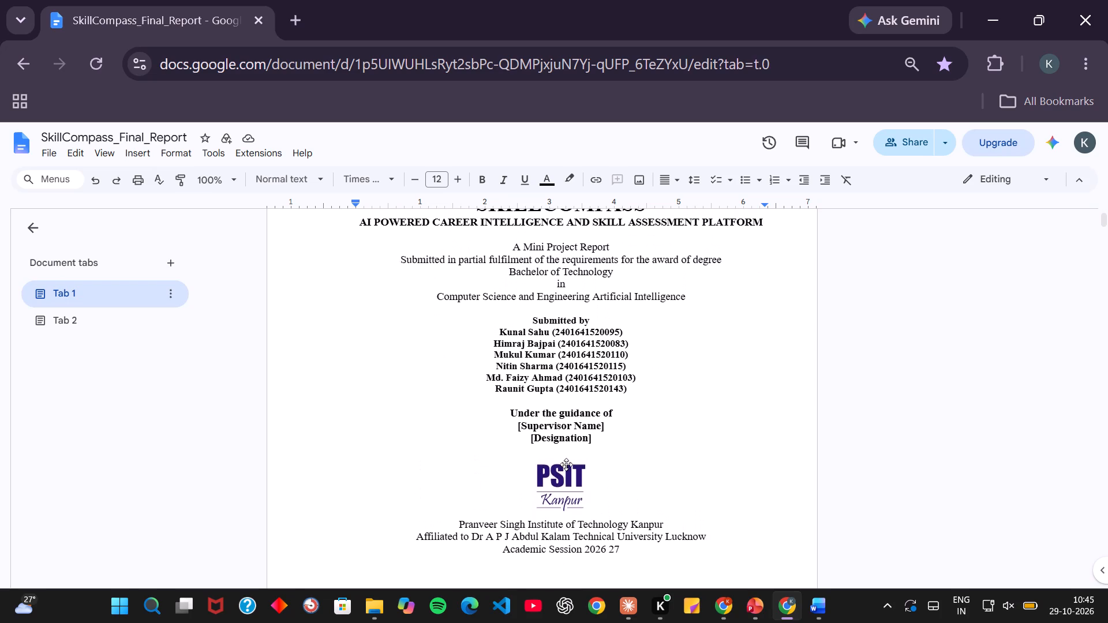
pyautogui.scroll(1, 566, 464)
pyautogui.scroll(-2, 566, 464)
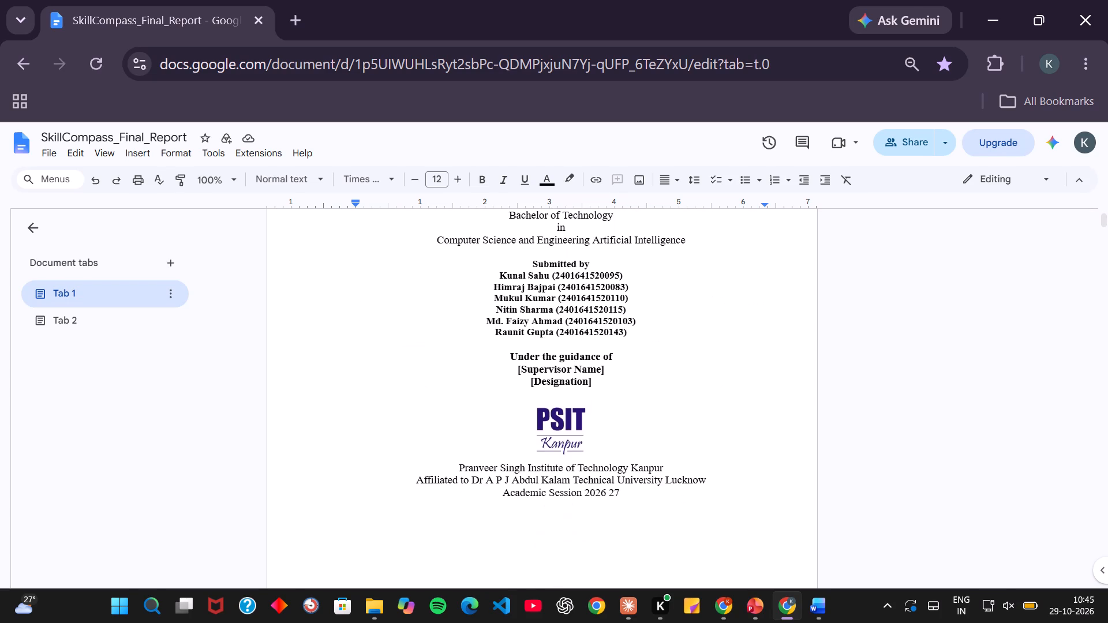
pyautogui.scroll(-2, 566, 464)
pyautogui.scroll(2, 566, 464)
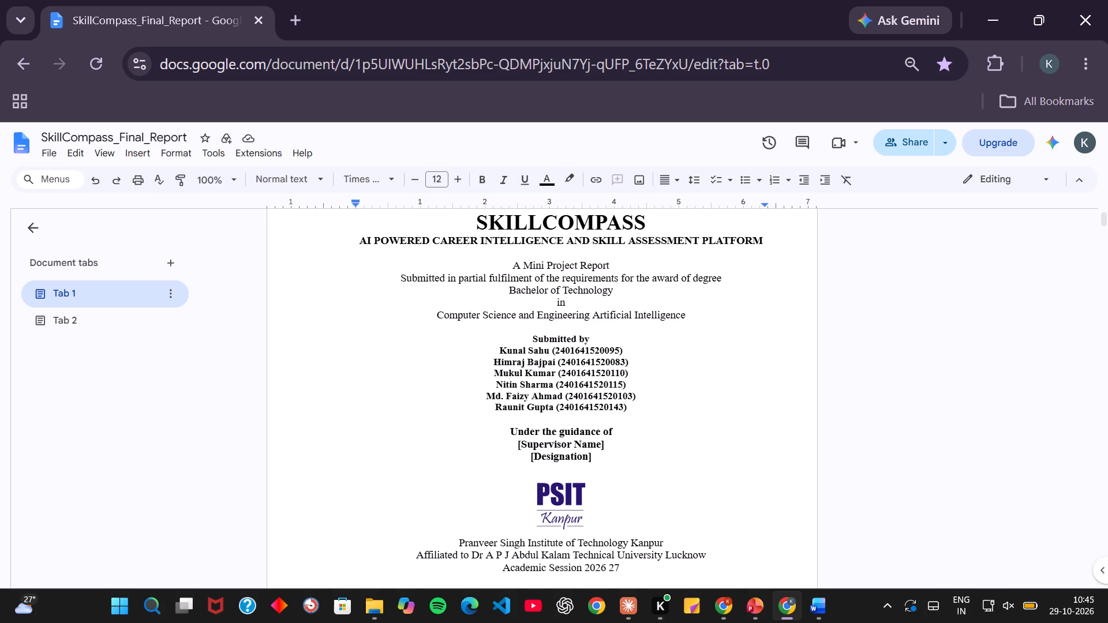
pyautogui.scroll(-1, 566, 464)
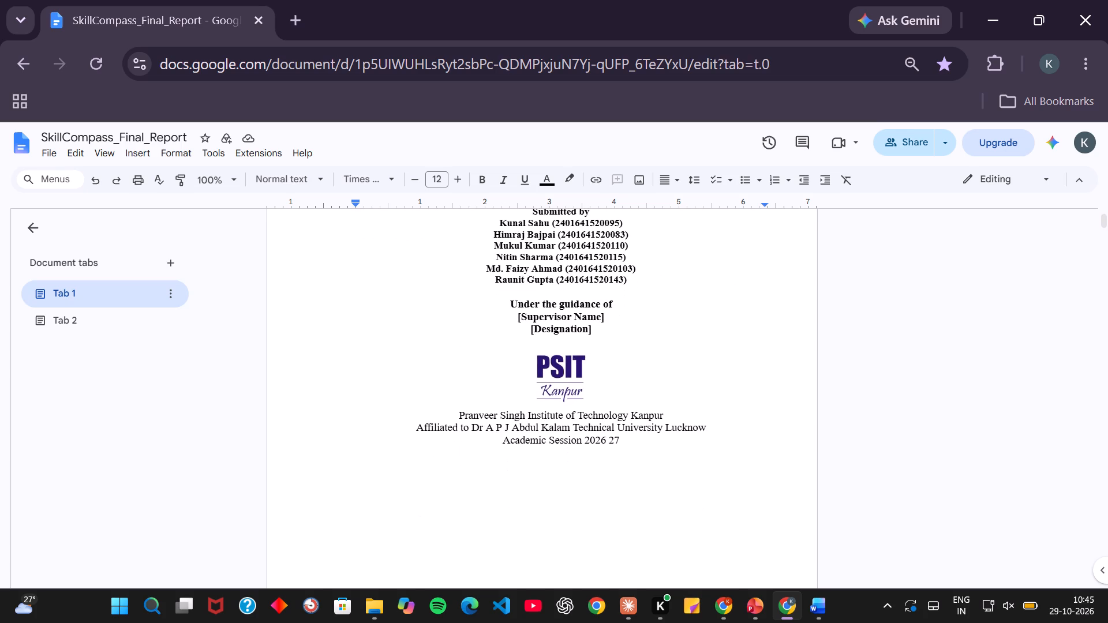
# Compare the report's Declaration page with the Declaration page of the mini project template in Word, including the date and student name layout.
pyautogui.scroll(-4, 566, 464)
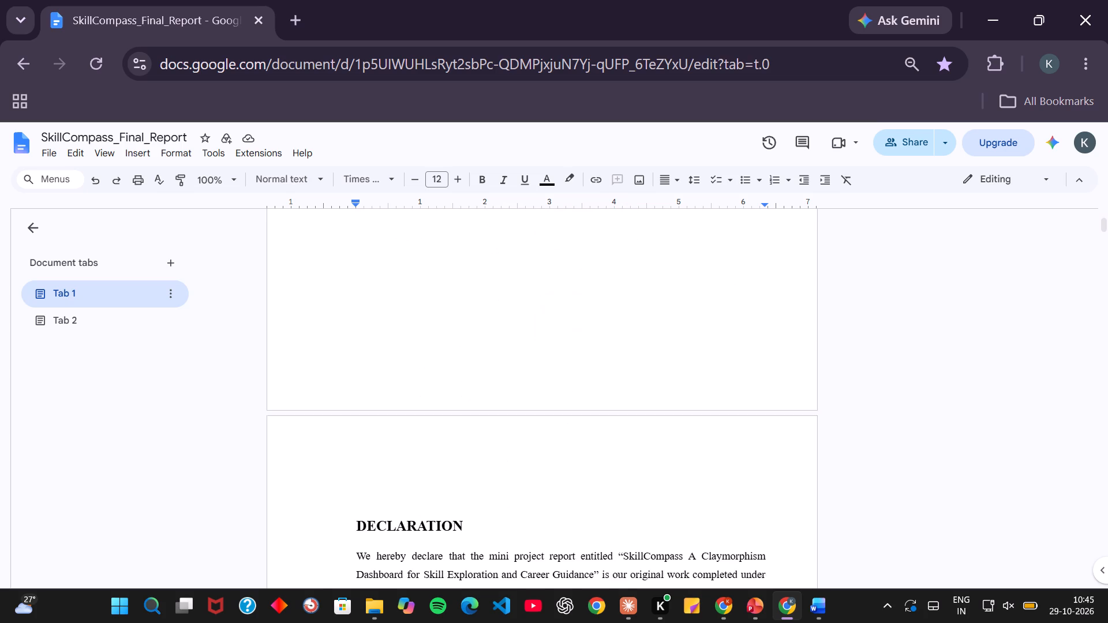
pyautogui.scroll(-2, 566, 464)
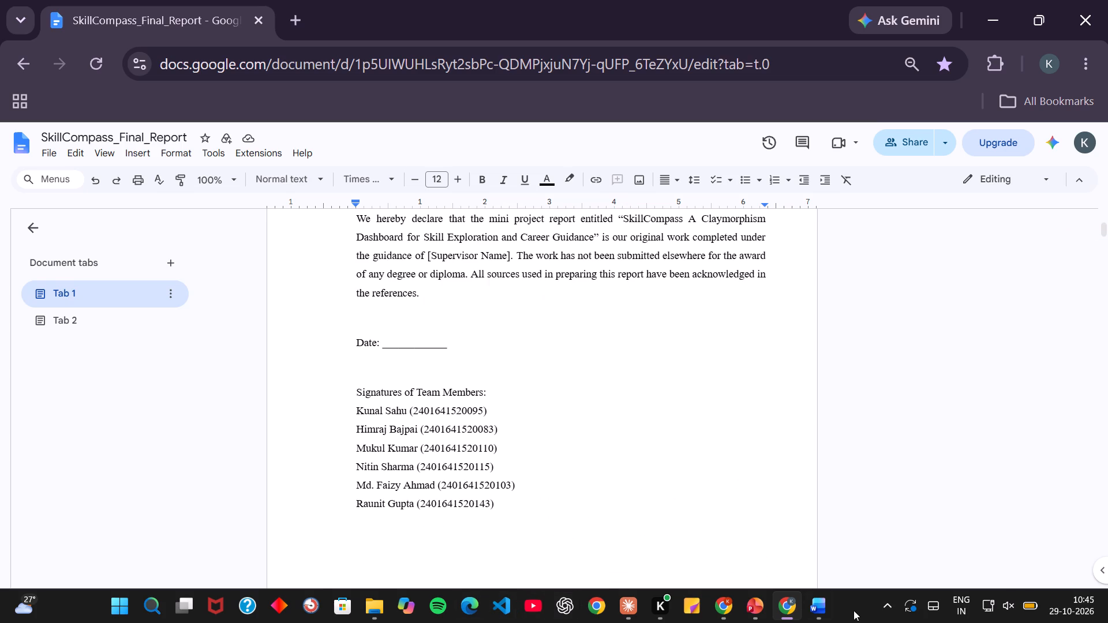
pyautogui.click(804, 618)
pyautogui.scroll(5, 676, 410)
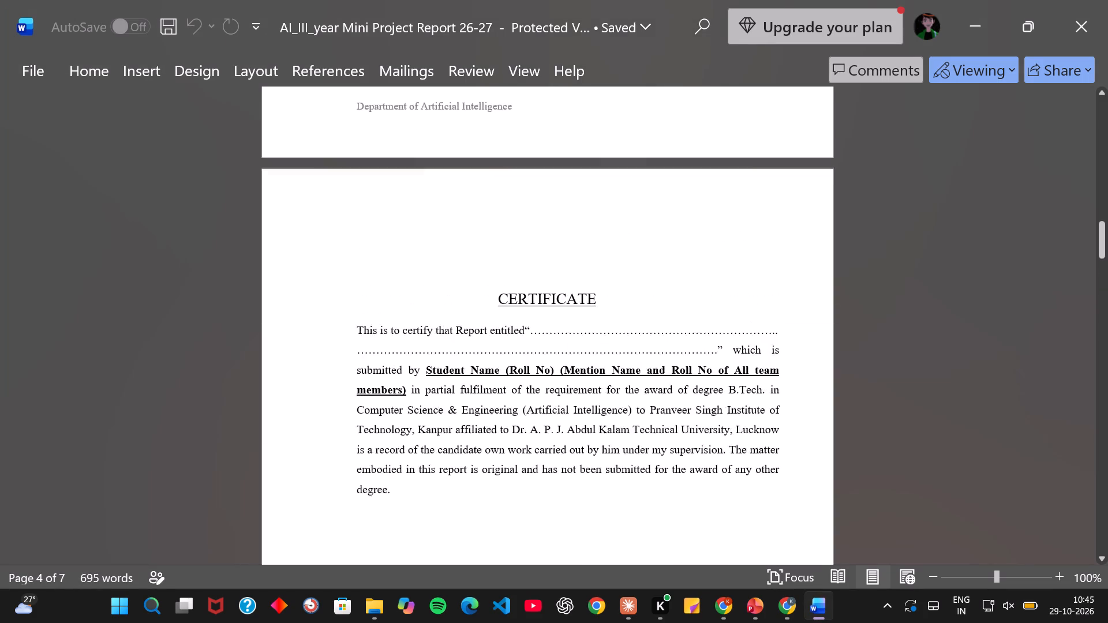
pyautogui.scroll(3, 676, 410)
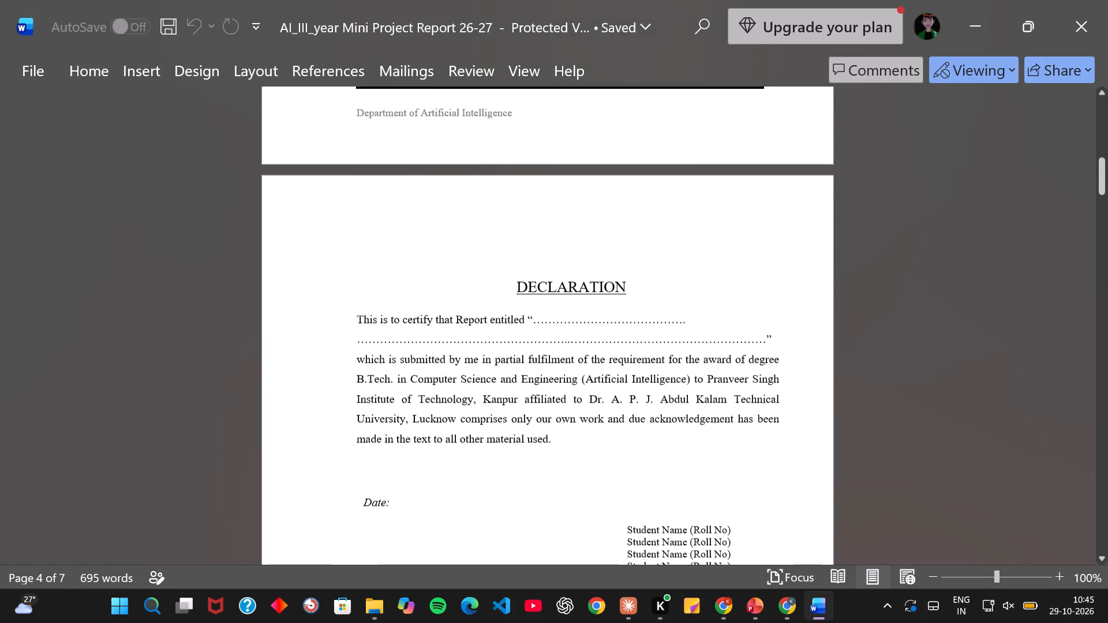
pyautogui.scroll(1, 676, 410)
pyautogui.scroll(-1, 676, 410)
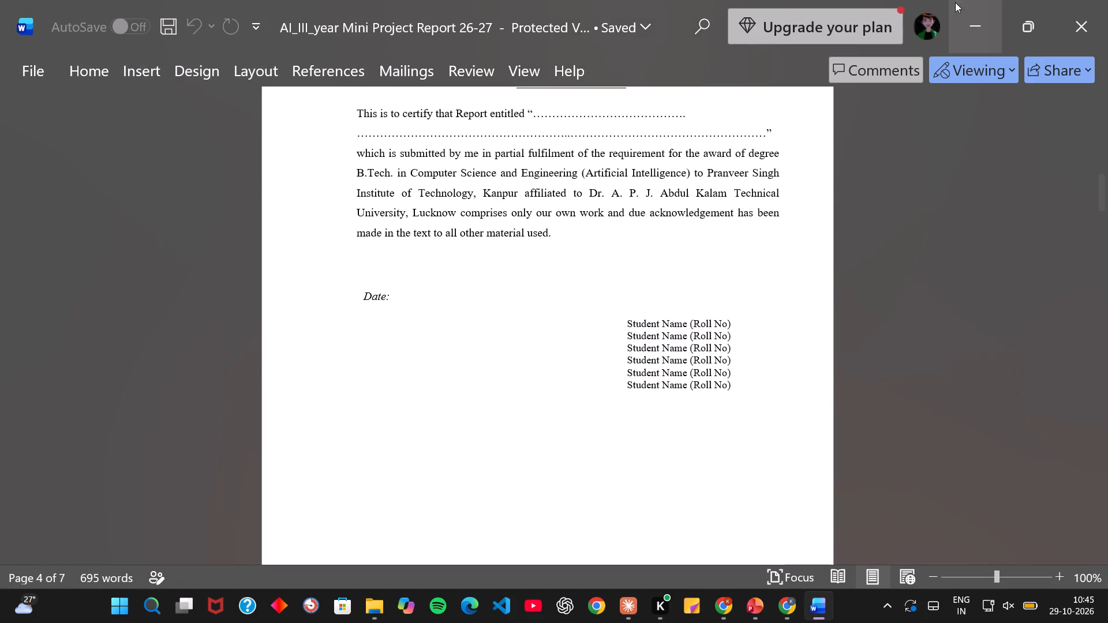
pyautogui.scroll(-1, 410, 397)
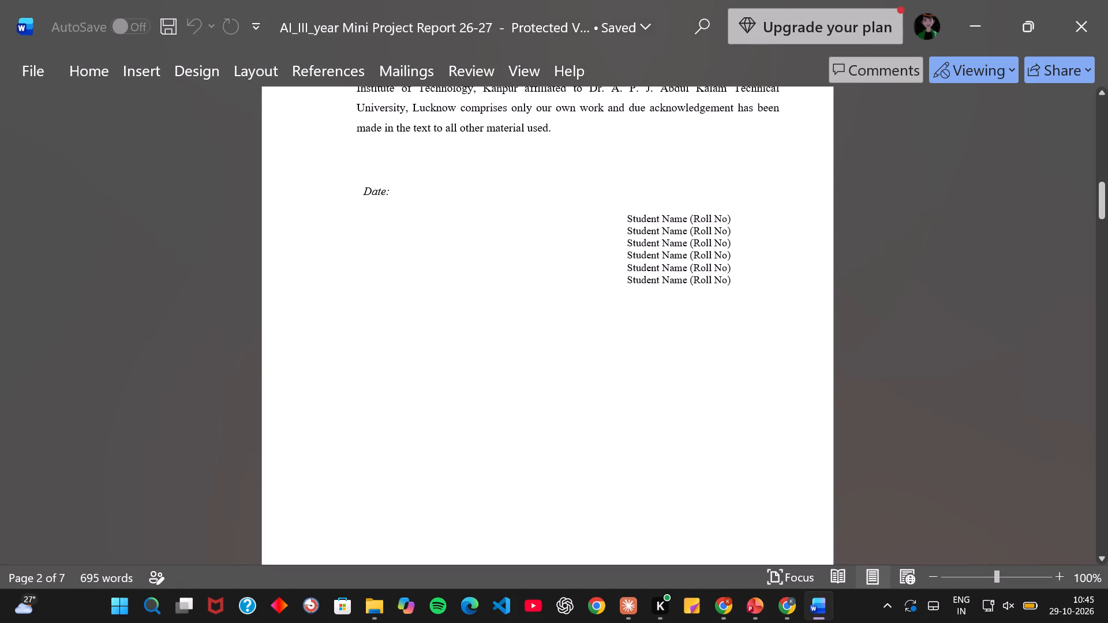
pyautogui.click(972, 18)
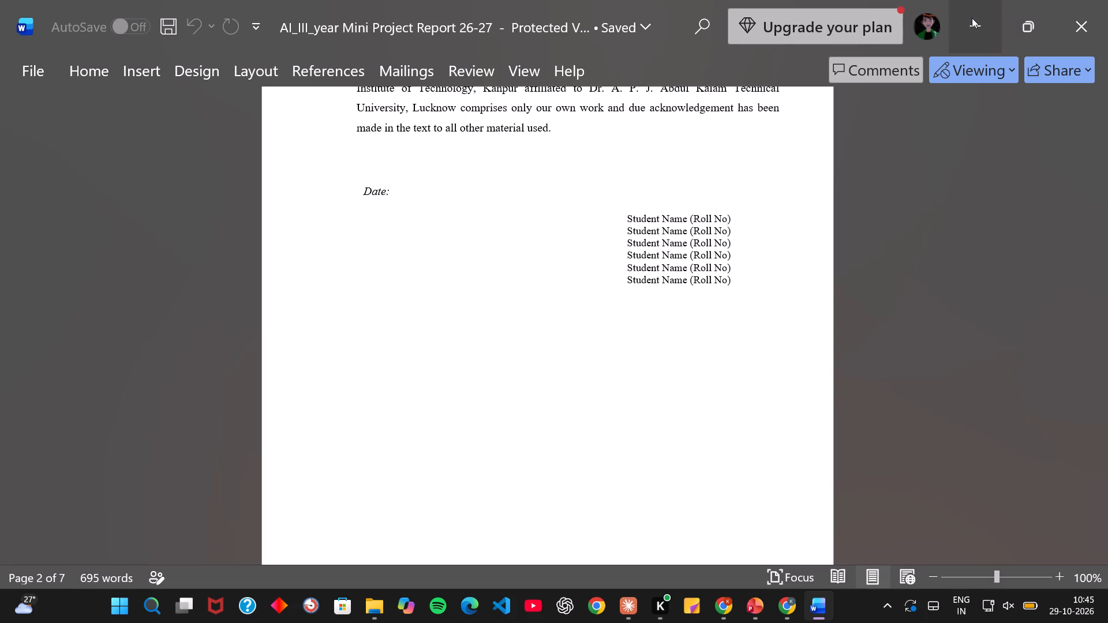
# Examine the report's Declaration and Certificate pages in Google Docs, and recheck the Declaration's signature layout in the Word template.
pyautogui.scroll(-2, 598, 367)
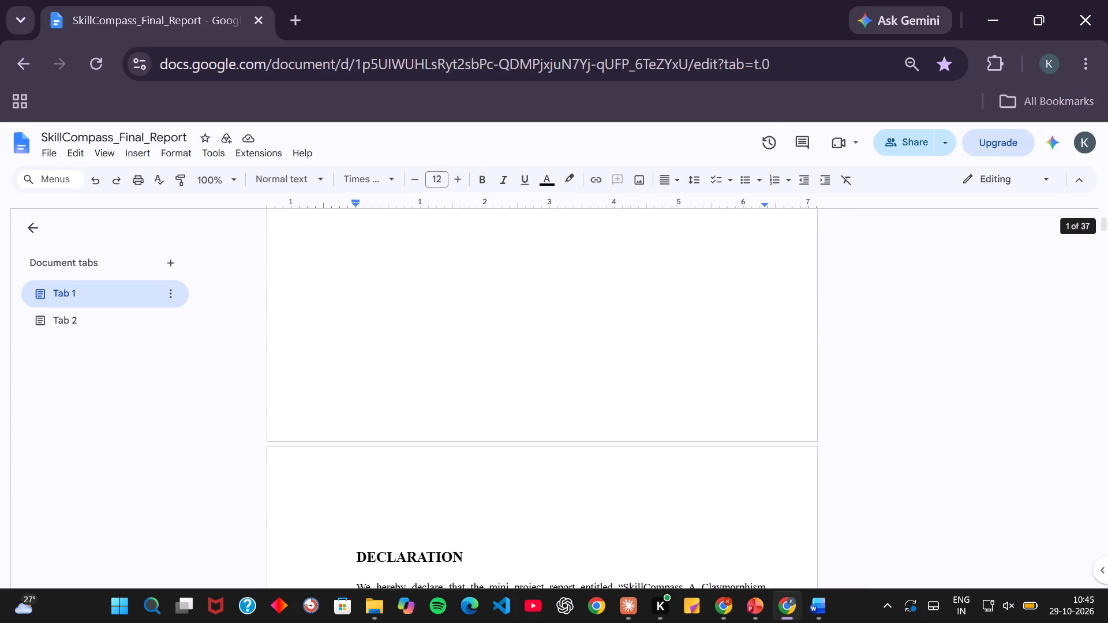
pyautogui.scroll(-2, 598, 367)
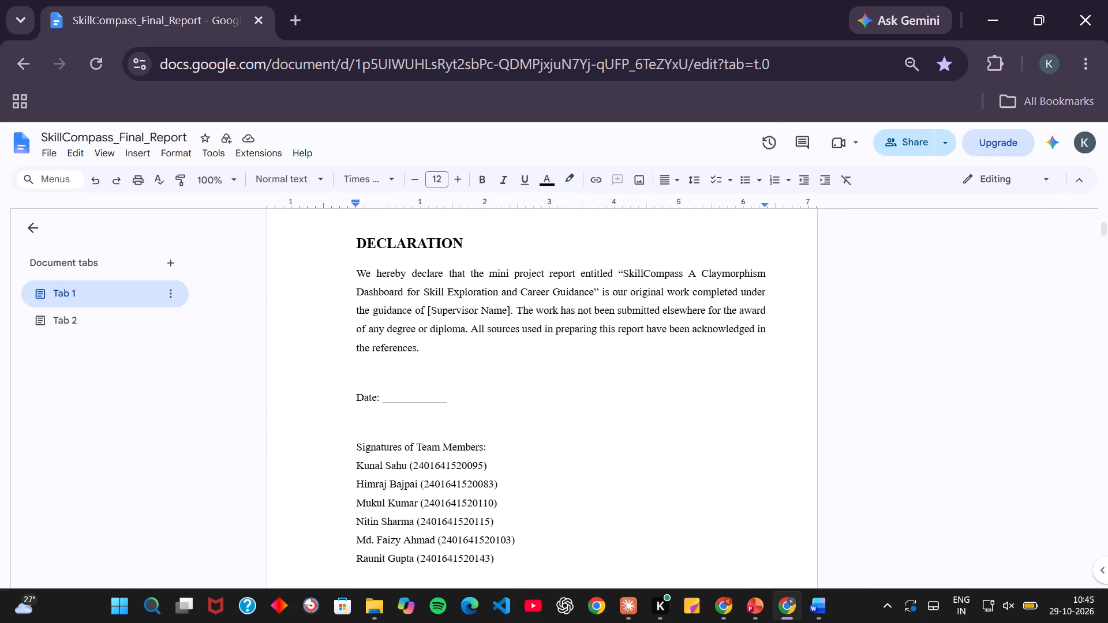
pyautogui.scroll(-1, 598, 367)
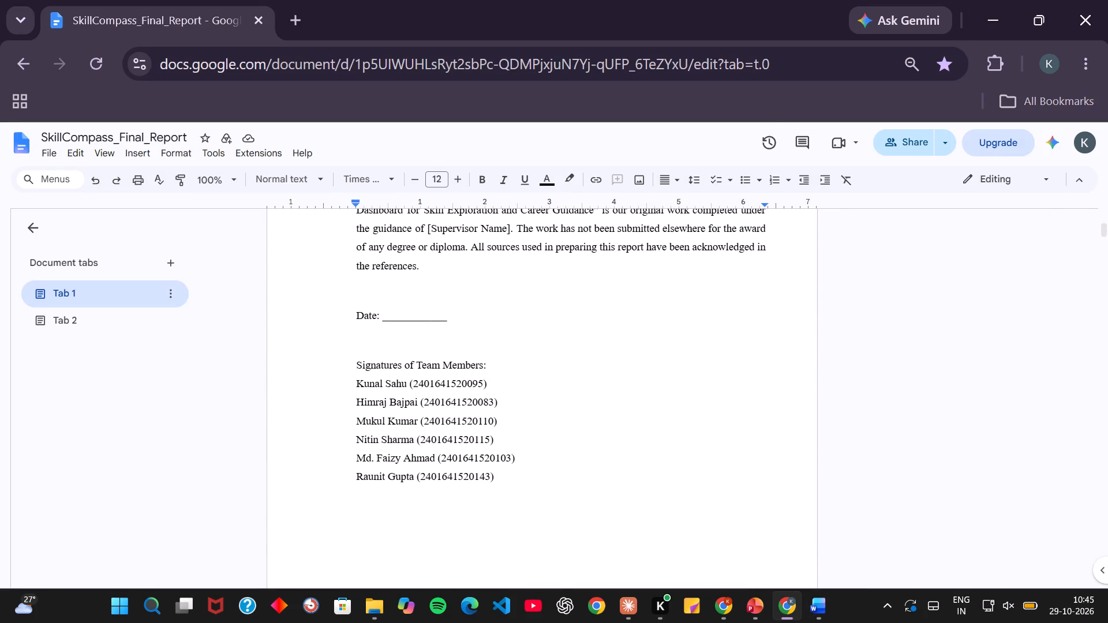
pyautogui.scroll(-5, 598, 367)
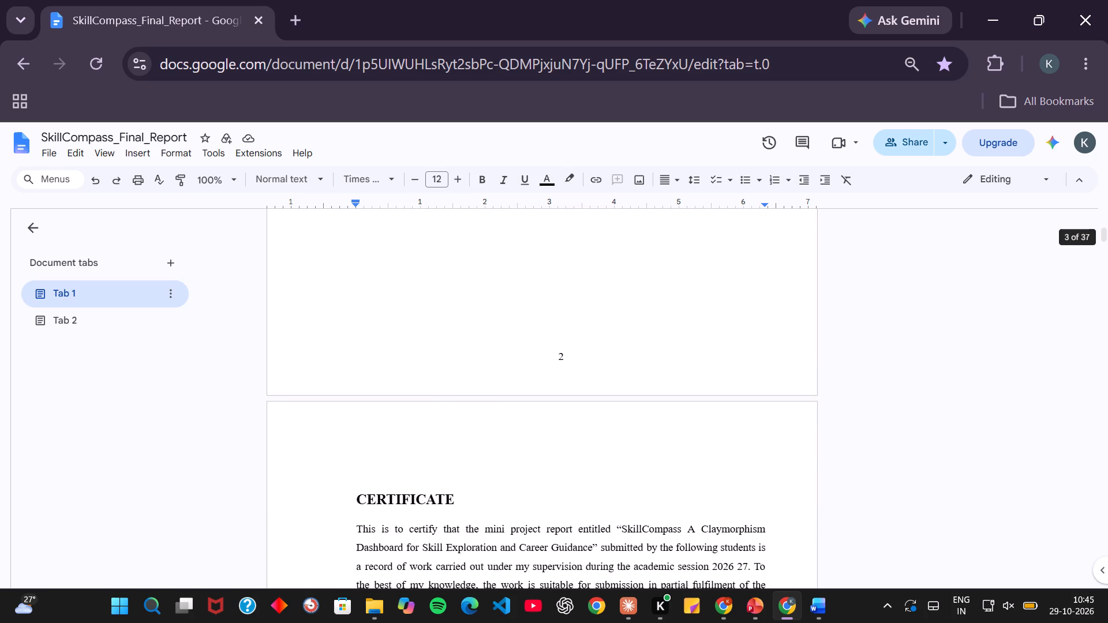
pyautogui.scroll(-4, 598, 367)
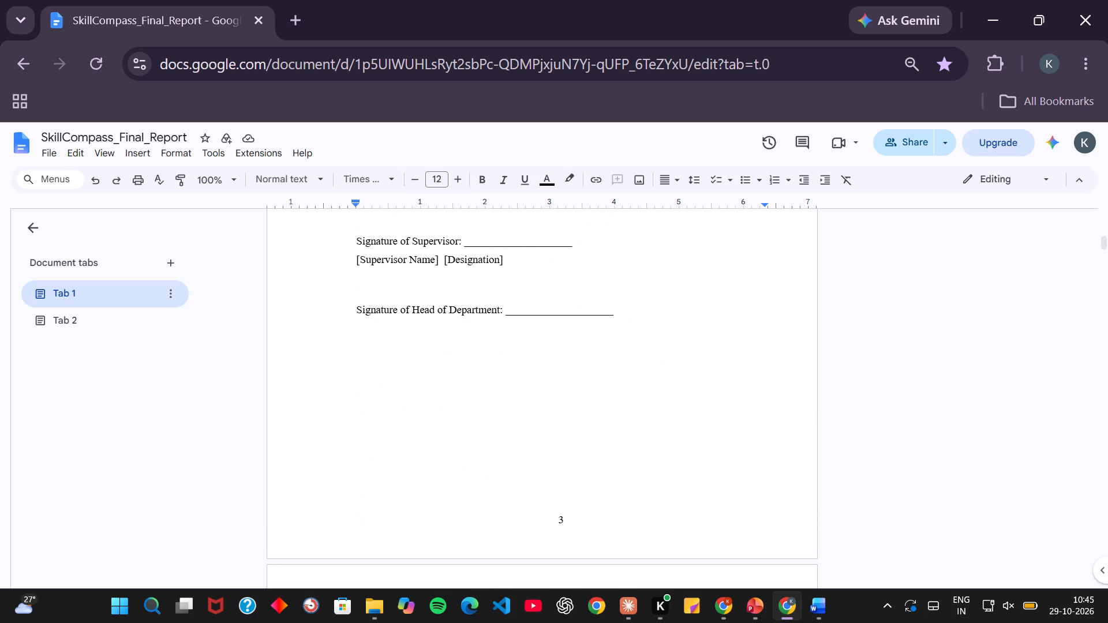
pyautogui.click(822, 596)
pyautogui.scroll(-2, 676, 396)
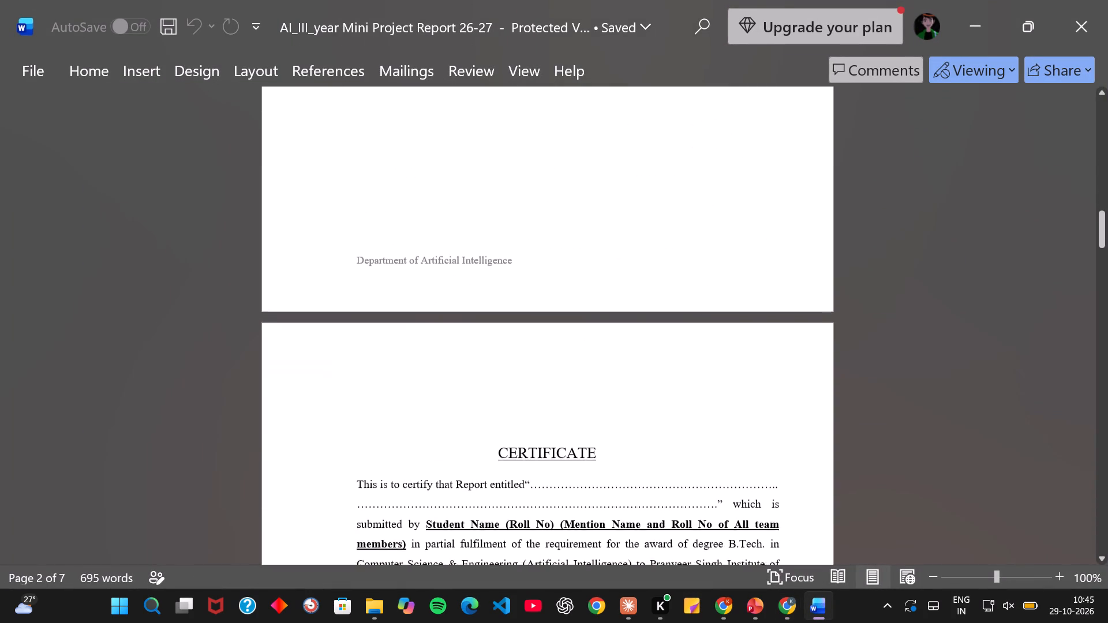
pyautogui.scroll(-1, 676, 396)
pyautogui.scroll(2, 676, 396)
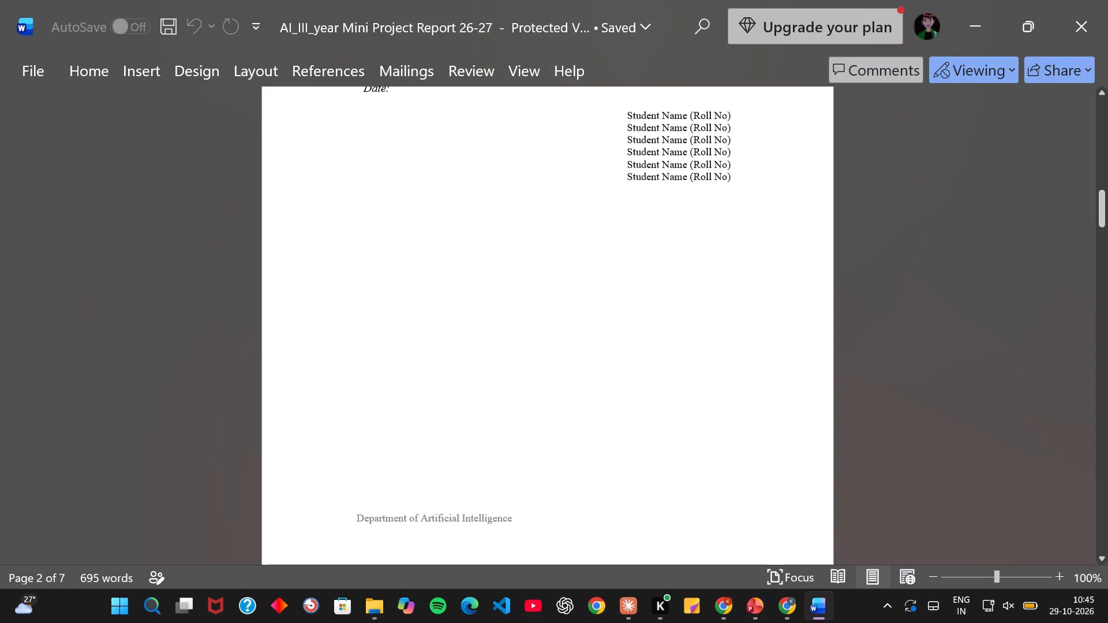
pyautogui.scroll(1, 671, 278)
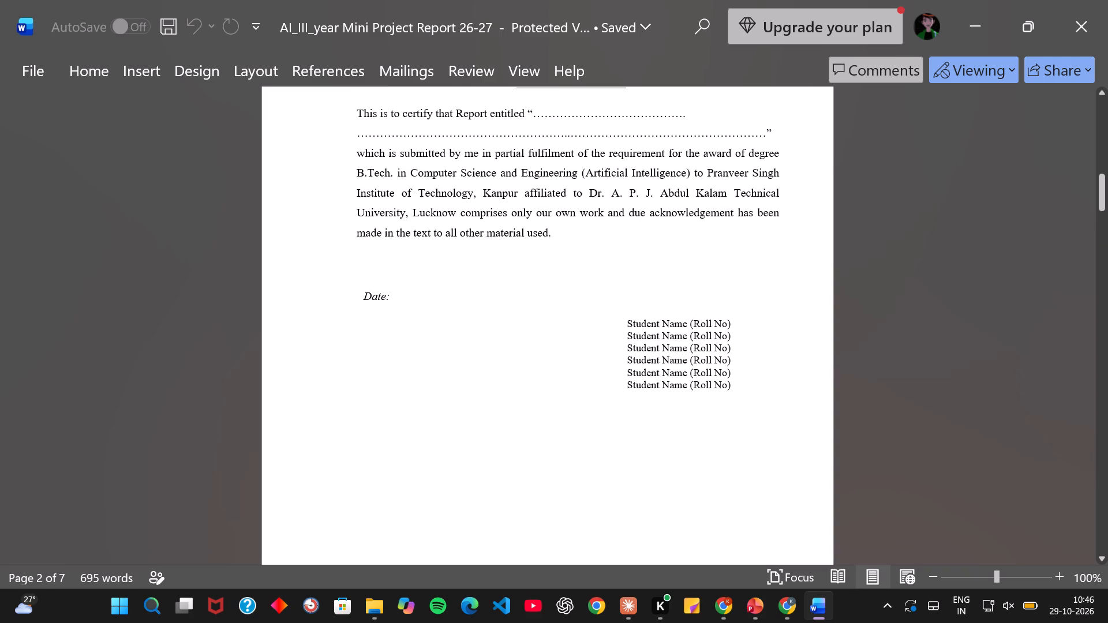
pyautogui.click(990, 28)
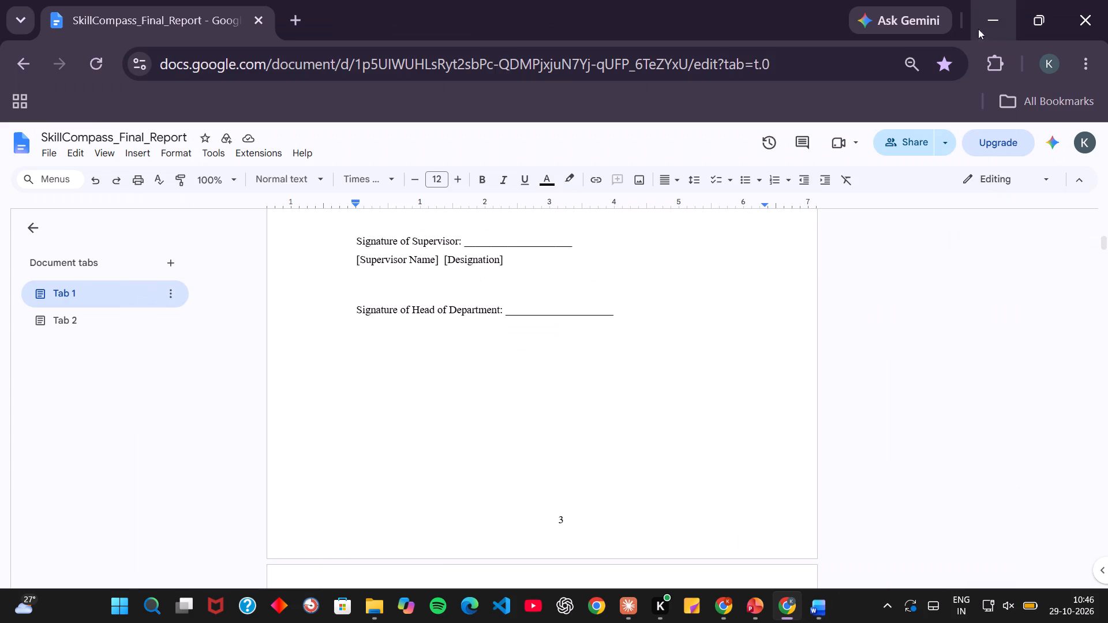
# In the report's Declaration, reinsert the team signature block with leading spaces so "Signatures of Team Members:" sits near the right margin.
pyautogui.scroll(5, 487, 434)
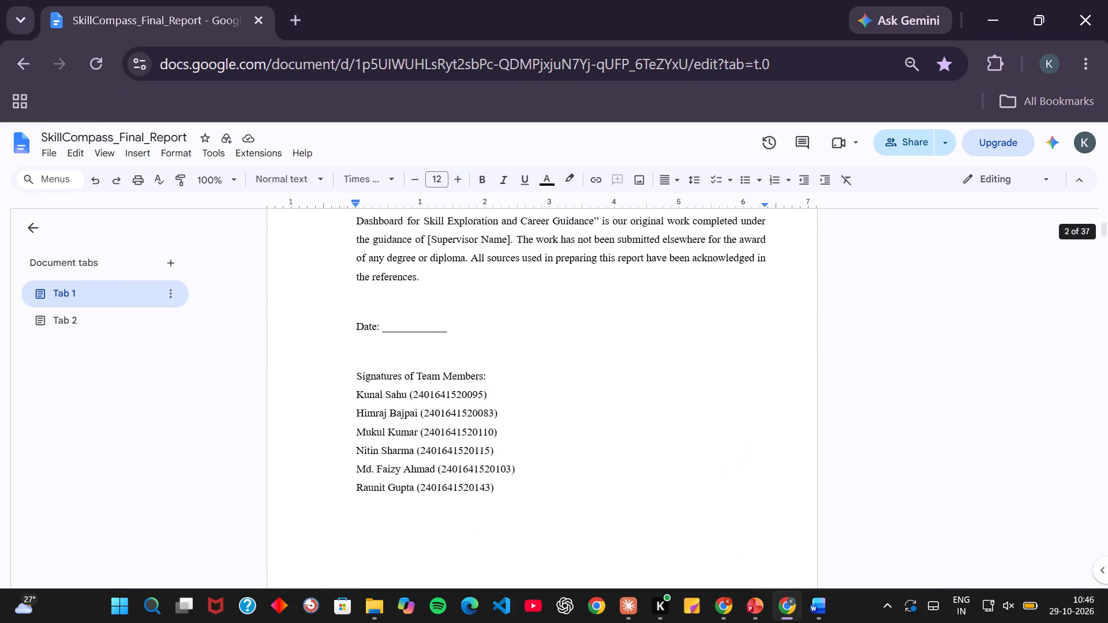
pyautogui.click(306, 448)
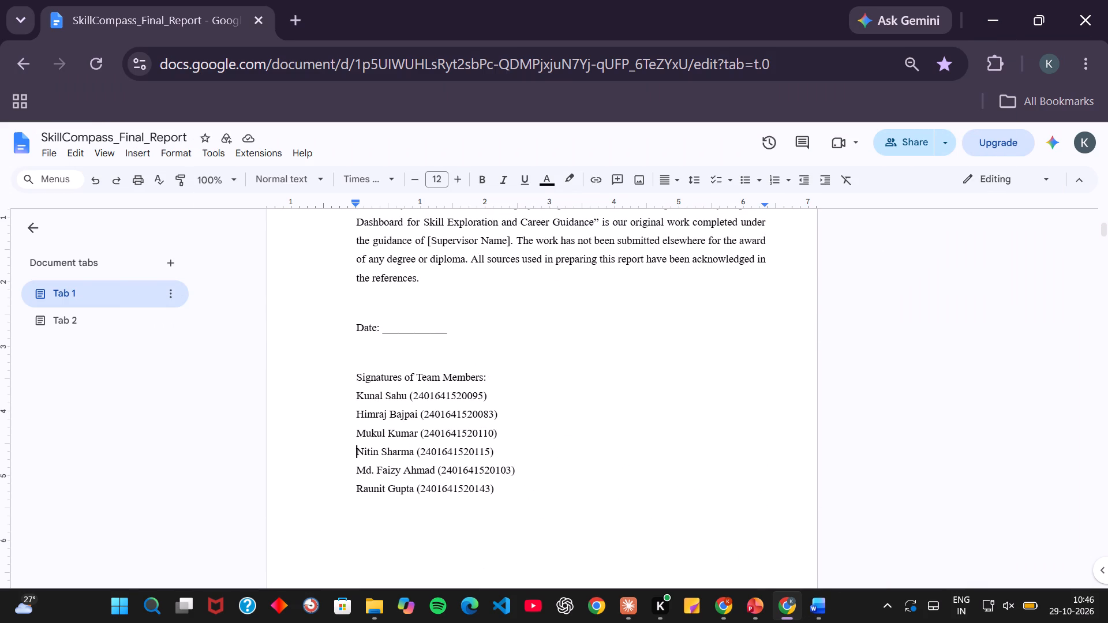
pyautogui.click(307, 389)
pyautogui.moveTo(307, 389); pyautogui.dragTo(358, 434)
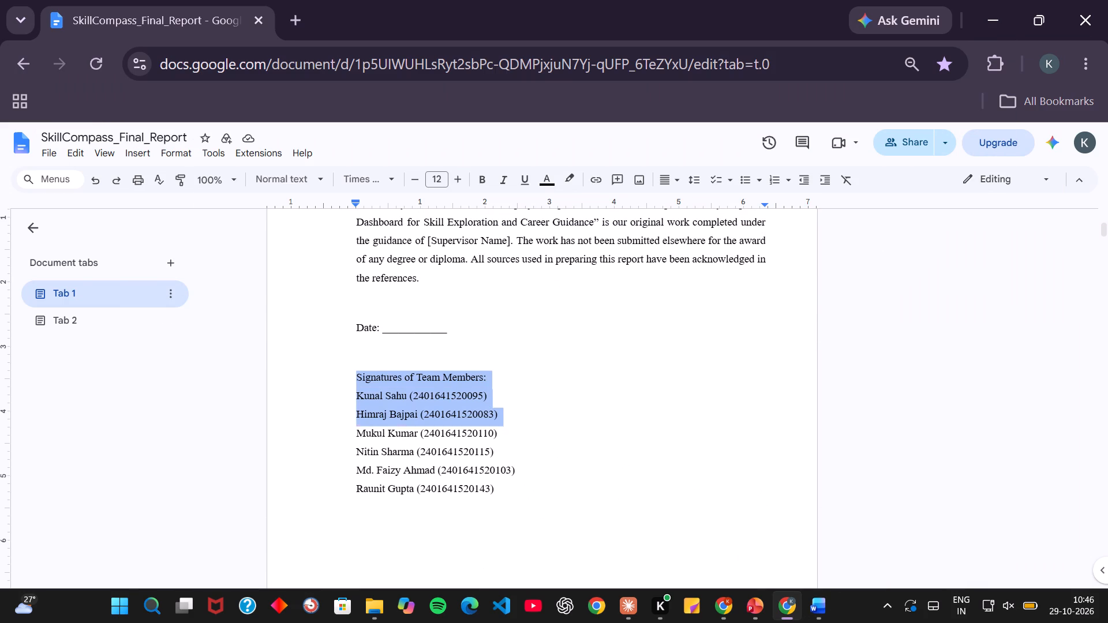
pyautogui.moveTo(358, 434); pyautogui.dragTo(499, 500)
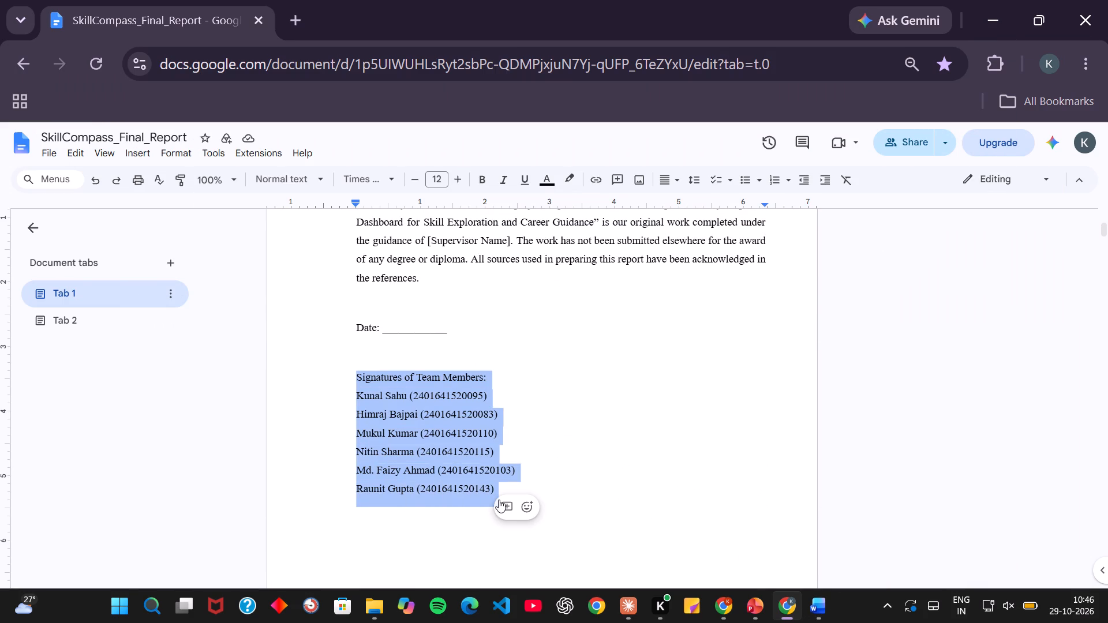
pyautogui.hotkey('ctrl', 'c')
pyautogui.press('BackSpace')
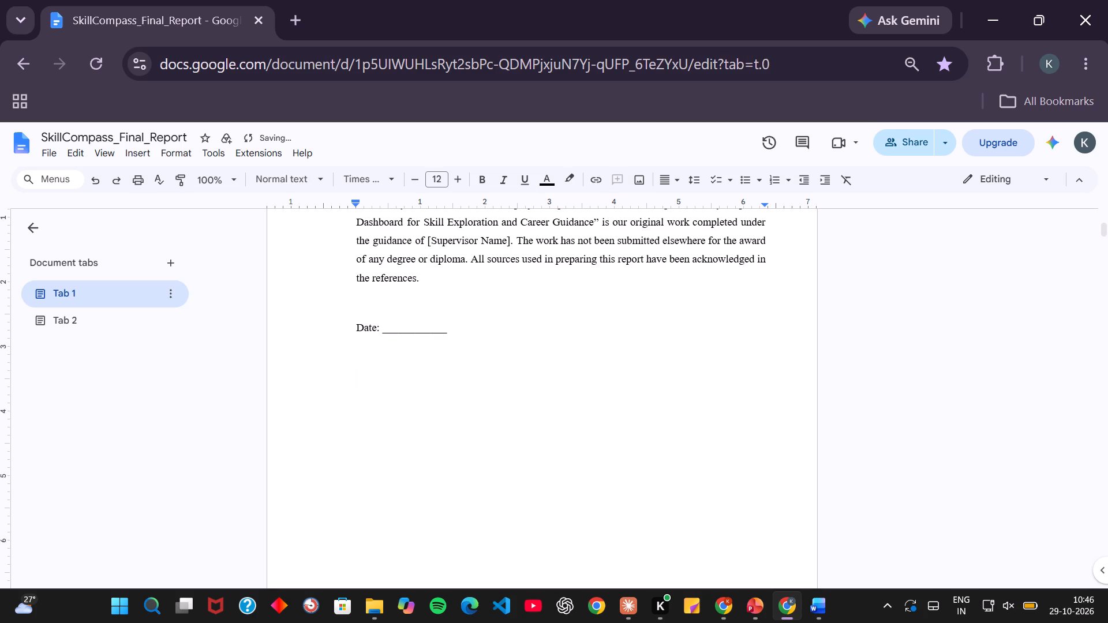
pyautogui.press('space')
pyautogui.press('space')
pyautogui.press('space')
pyautogui.press('space')
pyautogui.press('space')
pyautogui.press('space')
pyautogui.press('space')
pyautogui.press('space')
pyautogui.press('space')
pyautogui.press('space')
pyautogui.press('space')
pyautogui.press('space')
pyautogui.press('space')
pyautogui.press('space')
pyautogui.press('space')
pyautogui.press('space')
pyautogui.press('space')
pyautogui.press('space')
pyautogui.press('space')
pyautogui.press('space')
pyautogui.hotkey('ctrl', 'v')
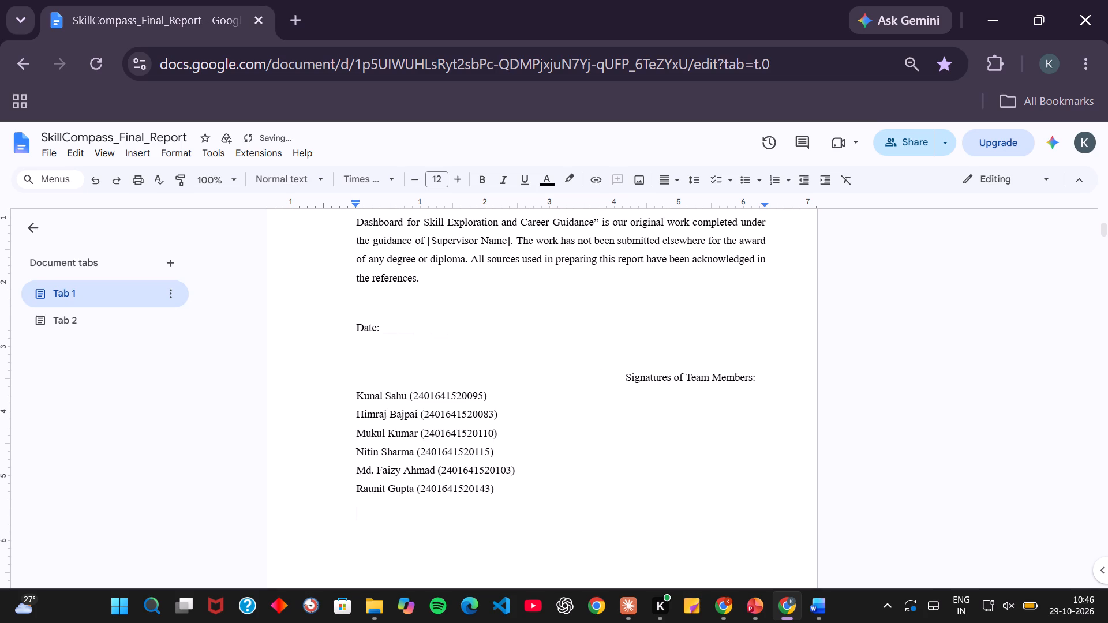
# Indent the first team member's line with spaces so it lines up under the "Signatures of Team Members:" label.
pyautogui.click(347, 418)
pyautogui.press('Up')
pyautogui.press('space')
pyautogui.press('space')
pyautogui.press('space')
pyautogui.press('space')
pyautogui.press('space')
pyautogui.press('space')
pyautogui.press('space')
pyautogui.press('space')
pyautogui.press('space')
pyautogui.press('space')
pyautogui.press('space')
pyautogui.press('space')
pyautogui.press('space')
pyautogui.press('space')
pyautogui.press('space')
pyautogui.press('space')
pyautogui.press('space')
pyautogui.press('space')
pyautogui.press('space')
pyautogui.press('space')
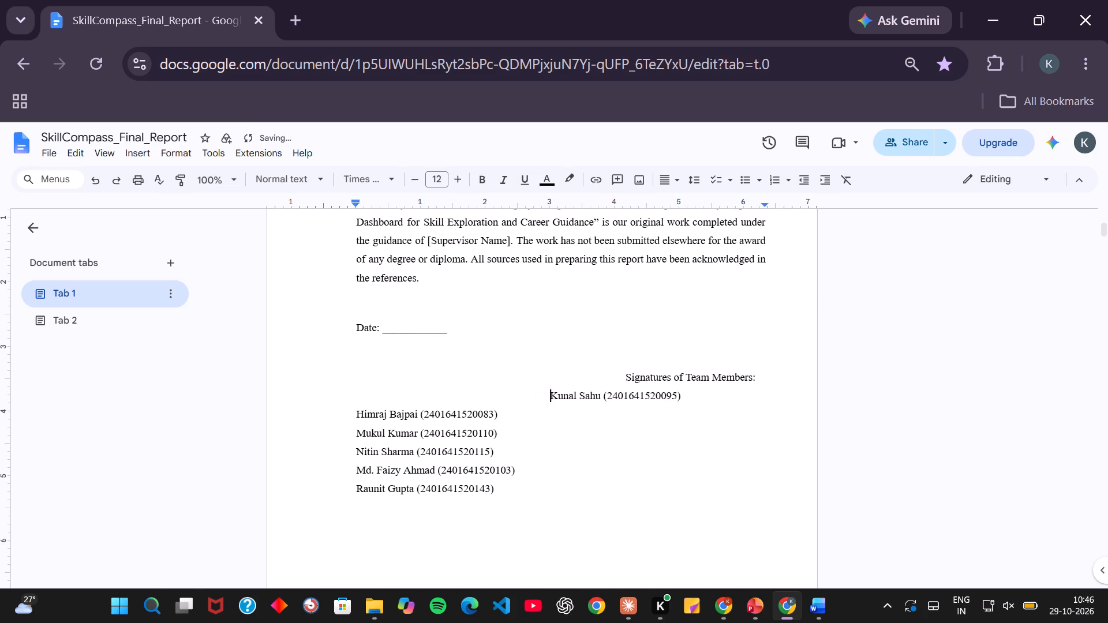
pyautogui.press('space')
pyautogui.press('space')
pyautogui.press('space')
pyautogui.press('space')
pyautogui.press('space')
pyautogui.press('space')
pyautogui.press('space')
pyautogui.press('space')
pyautogui.press('space')
pyautogui.press('space')
pyautogui.press('space')
pyautogui.press('space')
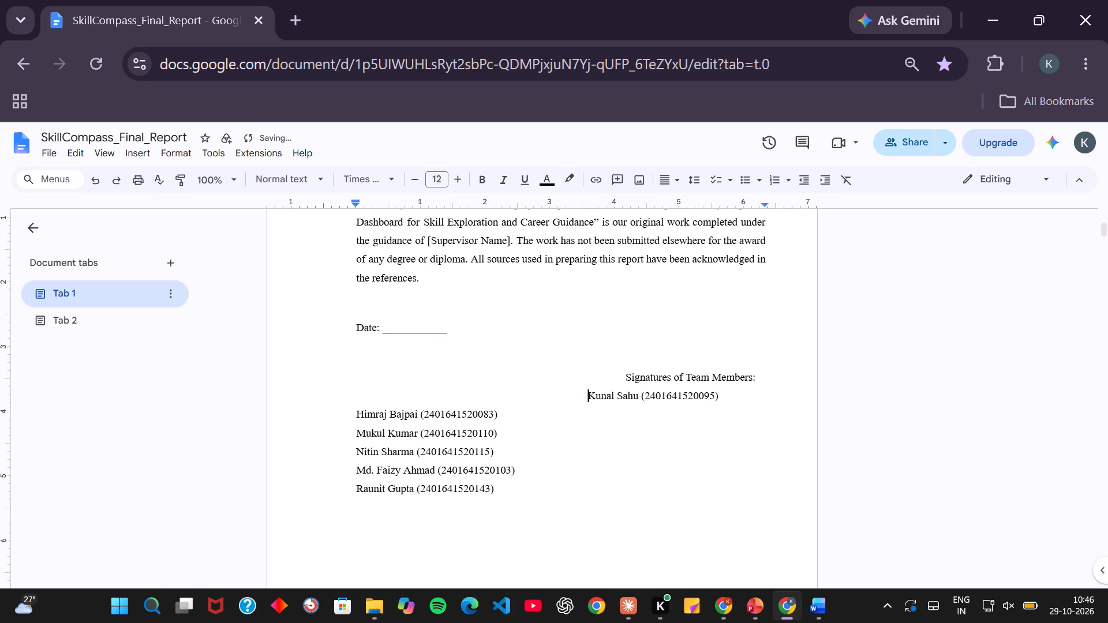
pyautogui.press('space')
pyautogui.press('space')
pyautogui.press('space')
pyautogui.press('space')
pyautogui.press('space')
pyautogui.press('space')
pyautogui.press('space')
pyautogui.press('space')
pyautogui.press('space')
pyautogui.press('space')
pyautogui.press('space')
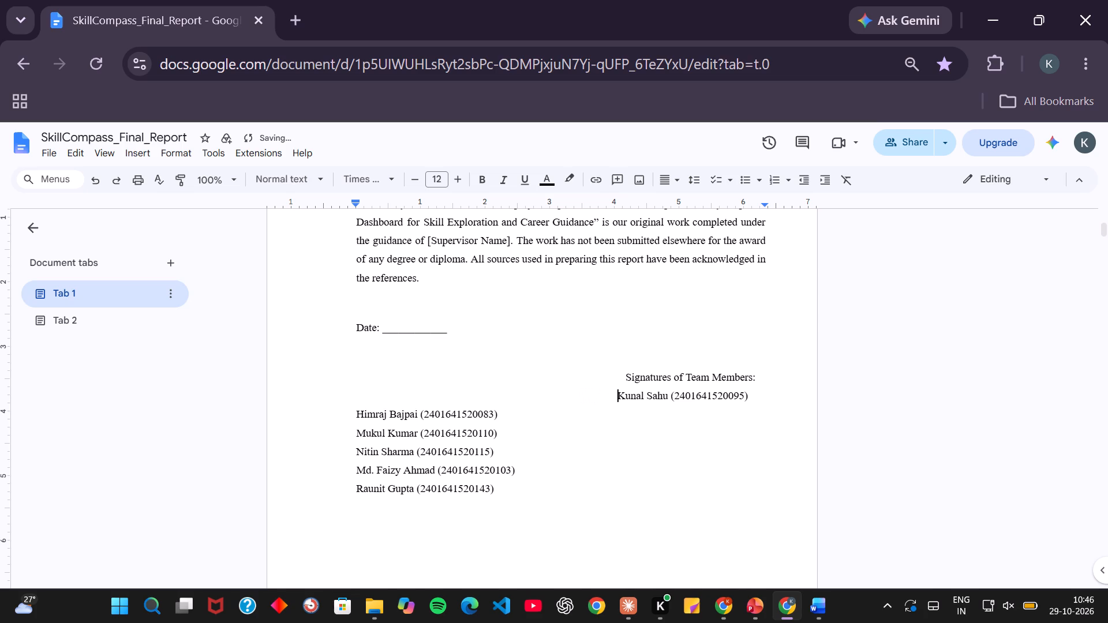
pyautogui.press('space')
pyautogui.press('space')
pyautogui.press('space')
pyautogui.press('space')
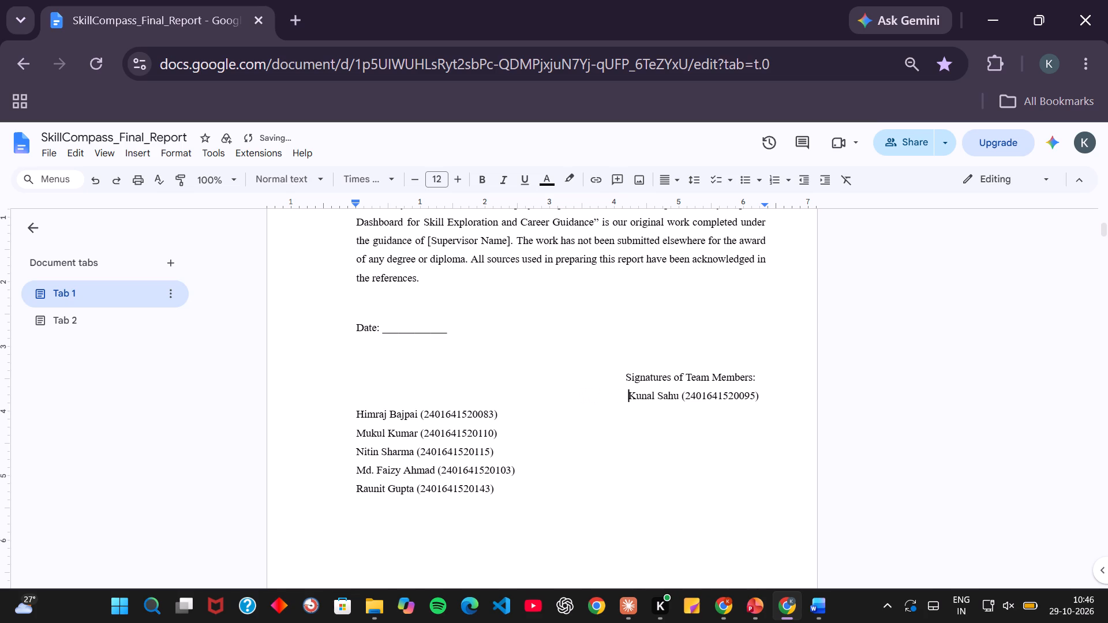
pyautogui.press('BackSpace')
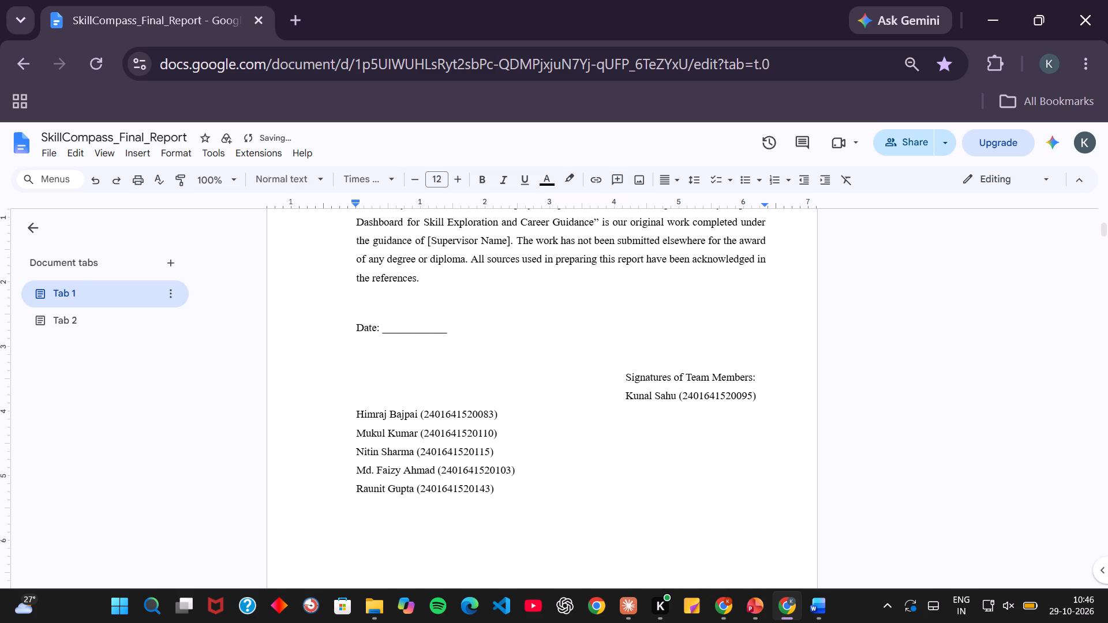
# Indent the second team member's line with spaces so its end lines up with the first member's line above.
pyautogui.click(354, 414)
pyautogui.press('space')
pyautogui.press('space')
pyautogui.press('space')
pyautogui.press('space')
pyautogui.press('space')
pyautogui.press('space')
pyautogui.press('space')
pyautogui.press('space')
pyautogui.press('space')
pyautogui.press('space')
pyautogui.press('space')
pyautogui.press('space')
pyautogui.press('space')
pyautogui.press('space')
pyautogui.press('space')
pyautogui.press('space')
pyautogui.press('space')
pyautogui.press('space')
pyautogui.press('space')
pyautogui.press('space')
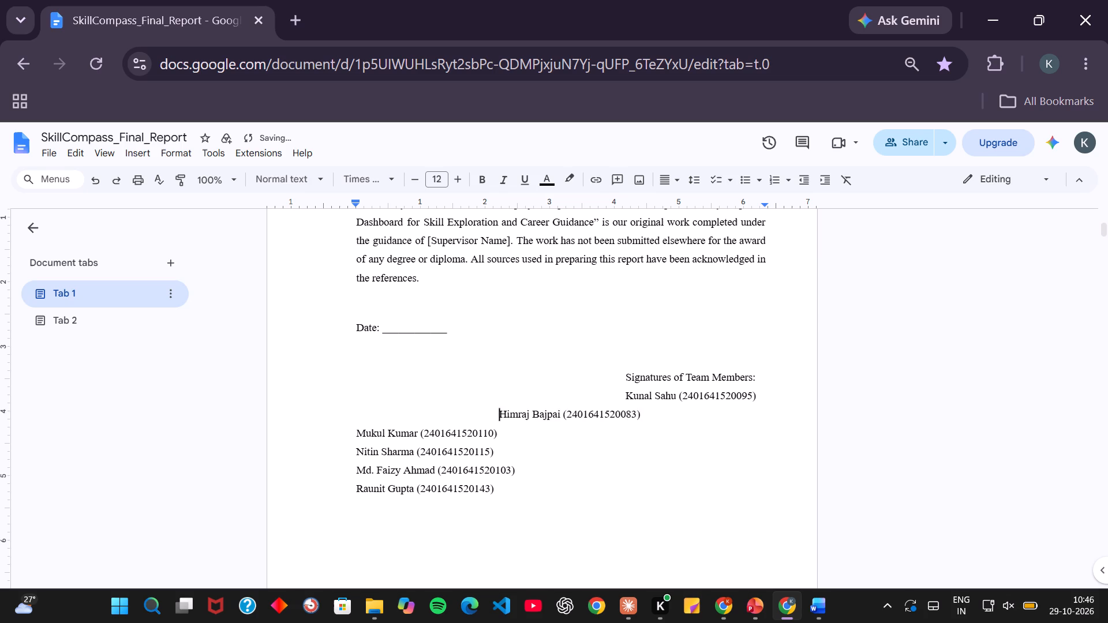
pyautogui.press('space')
pyautogui.press('space')
pyautogui.press('space')
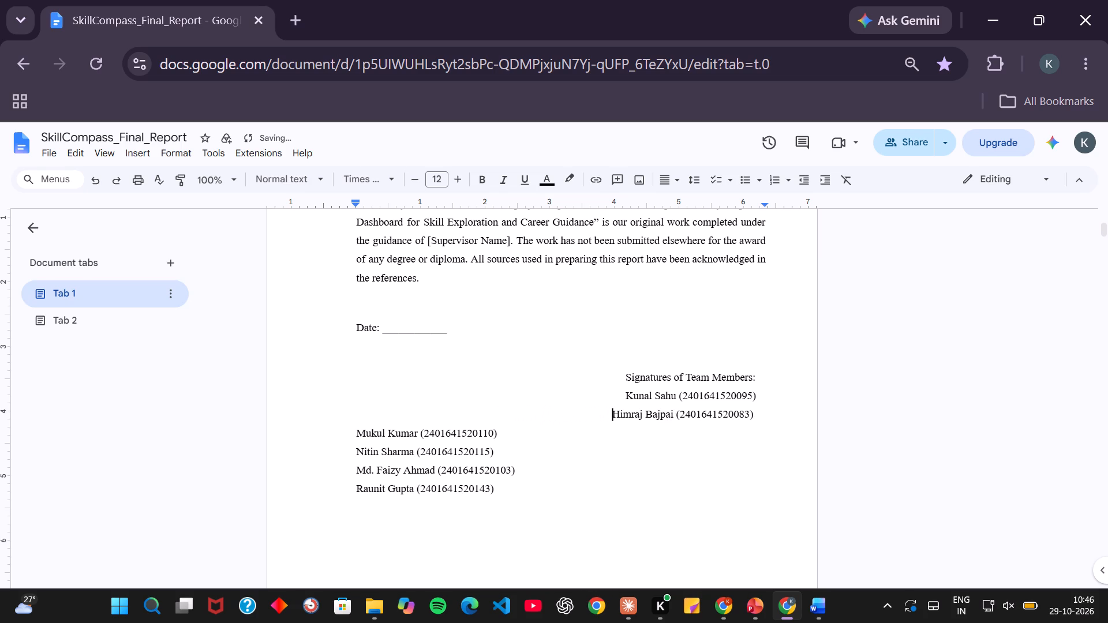
pyautogui.press('space')
pyautogui.press('space')
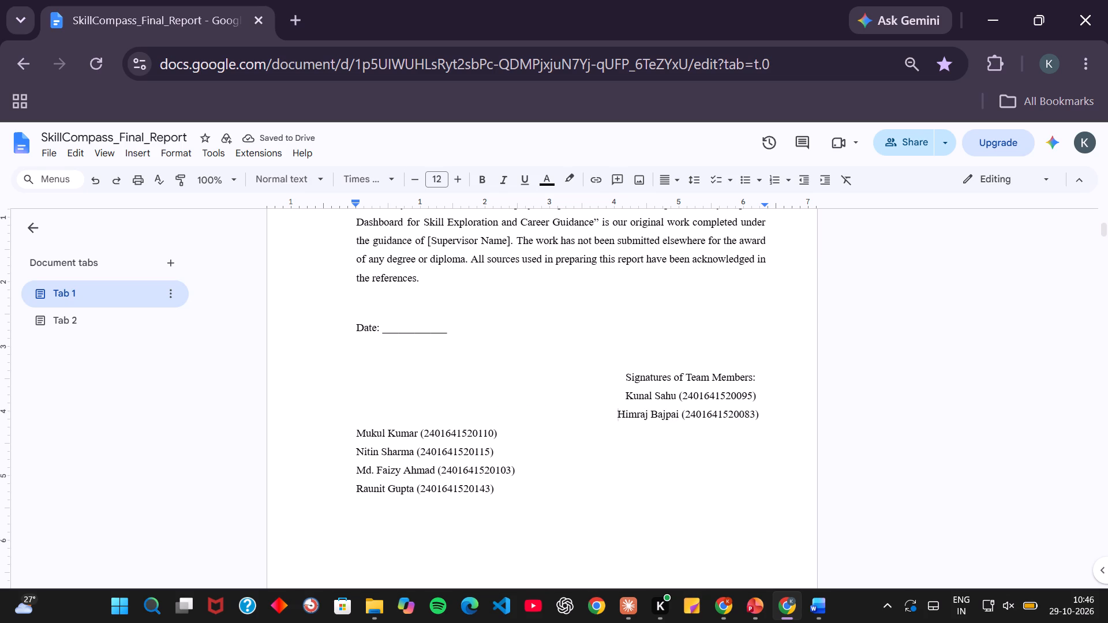
pyautogui.press('BackSpace')
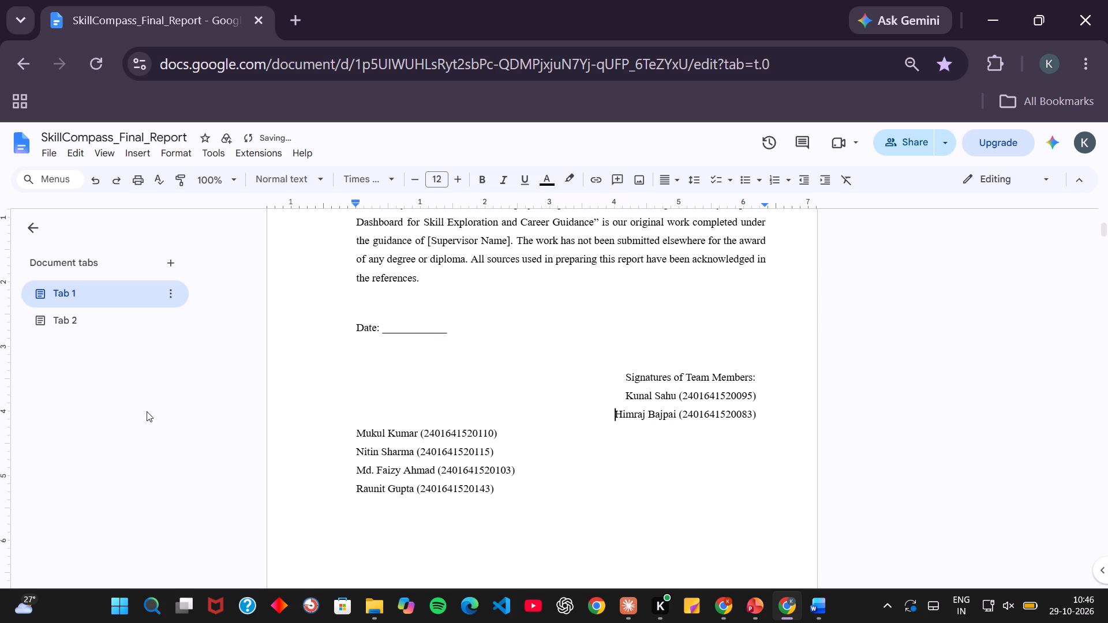
# Indent the third team member's line with spaces so its end lines up with the two member lines above.
pyautogui.click(352, 435)
pyautogui.press('space')
pyautogui.press('space')
pyautogui.press('space')
pyautogui.press('space')
pyautogui.press('space')
pyautogui.press('space')
pyautogui.press('space')
pyautogui.press('space')
pyautogui.press('space')
pyautogui.press('space')
pyautogui.press('space')
pyautogui.press('space')
pyautogui.press('space')
pyautogui.press('space')
pyautogui.press('space')
pyautogui.press('space')
pyautogui.press('space')
pyautogui.press('space')
pyautogui.press('space')
pyautogui.press('space')
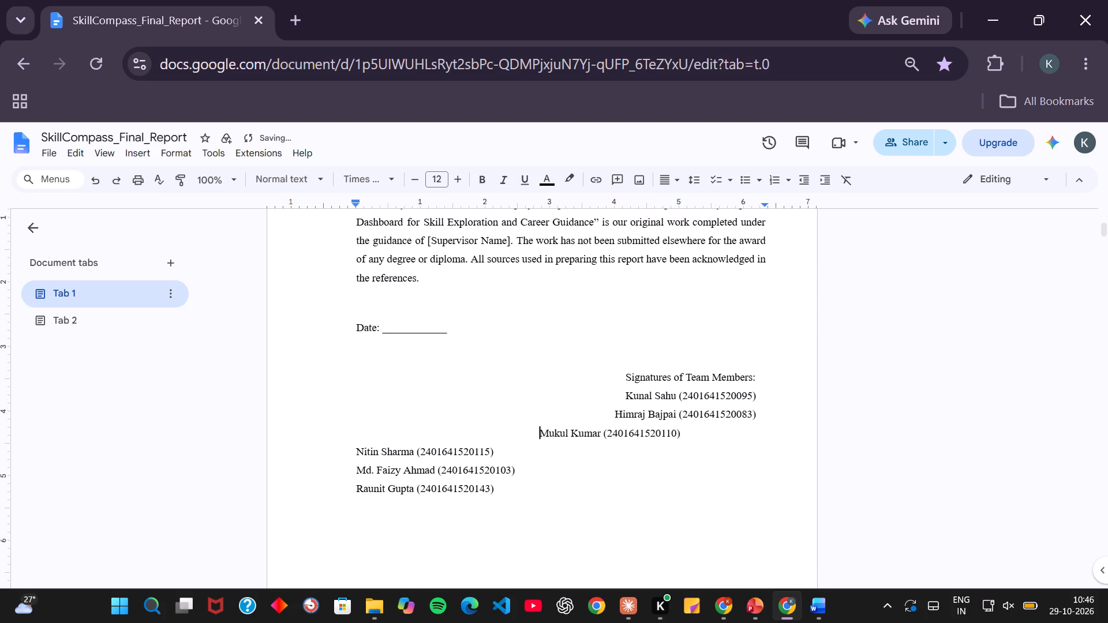
pyautogui.press('space')
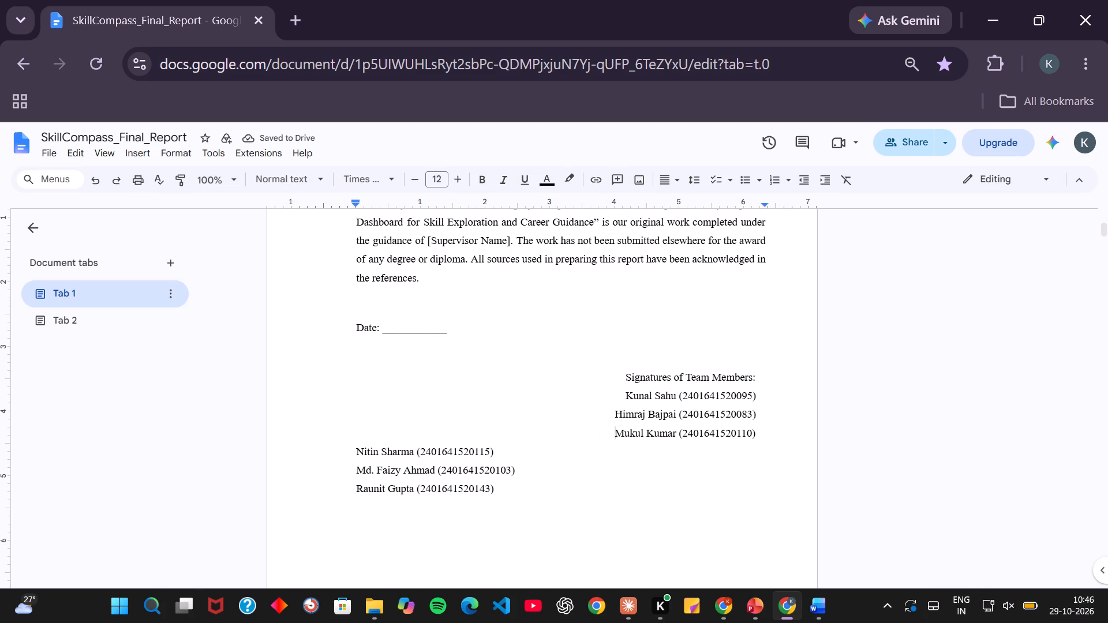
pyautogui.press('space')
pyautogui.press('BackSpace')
# Indent the fourth team member's line in the Declaration with spaces so its end lines up with the member lines above.
pyautogui.click(335, 449)
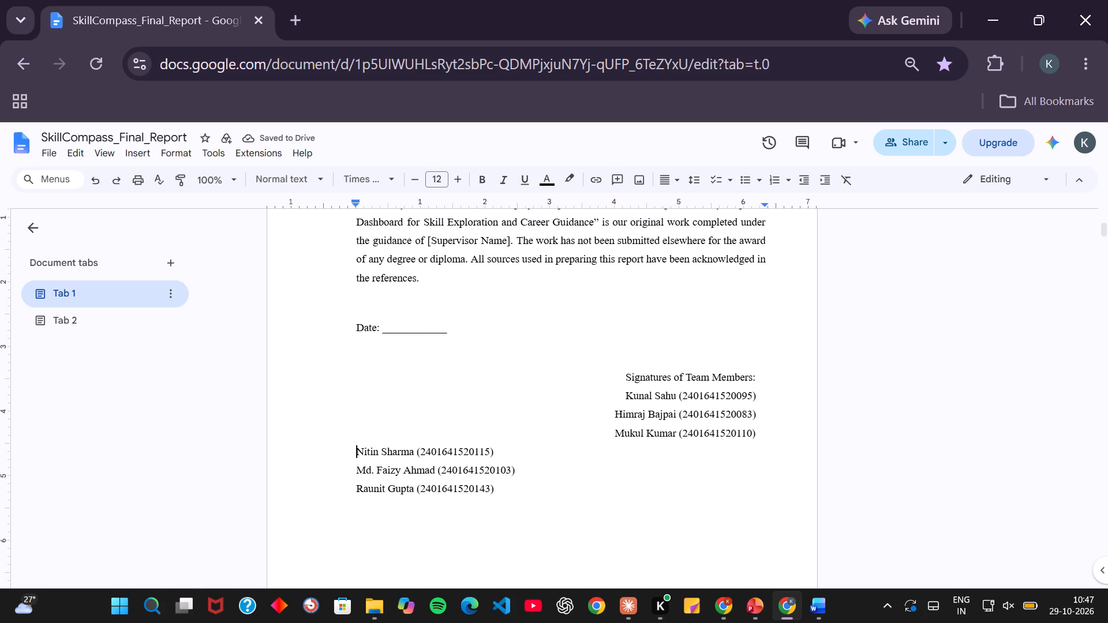
pyautogui.press('space')
pyautogui.press('space')
pyautogui.press('space')
pyautogui.press('space')
pyautogui.press('space')
pyautogui.press('space')
pyautogui.press('space')
pyautogui.press('space')
pyautogui.press('space')
pyautogui.press('space')
pyautogui.press('space')
pyautogui.press('space')
pyautogui.press('space')
pyautogui.press('space')
pyautogui.press('space')
pyautogui.press('space')
pyautogui.press('space')
pyautogui.press('space')
pyautogui.press('space')
pyautogui.press('space')
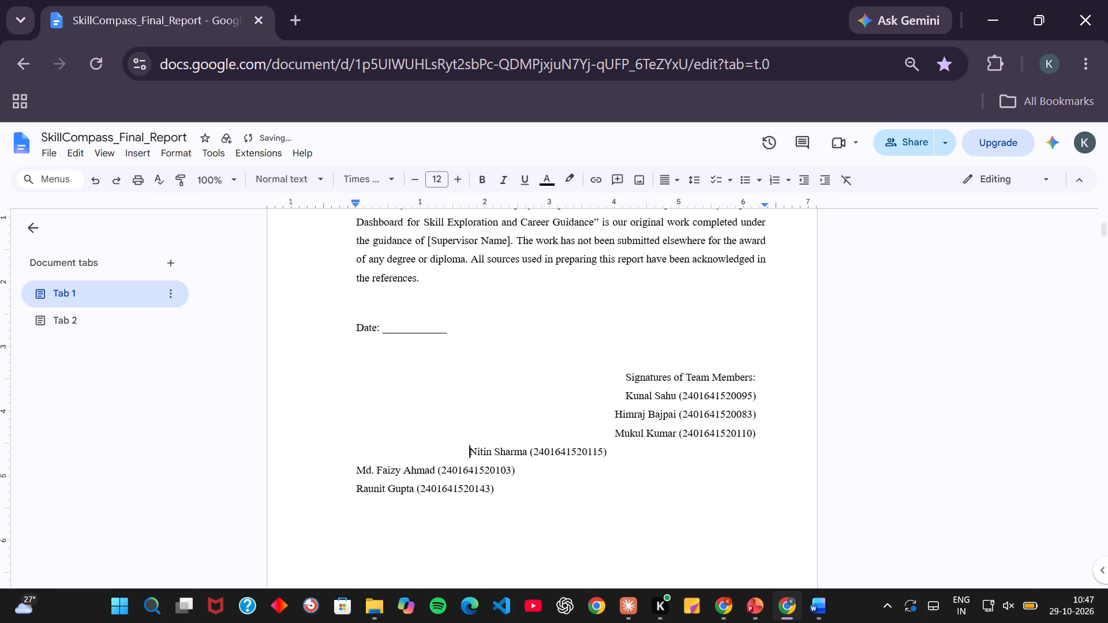
pyautogui.press('space')
pyautogui.press('space')
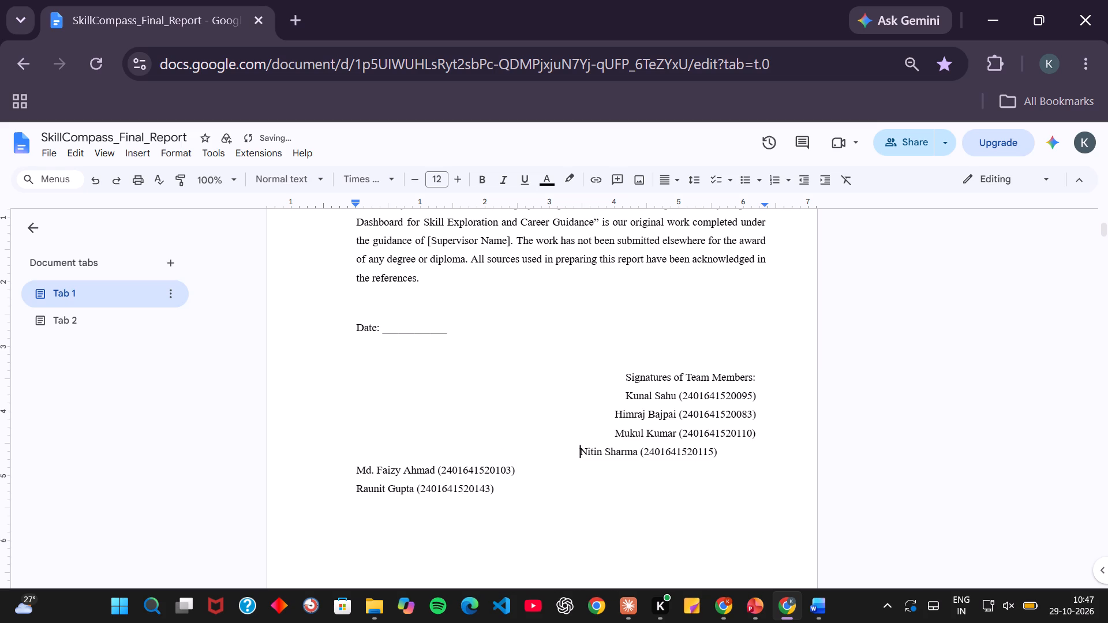
pyautogui.press('space')
pyautogui.press('space')
pyautogui.press('space')
pyautogui.press('space')
pyautogui.press('space')
pyautogui.press('space')
pyautogui.press('space')
pyautogui.press('space')
pyautogui.press('space')
pyautogui.press('space')
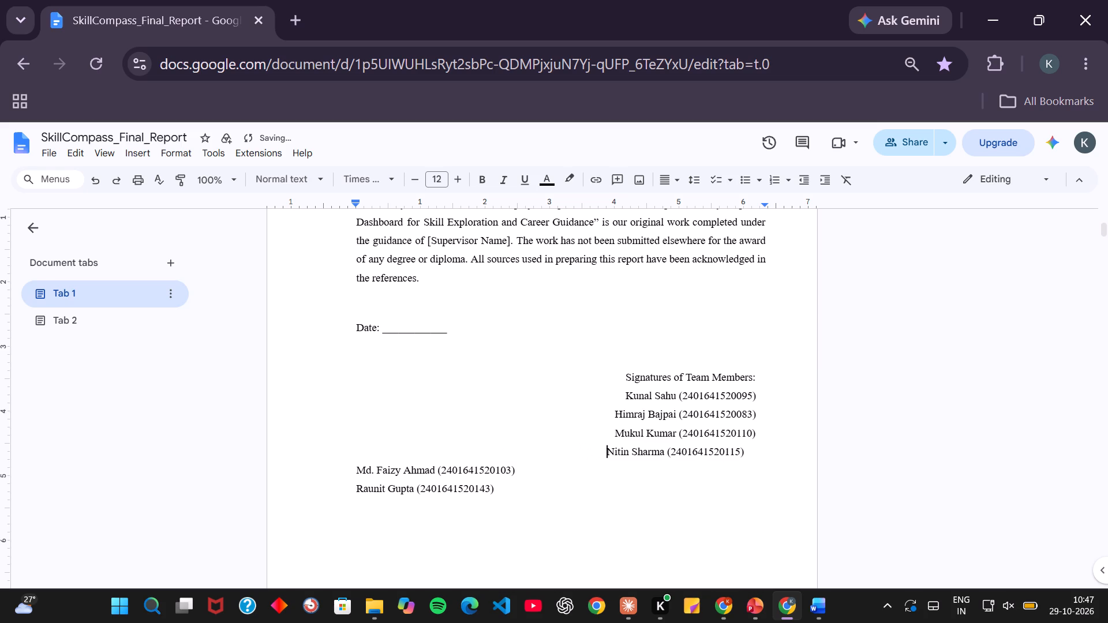
pyautogui.press('space')
pyautogui.press('space')
pyautogui.press('space')
pyautogui.press('space')
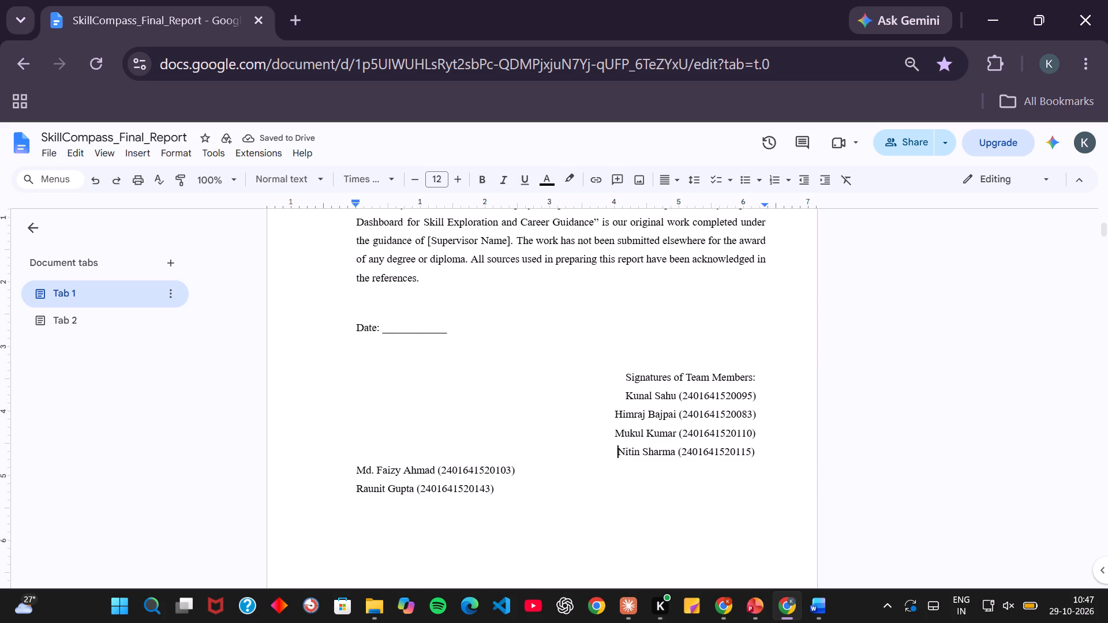
# Indent the fifth team member's line with spaces so its end lines up with the four member lines above.
pyautogui.click(354, 471)
pyautogui.press('space')
pyautogui.press('space')
pyautogui.press('space')
pyautogui.press('space')
pyautogui.press('space')
pyautogui.press('space')
pyautogui.press('space')
pyautogui.press('space')
pyautogui.press('space')
pyautogui.press('space')
pyautogui.press('space')
pyautogui.press('space')
pyautogui.press('space')
pyautogui.press('space')
pyautogui.press('space')
pyautogui.press('space')
pyautogui.press('space')
pyautogui.press('space')
pyautogui.press('space')
pyautogui.press('space')
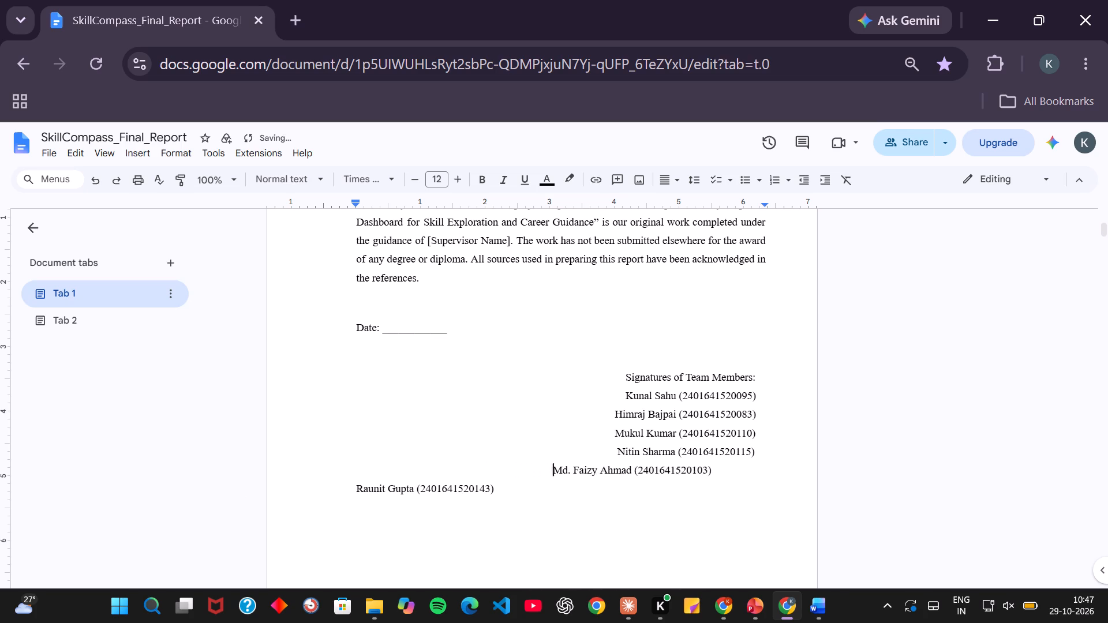
pyautogui.press('space')
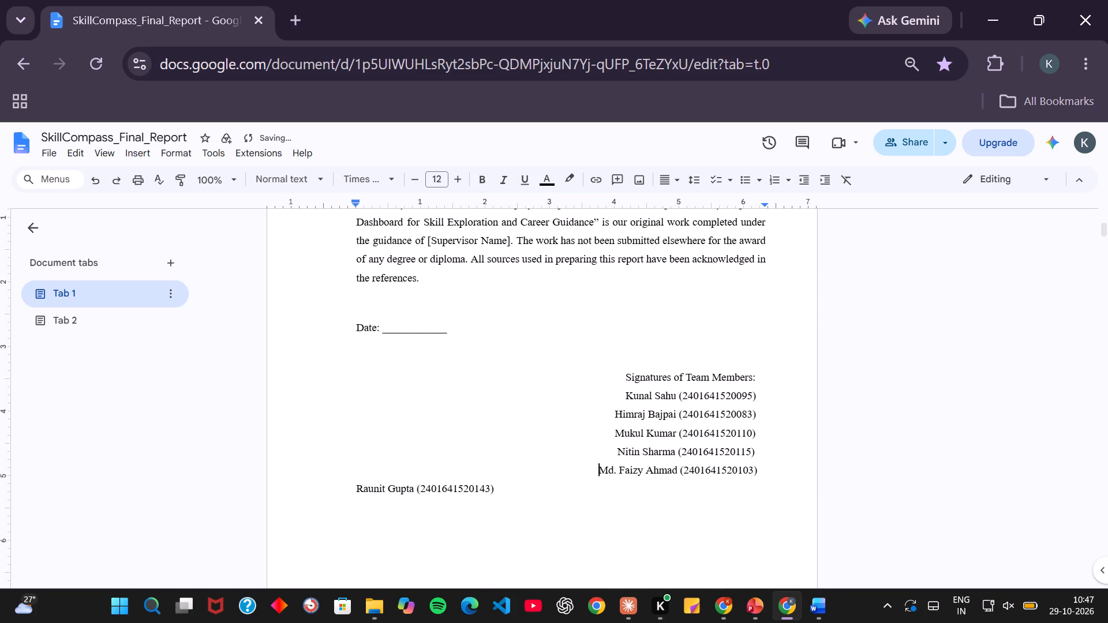
pyautogui.press('BackSpace')
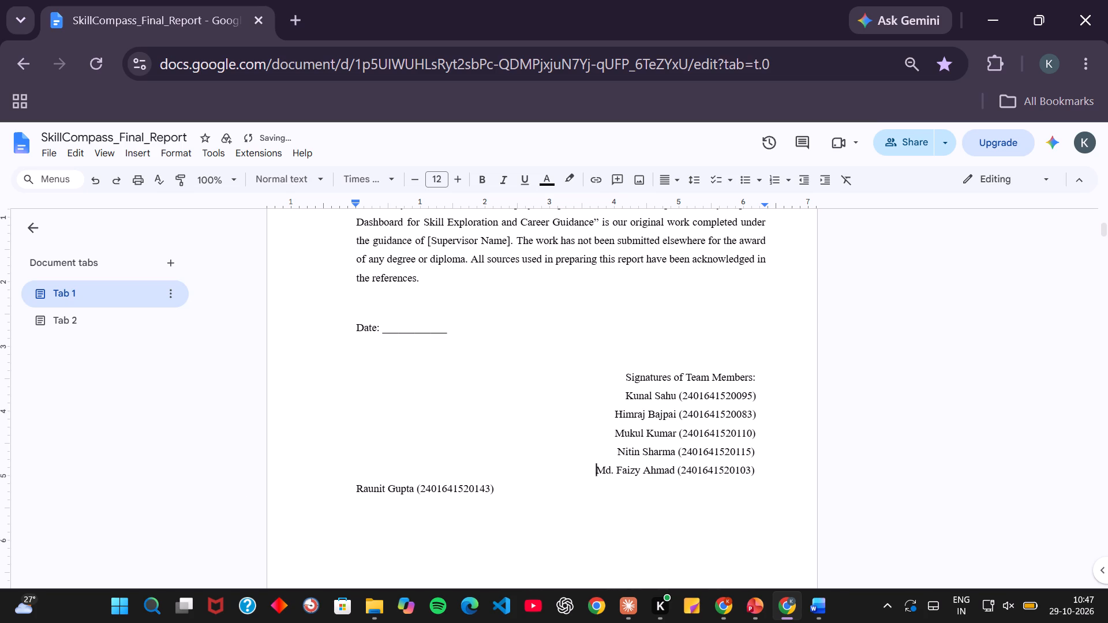
# Indent the sixth team member's line with spaces so its end lines up with the five member lines above.
pyautogui.click(379, 487)
pyautogui.press('Left')
pyautogui.press('Left')
pyautogui.press('Left')
pyautogui.press('Left')
pyautogui.press('space')
pyautogui.press('space')
pyautogui.press('space')
pyautogui.press('space')
pyautogui.press('space')
pyautogui.press('space')
pyautogui.press('space')
pyautogui.press('space')
pyautogui.press('space')
pyautogui.press('space')
pyautogui.press('space')
pyautogui.press('space')
pyautogui.press('space')
pyautogui.press('space')
pyautogui.press('space')
pyautogui.press('space')
pyautogui.press('space')
pyautogui.press('space')
pyautogui.press('space')
pyautogui.press('space')
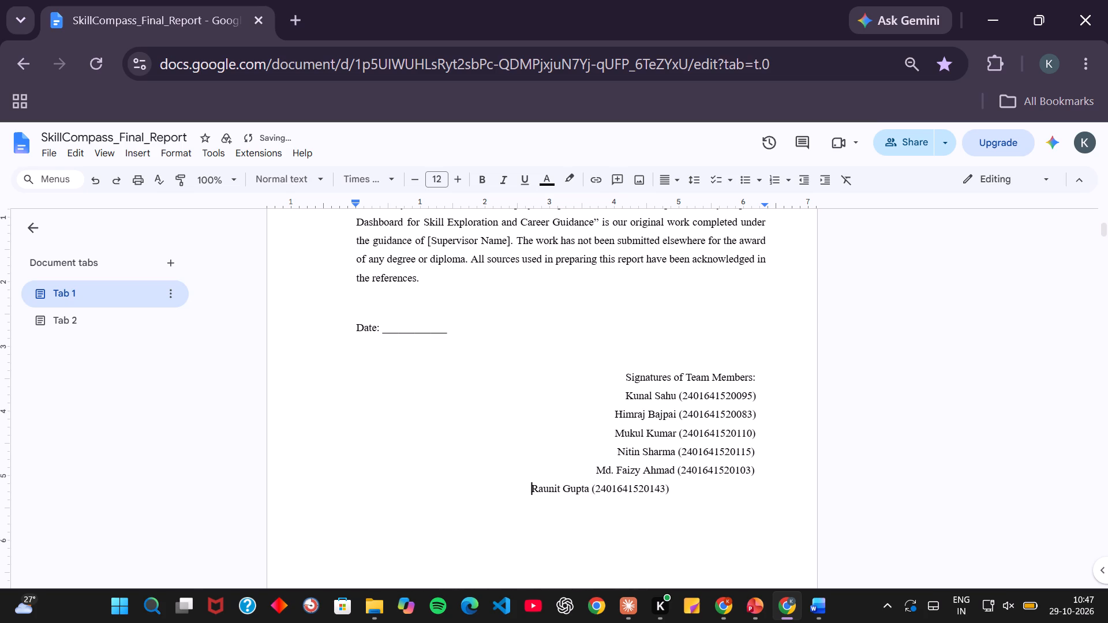
pyautogui.press('space')
pyautogui.press('space')
pyautogui.press('space')
pyautogui.press('space')
pyautogui.press('space')
pyautogui.press('space')
pyautogui.press('space')
pyautogui.press('space')
pyautogui.press('space')
pyautogui.press('space')
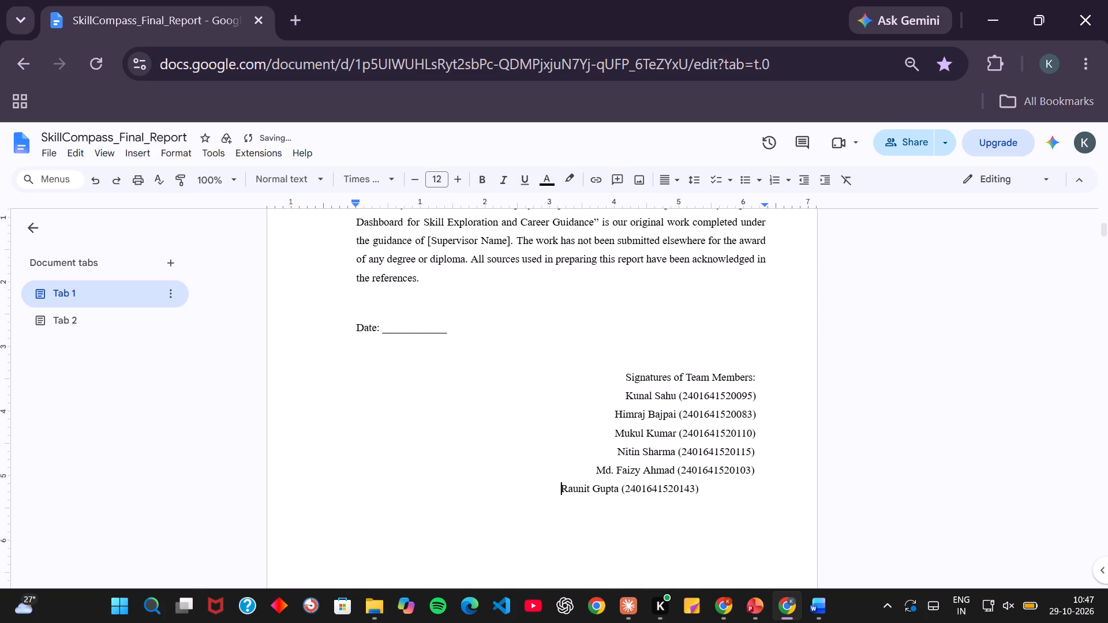
pyautogui.press('space')
pyautogui.press('space')
pyautogui.press('space')
pyautogui.press('space')
pyautogui.press('space')
pyautogui.press('space')
pyautogui.press('space')
pyautogui.press('space')
pyautogui.press('space')
pyautogui.press('space')
pyautogui.press('space')
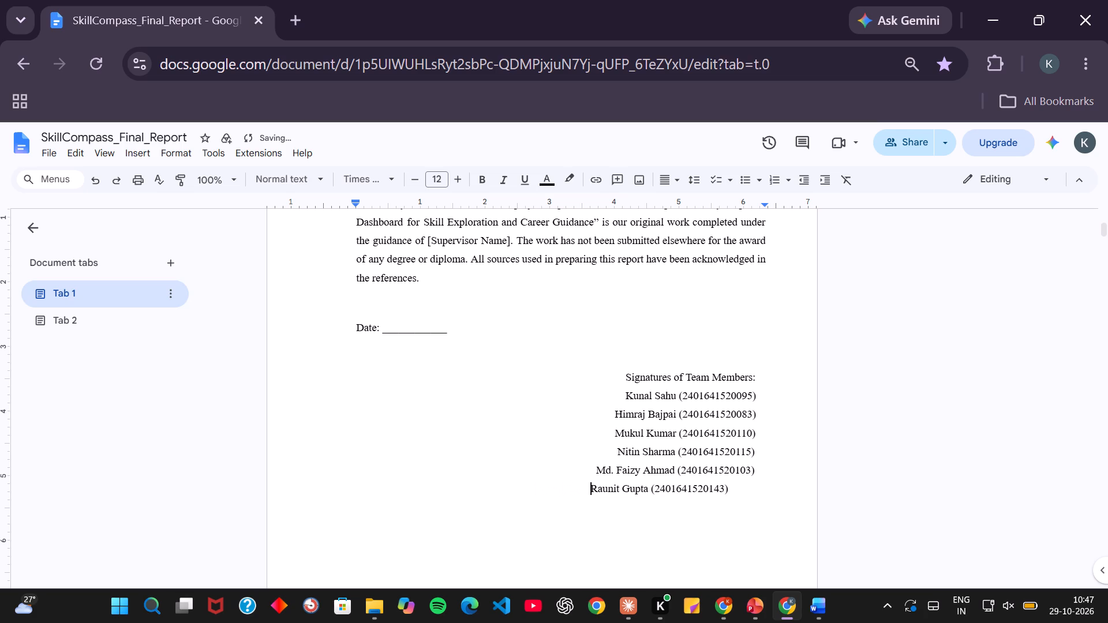
pyautogui.press('space')
pyautogui.press('space')
pyautogui.press('space')
pyautogui.press('space')
pyautogui.press('space')
pyautogui.press('space')
pyautogui.press('space')
pyautogui.press('space')
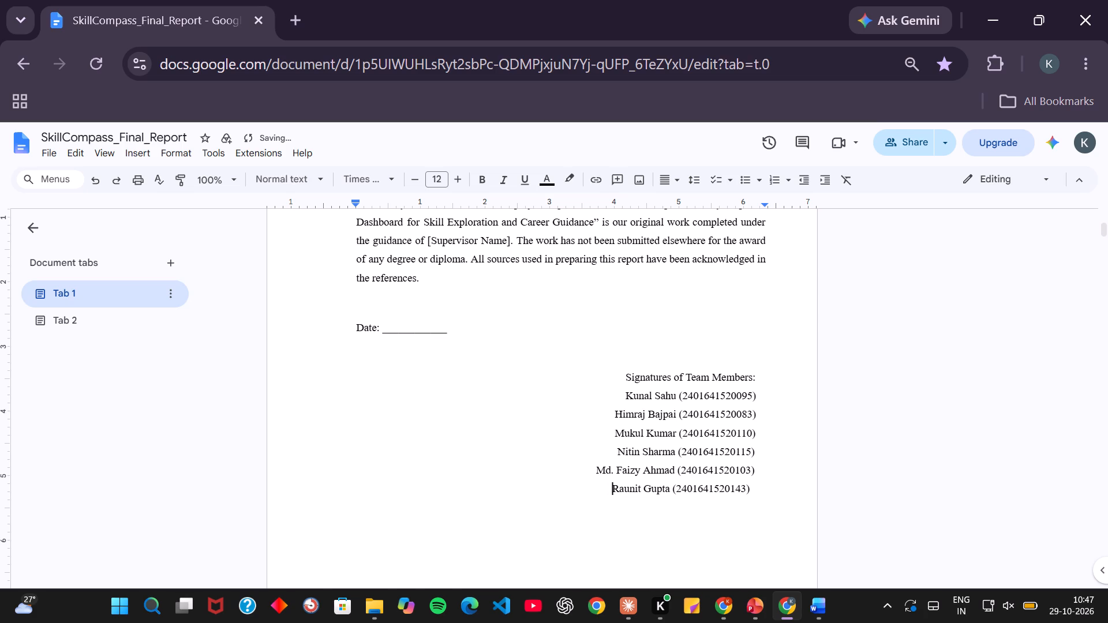
pyautogui.press('space')
pyautogui.press('space')
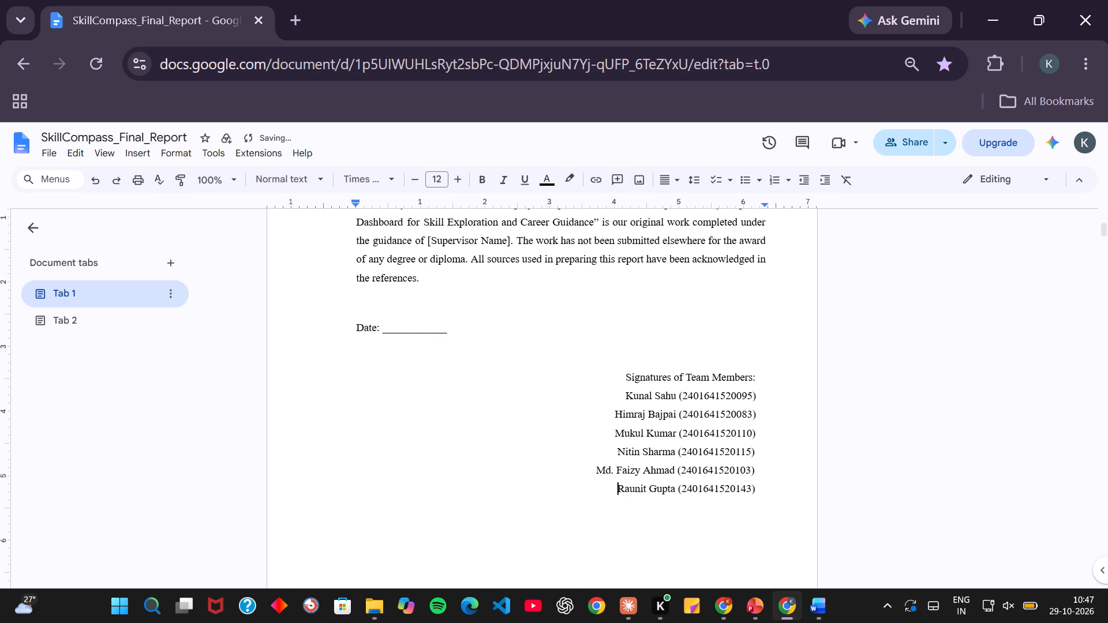
pyautogui.press('BackSpace')
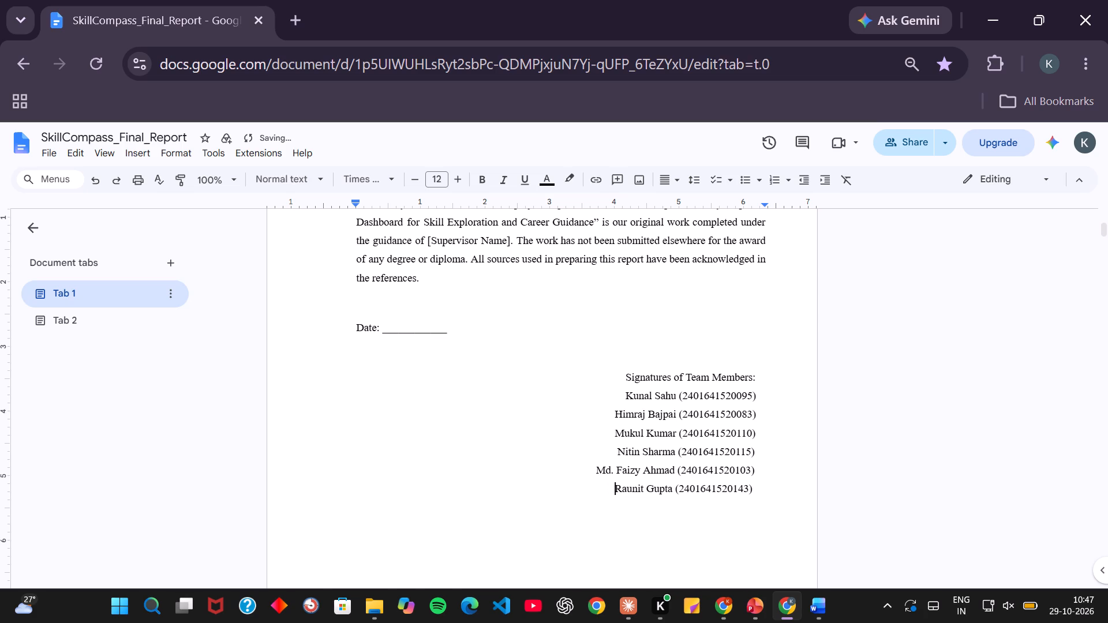
pyautogui.press('space')
pyautogui.click(379, 487)
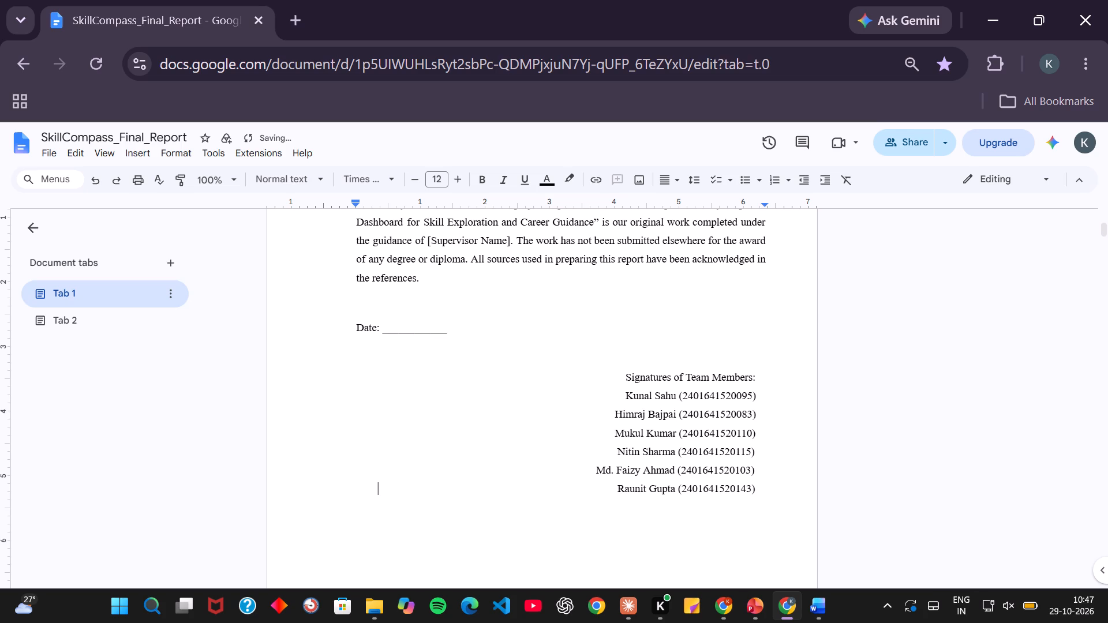
# On the Certificate page, indent the first student's line with spaces so it ends near the right margin.
pyautogui.scroll(-4, 418, 474)
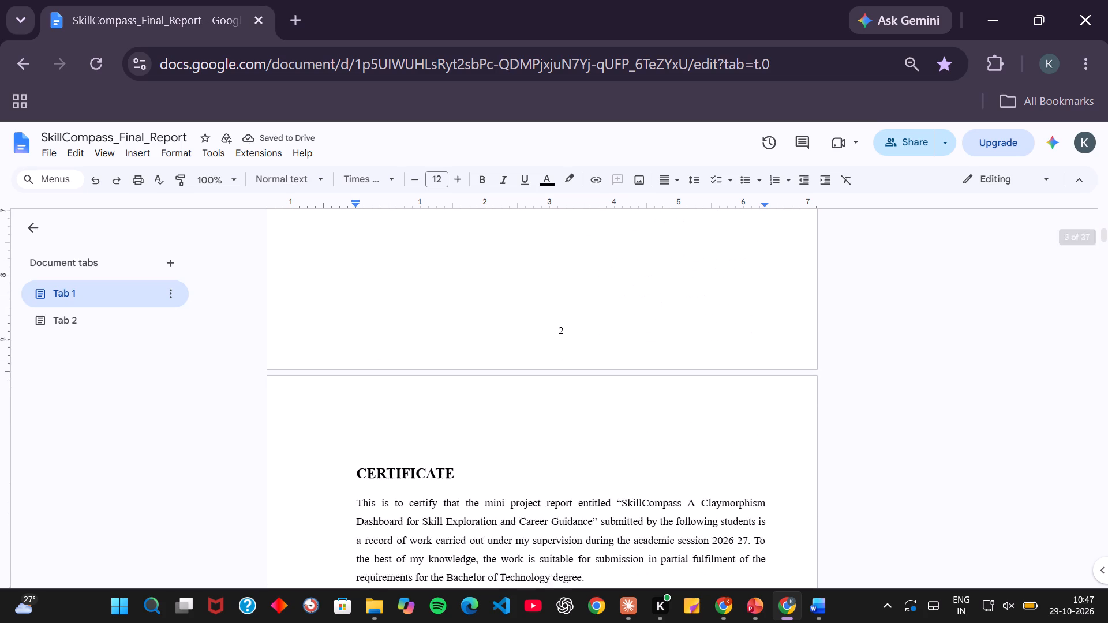
pyautogui.scroll(-2, 418, 474)
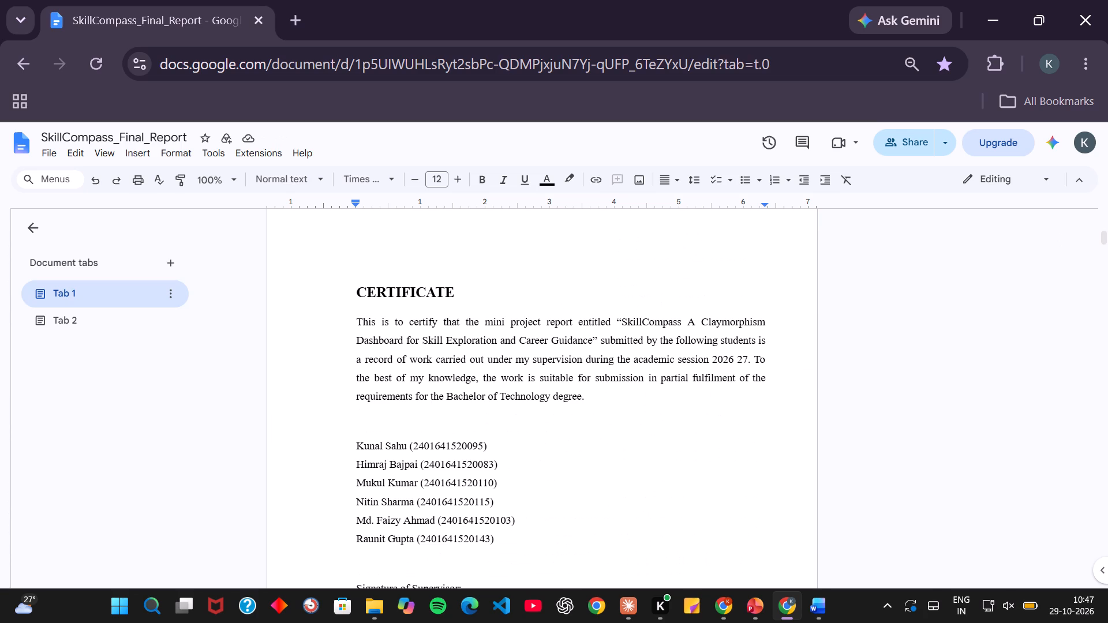
pyautogui.click(354, 446)
pyautogui.press('space')
pyautogui.press('space')
pyautogui.press('space')
pyautogui.press('space')
pyautogui.press('space')
pyautogui.press('space')
pyautogui.press('space')
pyautogui.press('space')
pyautogui.press('space')
pyautogui.press('space')
pyautogui.press('space')
pyautogui.press('space')
pyautogui.press('space')
pyautogui.press('space')
pyautogui.press('space')
pyautogui.press('space')
pyautogui.press('space')
pyautogui.press('space')
pyautogui.press('space')
pyautogui.press('space')
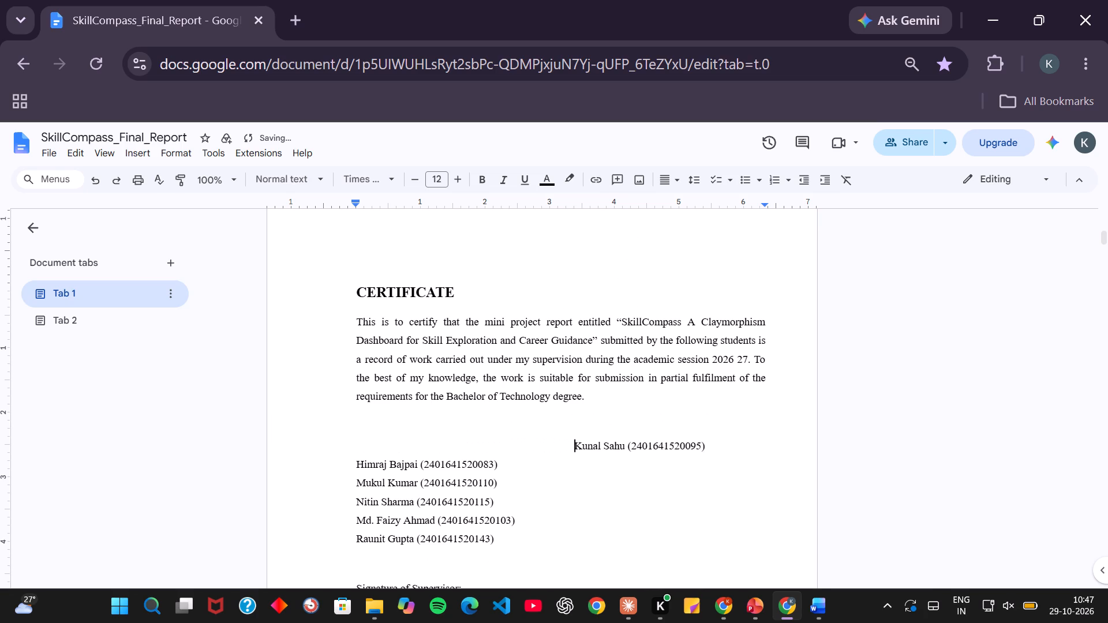
pyautogui.press('space')
pyautogui.press('space')
pyautogui.press('space')
pyautogui.press('space')
pyautogui.press('space')
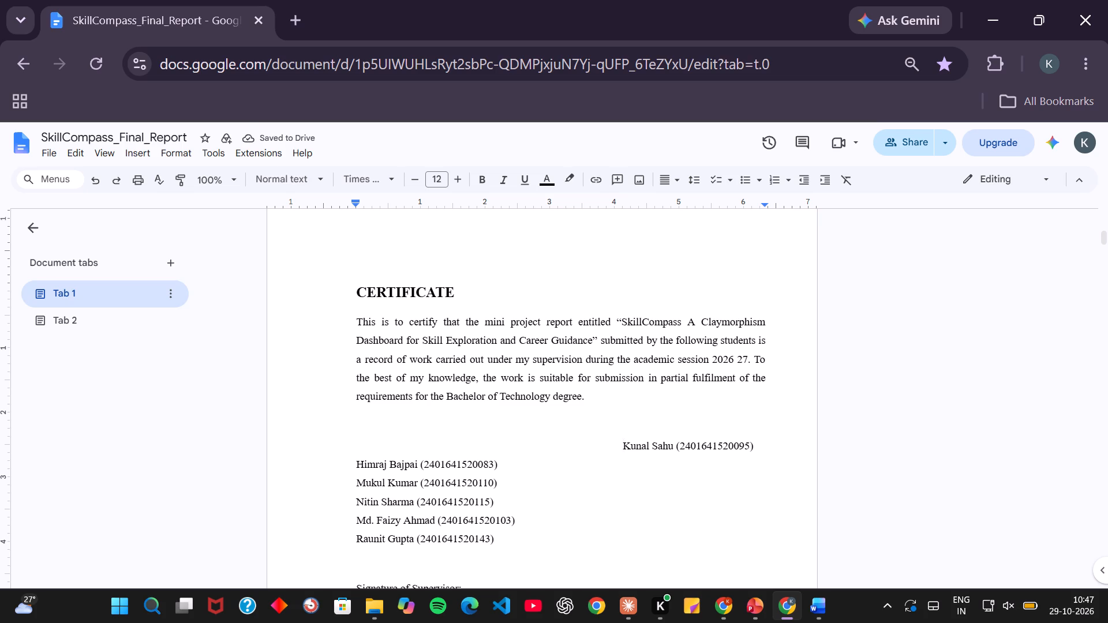
# Switch to the Word mini project template and examine the Certificate page's wording, student name placement and signature layout.
pyautogui.click(823, 614)
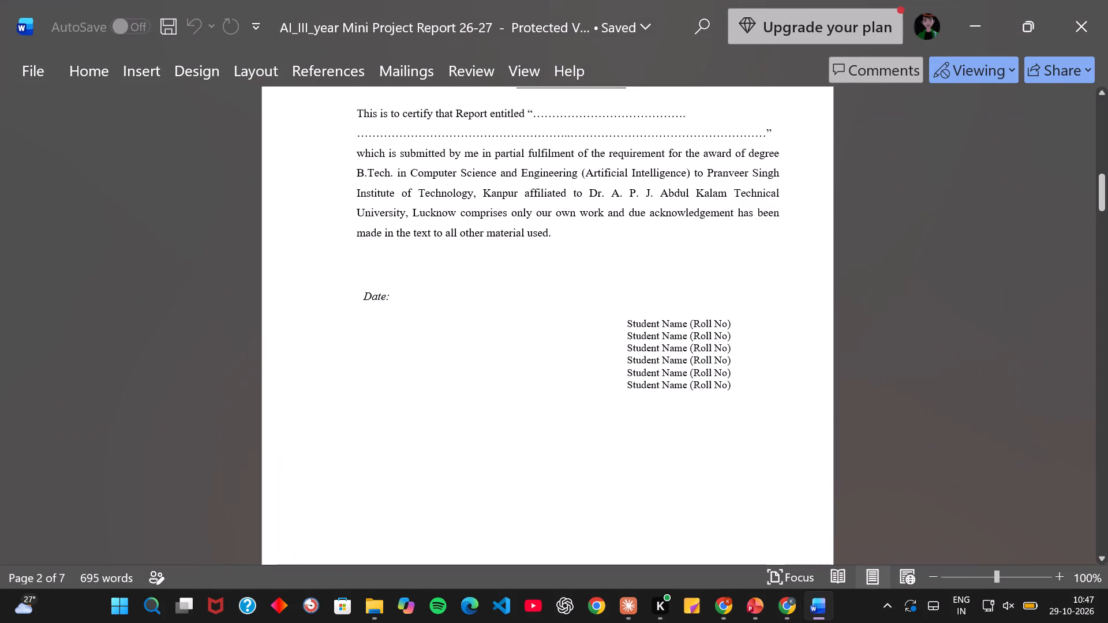
pyautogui.scroll(-2, 669, 476)
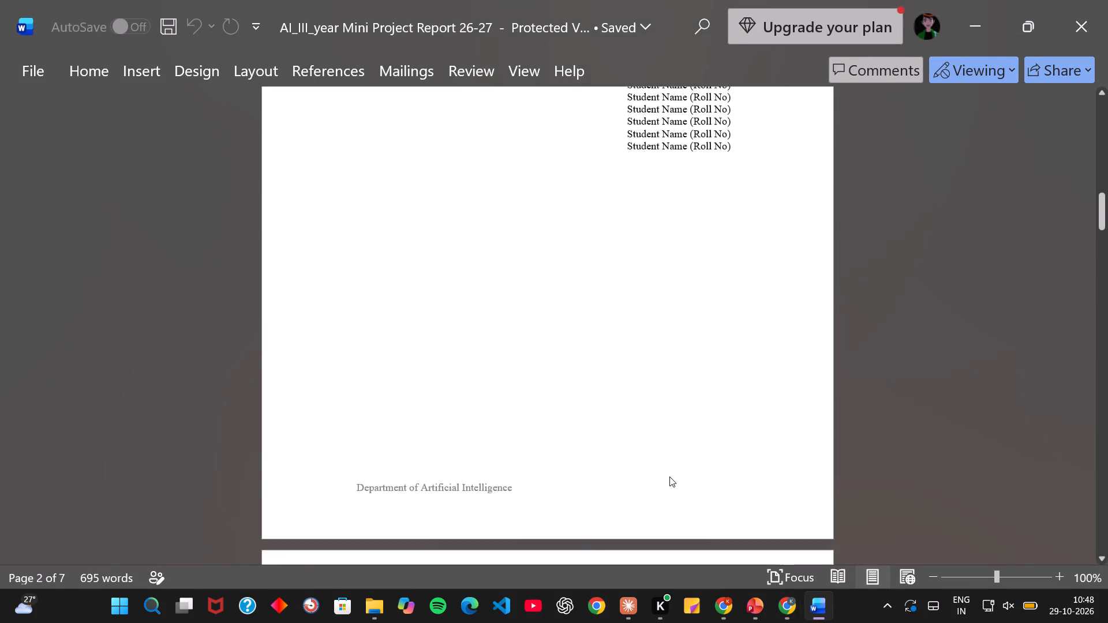
pyautogui.scroll(-2, 669, 476)
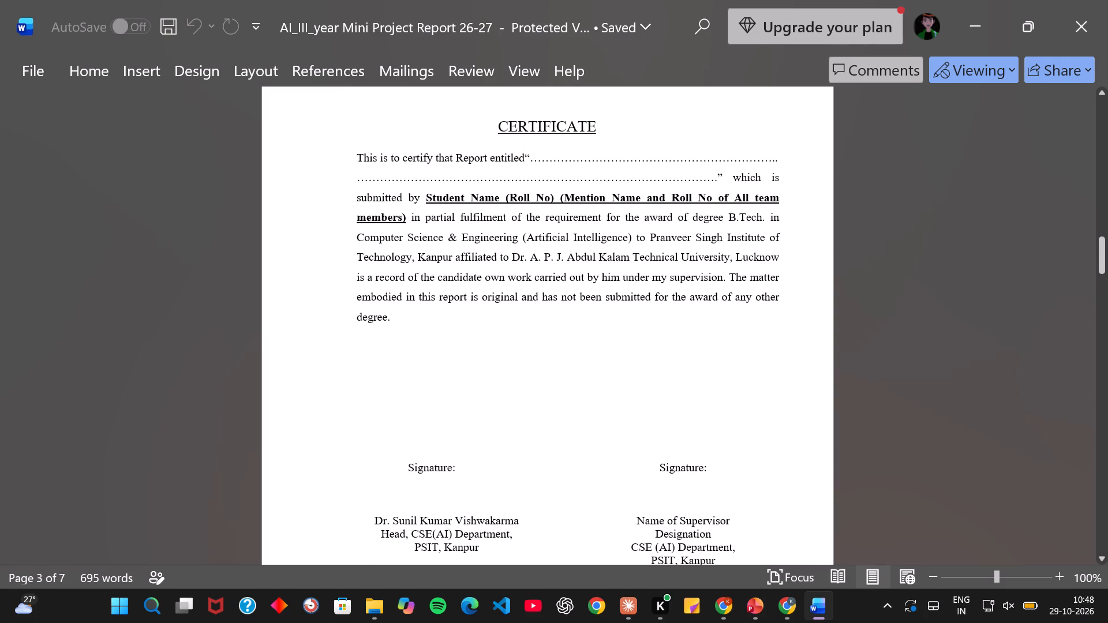
pyautogui.scroll(-4, 669, 476)
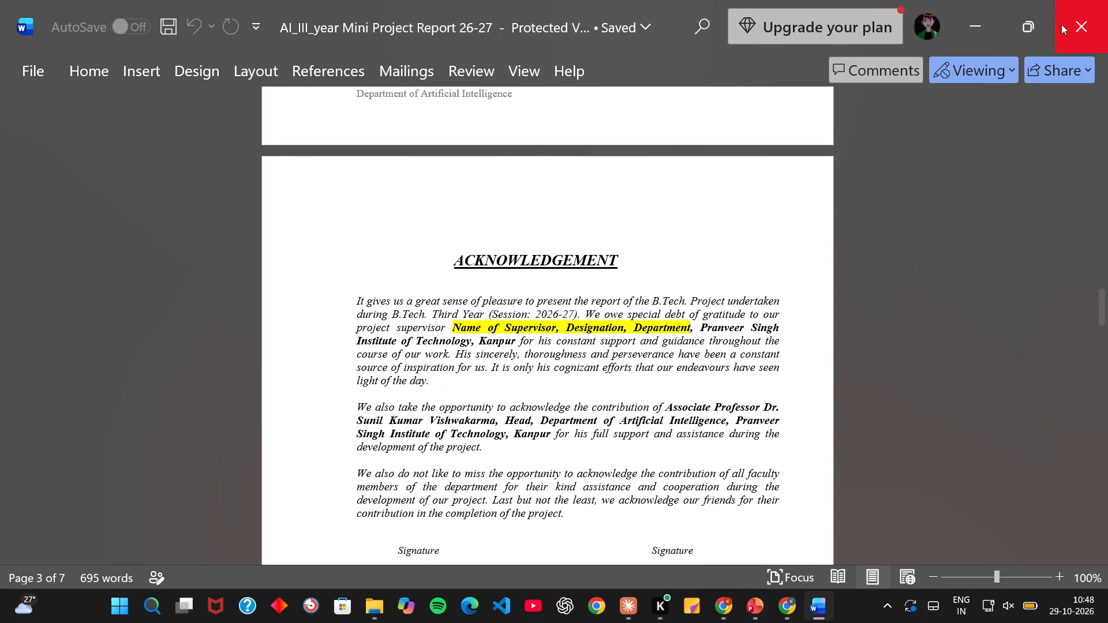
pyautogui.scroll(4, 705, 222)
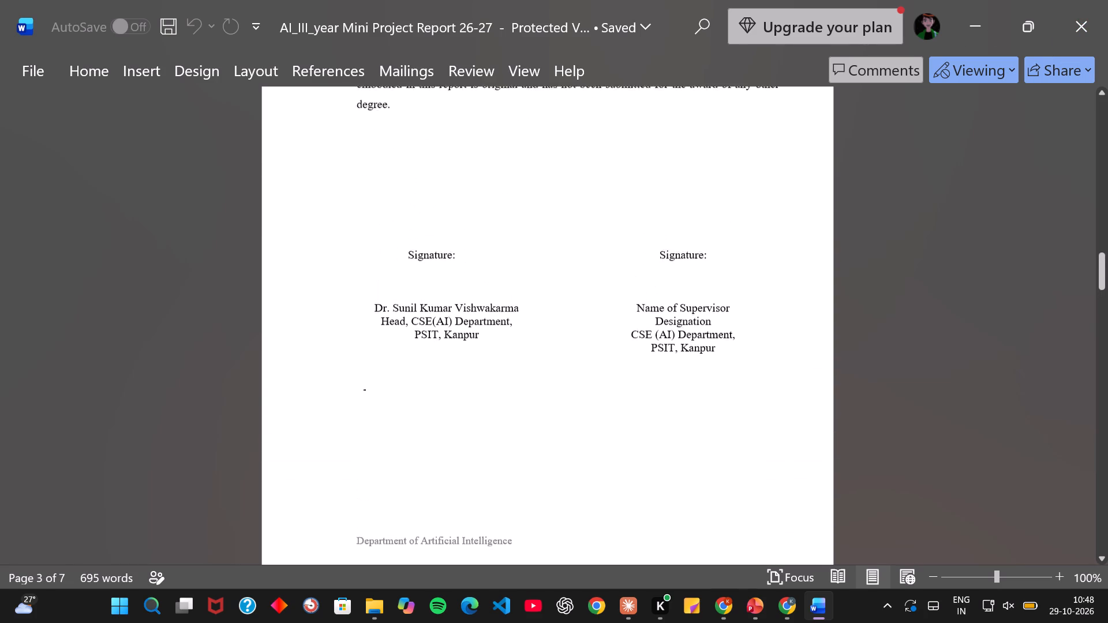
pyautogui.scroll(2, 705, 222)
pyautogui.scroll(-1, 618, 210)
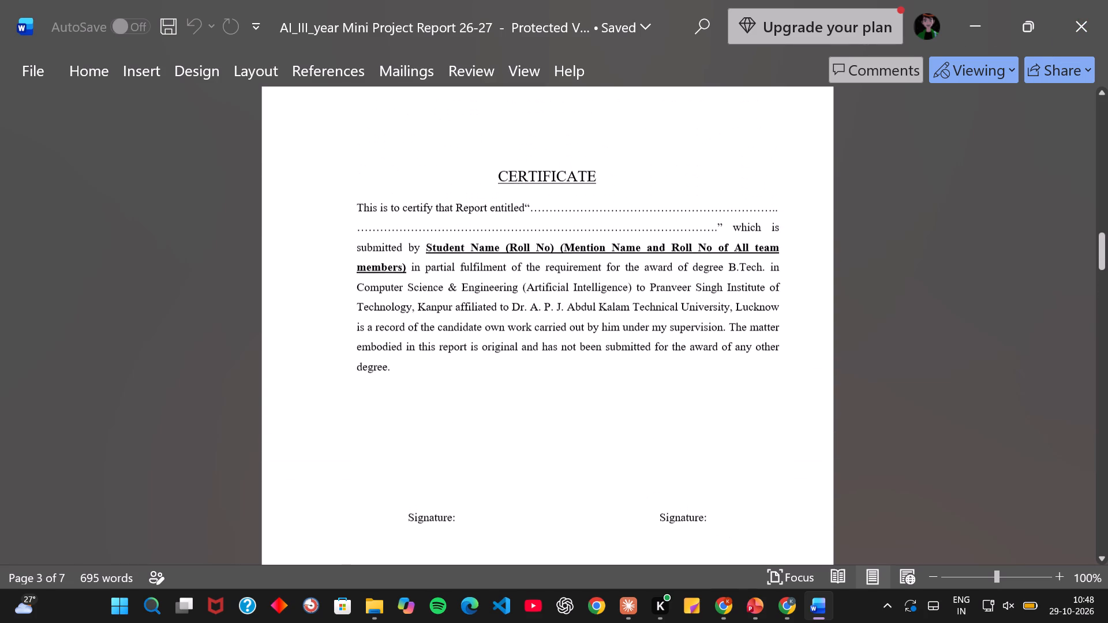
pyautogui.scroll(-1, 618, 210)
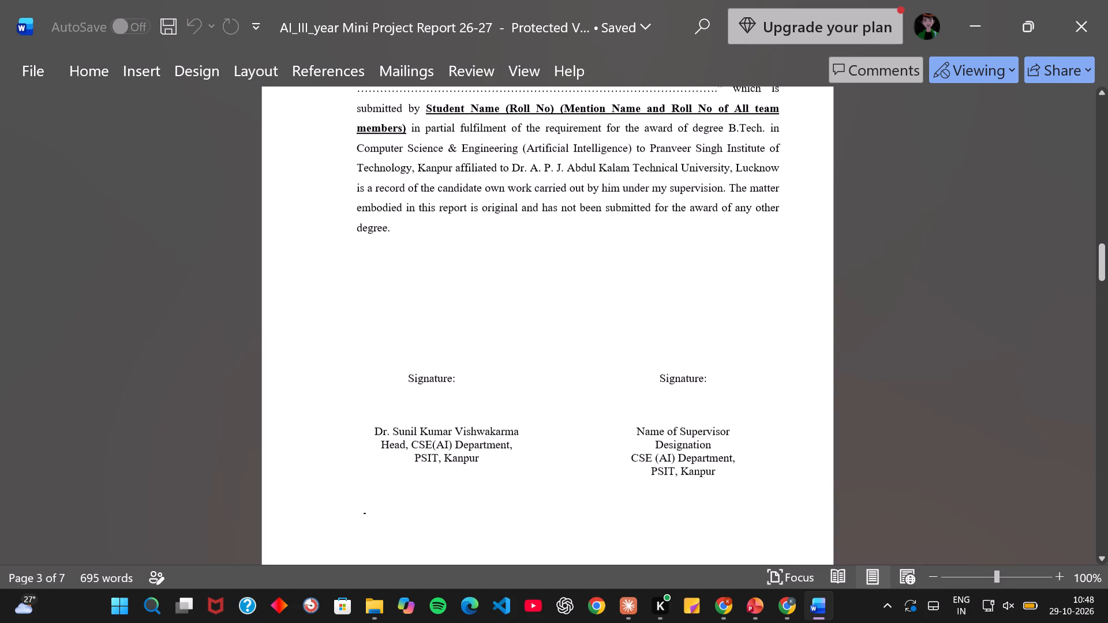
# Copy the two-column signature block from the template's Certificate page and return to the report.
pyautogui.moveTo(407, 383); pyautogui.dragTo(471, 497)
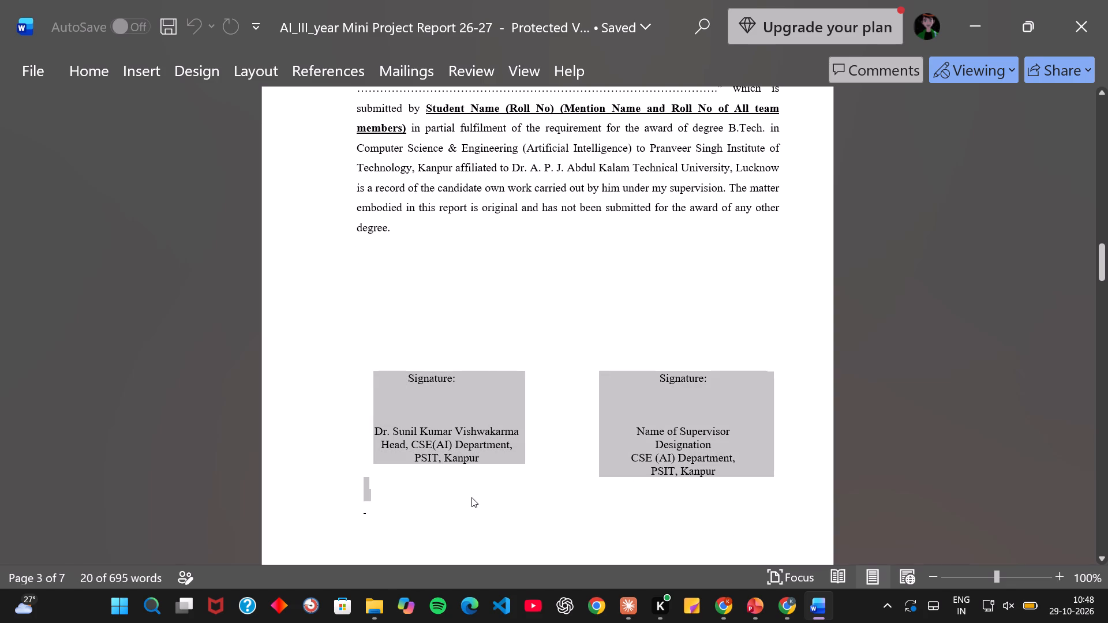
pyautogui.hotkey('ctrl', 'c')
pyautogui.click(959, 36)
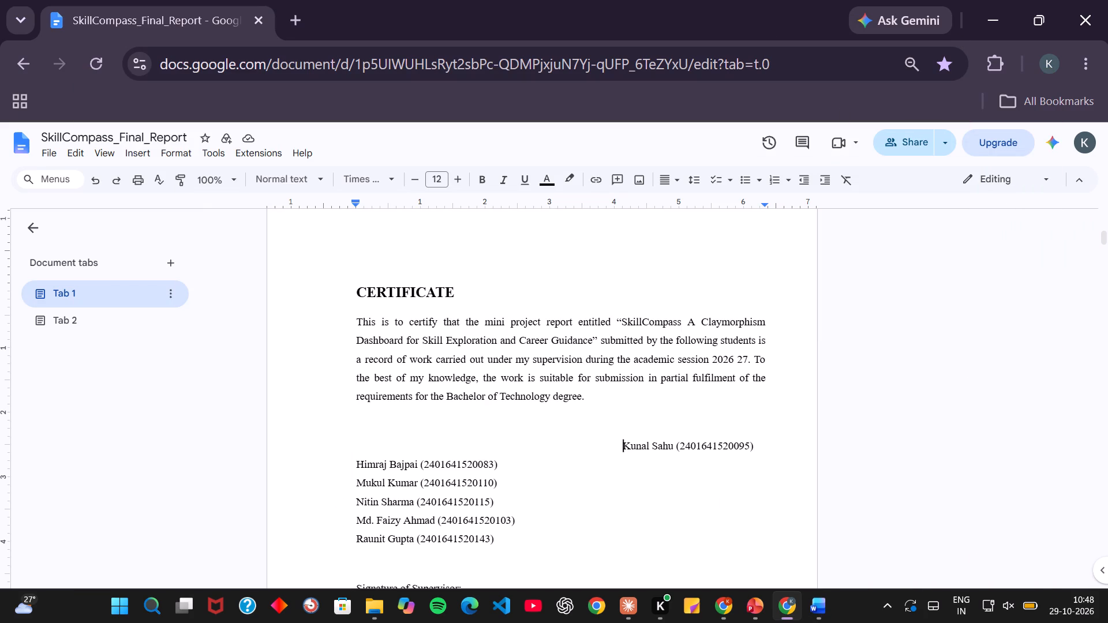
# Switch back to the Word template and compare where its Certificate places the student names and the signatures.
pyautogui.click(820, 618)
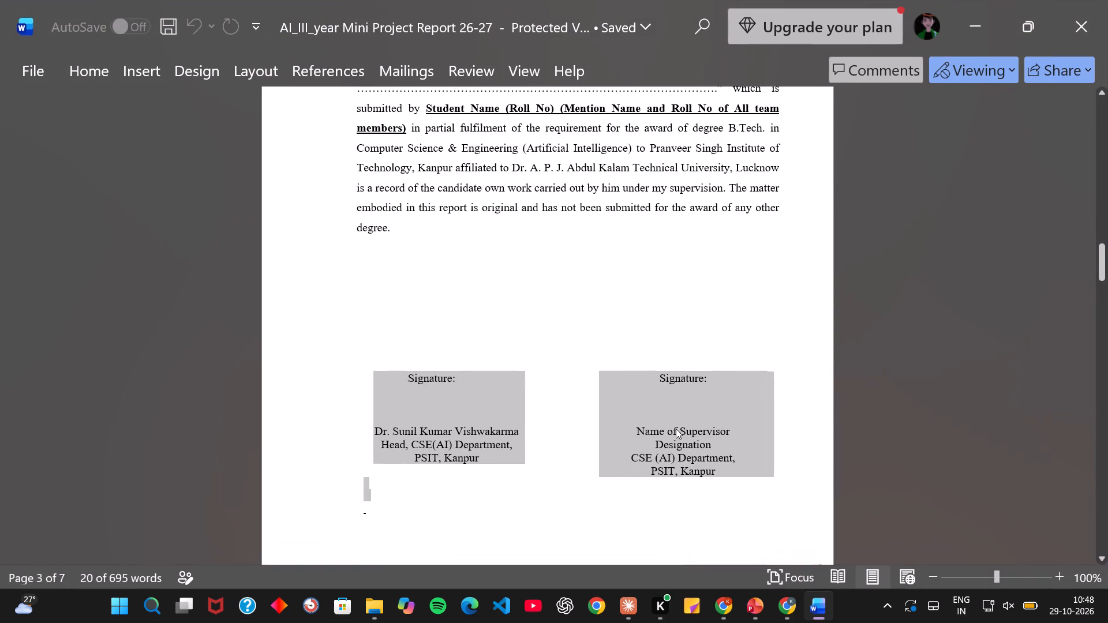
pyautogui.scroll(1, 676, 429)
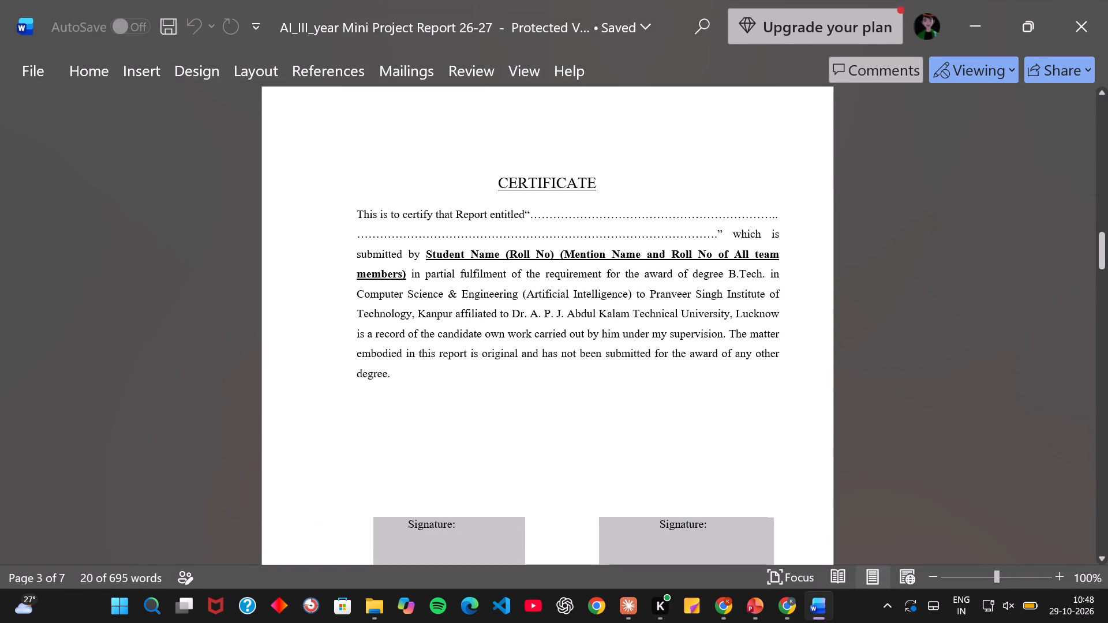
pyautogui.scroll(-1, 641, 277)
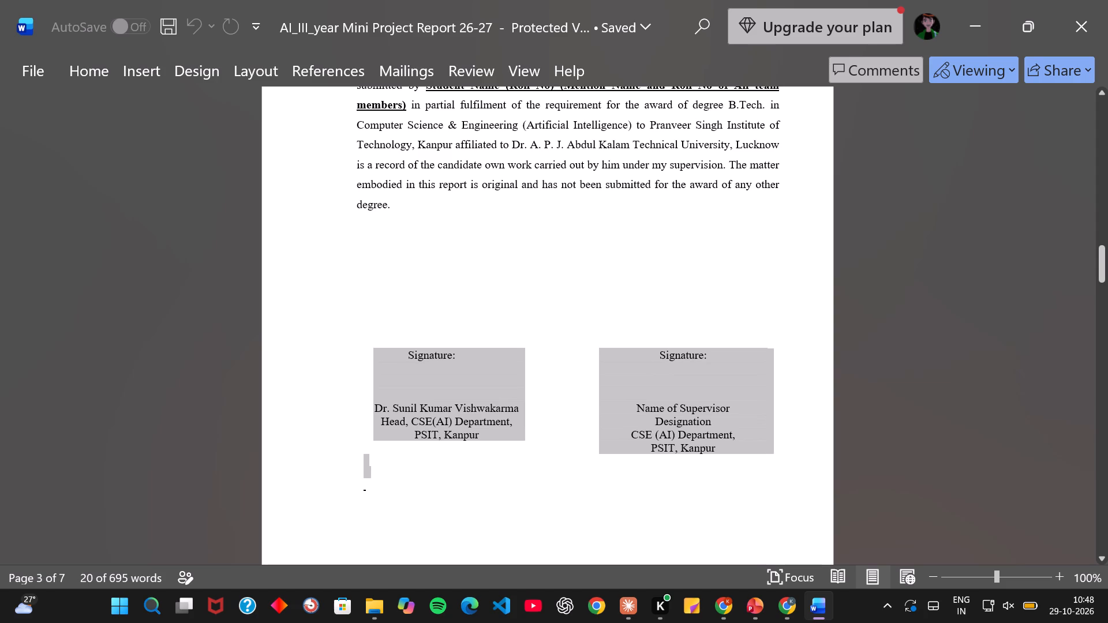
pyautogui.scroll(1, 516, 293)
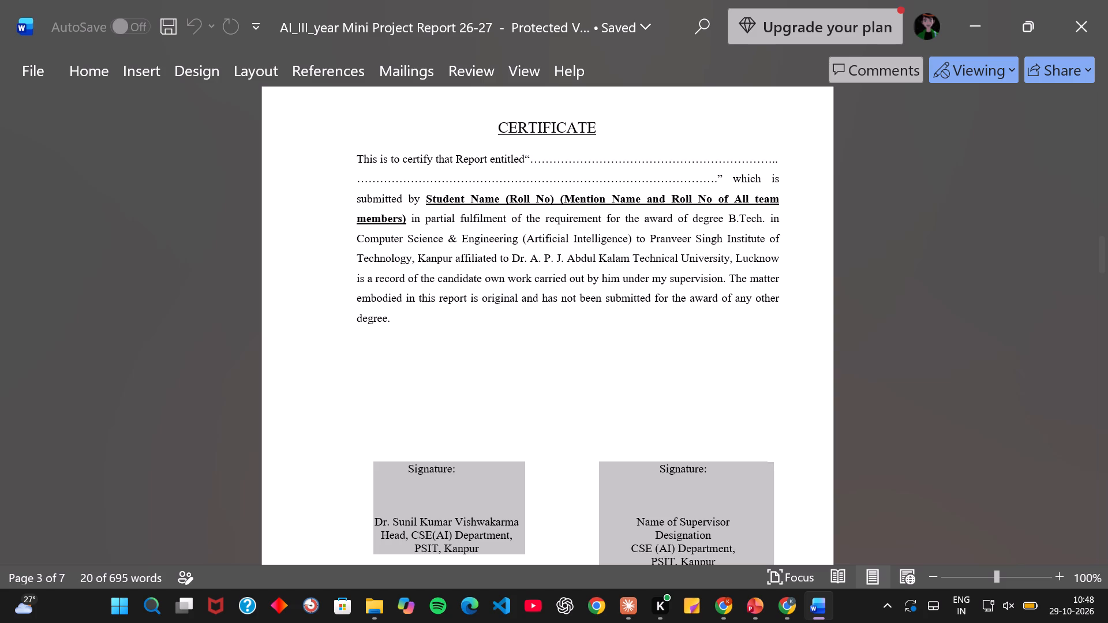
pyautogui.scroll(-1, 468, 283)
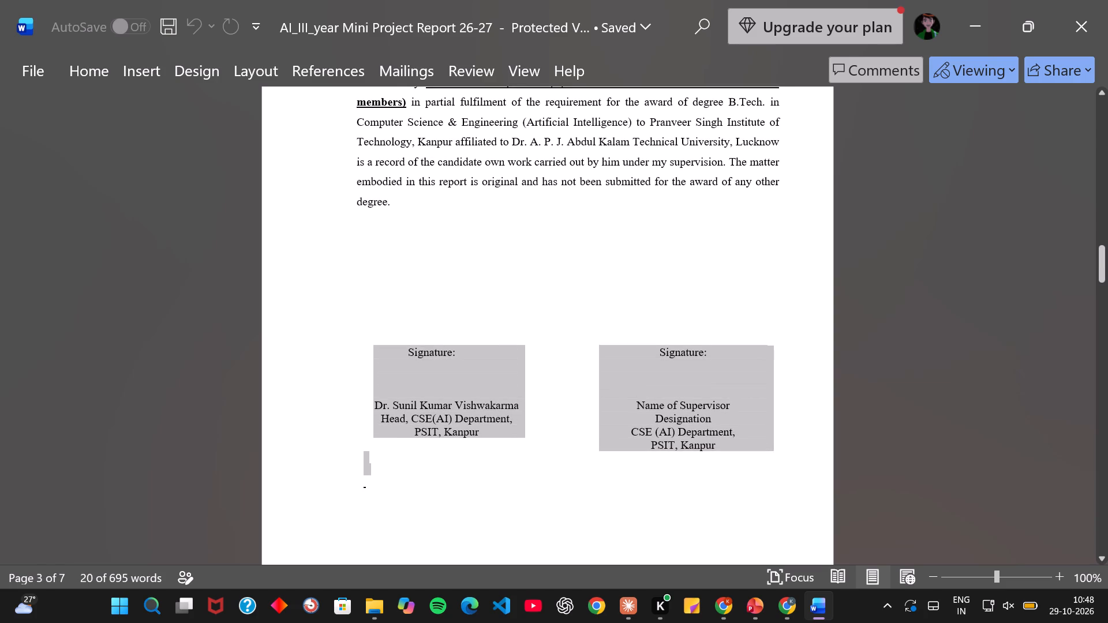
# In the report's Certificate, remove the indent before the first student's name, leaving a single leading space.
pyautogui.click(984, 25)
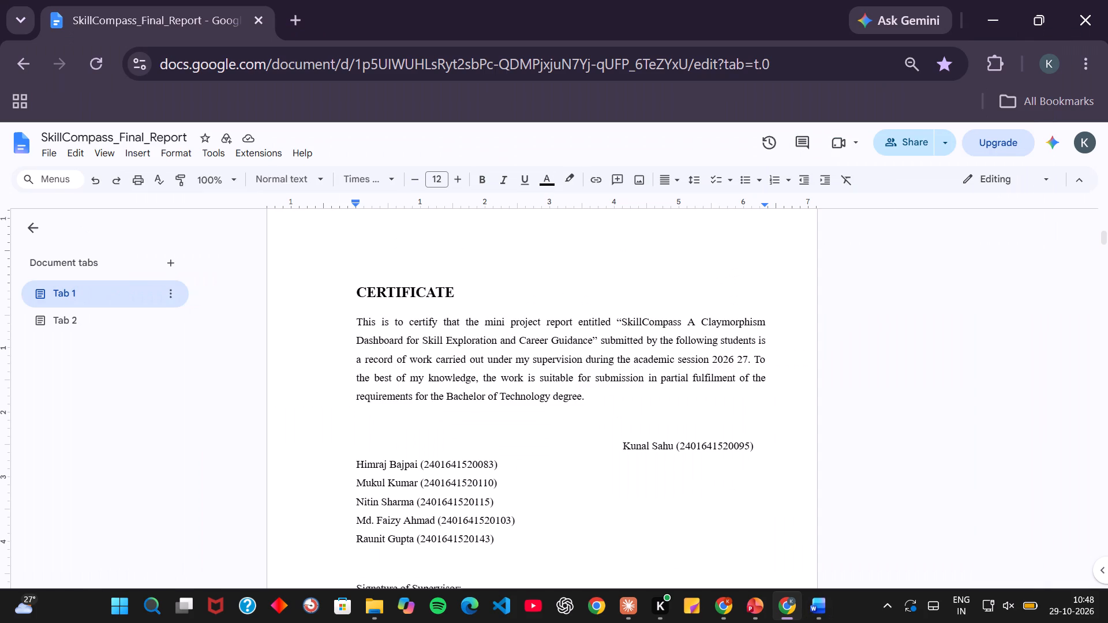
pyautogui.scroll(-2, 533, 405)
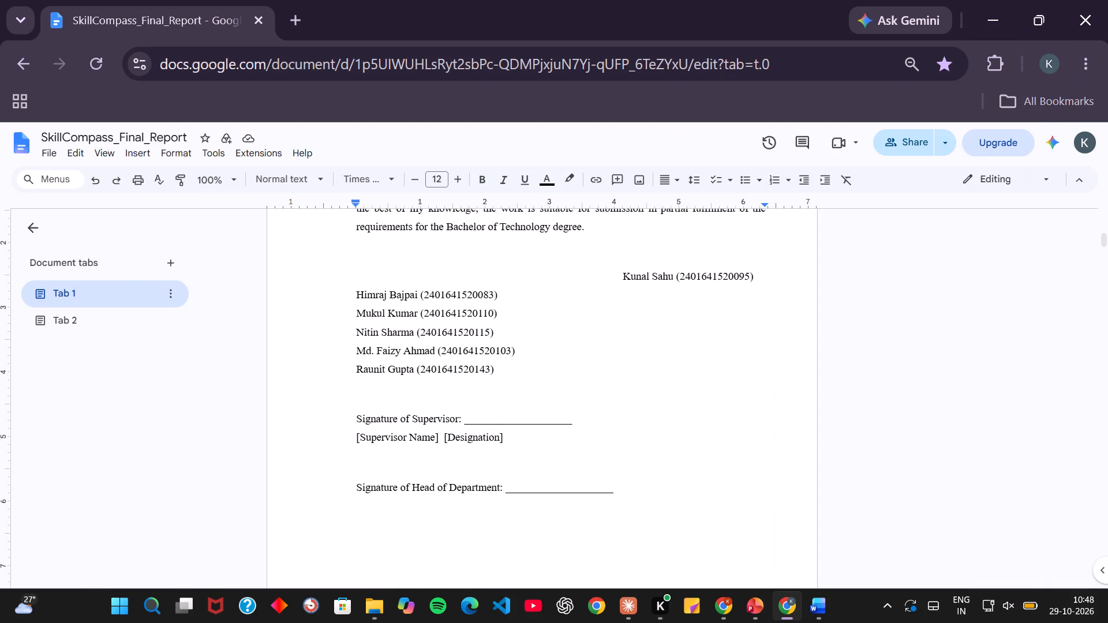
pyautogui.scroll(1, 533, 405)
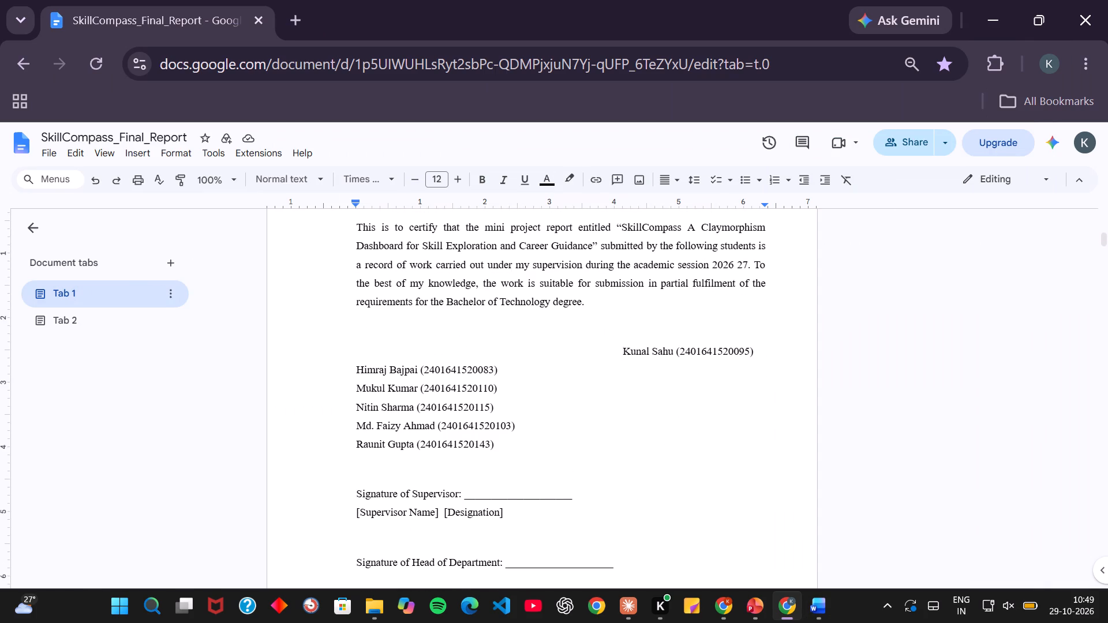
pyautogui.press('BackSpace')
pyautogui.press('BackSpace')
pyautogui.press('BackSpace')
pyautogui.press('BackSpace')
pyautogui.press('BackSpace')
pyautogui.press('BackSpace')
pyautogui.press('BackSpace')
pyautogui.press('BackSpace')
pyautogui.press('BackSpace')
pyautogui.press('BackSpace')
pyautogui.press('BackSpace')
pyautogui.press('BackSpace')
pyautogui.press('BackSpace')
pyautogui.press('BackSpace')
pyautogui.press('BackSpace')
pyautogui.press('BackSpace')
pyautogui.press('BackSpace')
pyautogui.press('BackSpace')
pyautogui.press('BackSpace')
pyautogui.press('BackSpace')
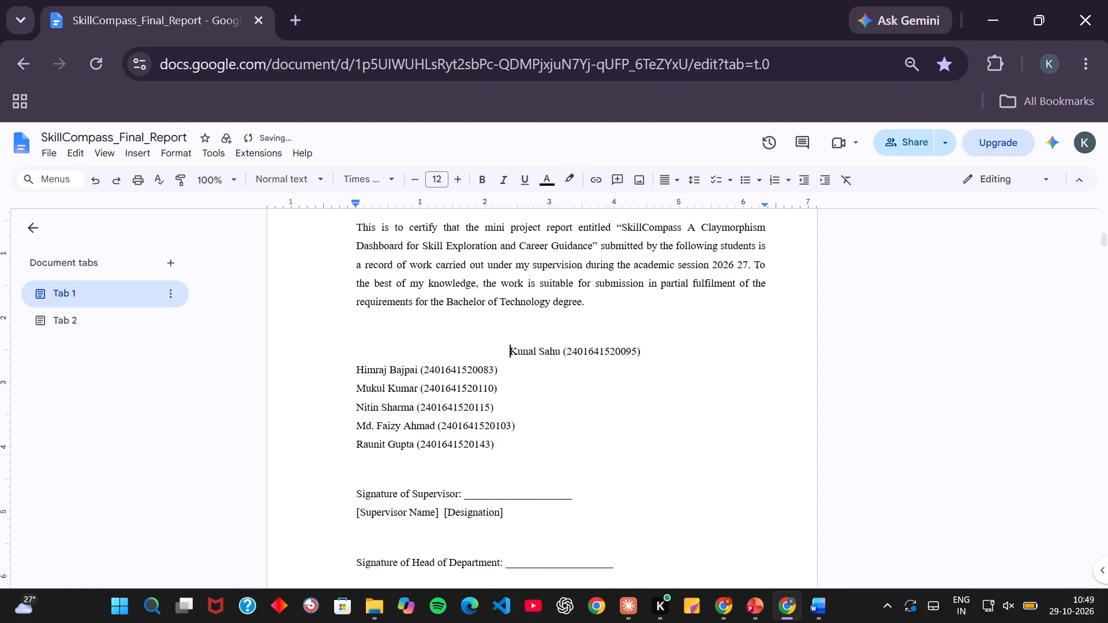
pyautogui.press('BackSpace')
pyautogui.press('BackSpace')
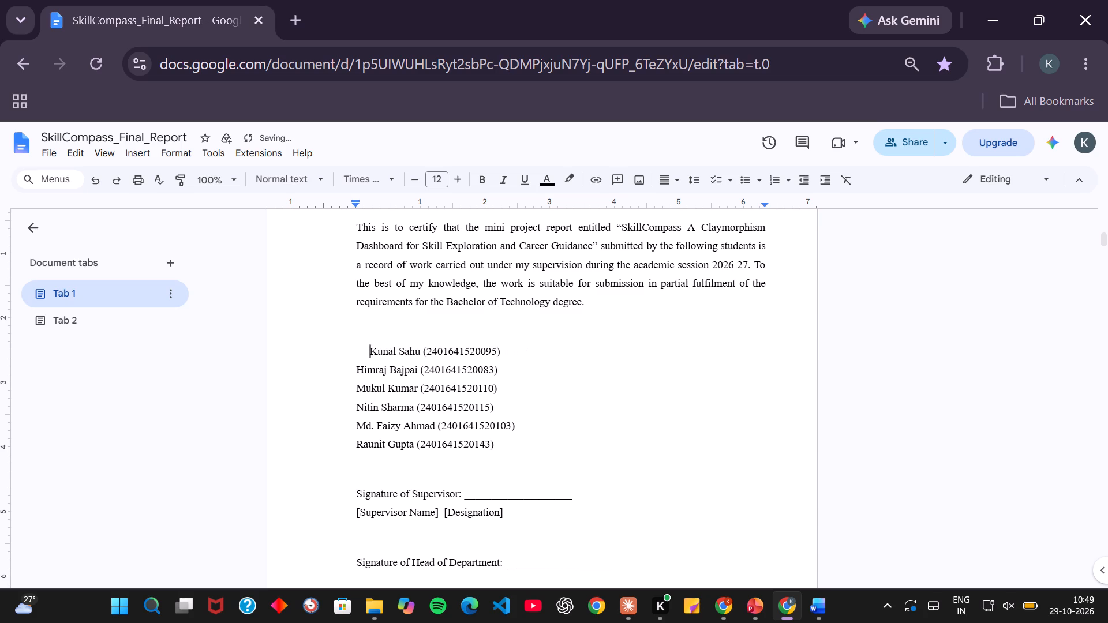
pyautogui.press('BackSpace')
pyautogui.press('BackSpace')
pyautogui.press('BackSpace')
pyautogui.press('BackSpace')
pyautogui.press('BackSpace')
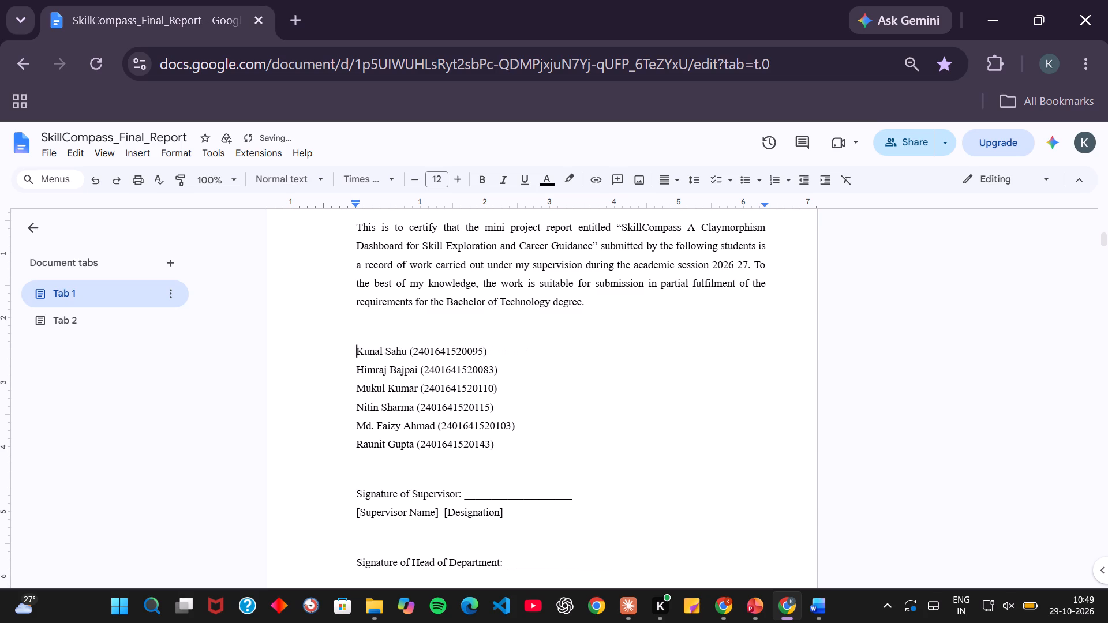
pyautogui.press('space')
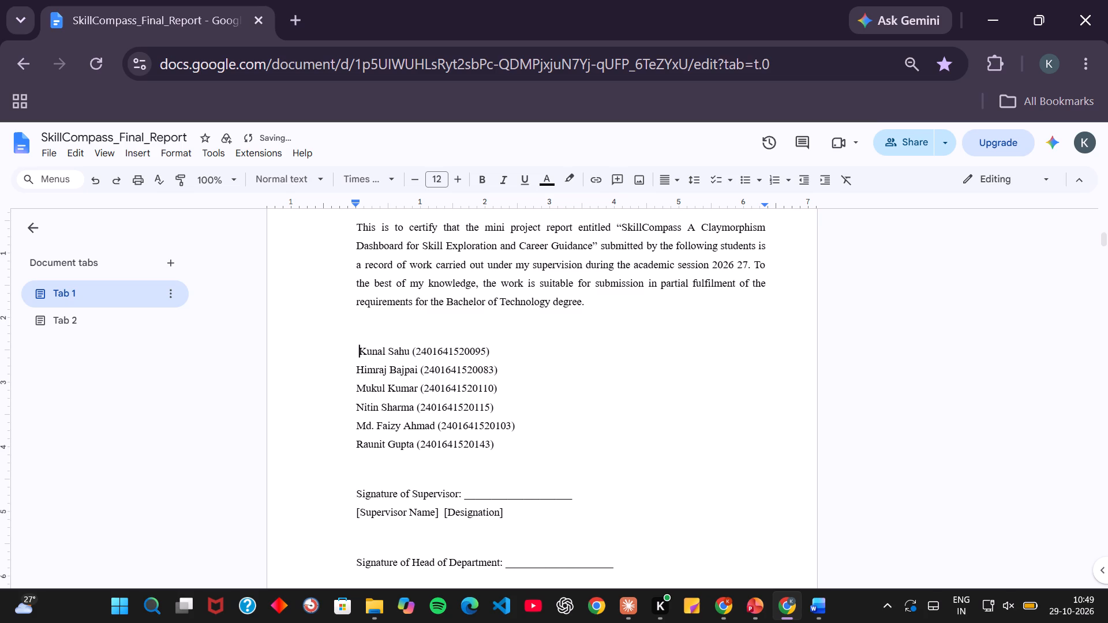
# Switch to the Word template and copy the Certificate's two-column signature block for the department head and the supervisor.
pyautogui.scroll(-2, 715, 401)
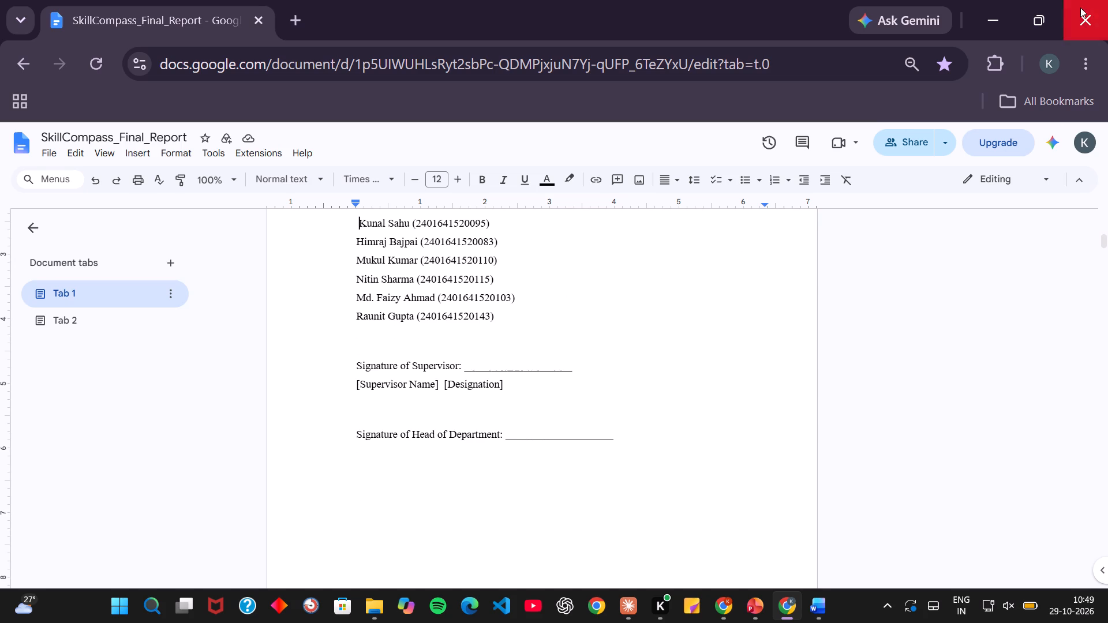
pyautogui.click(820, 614)
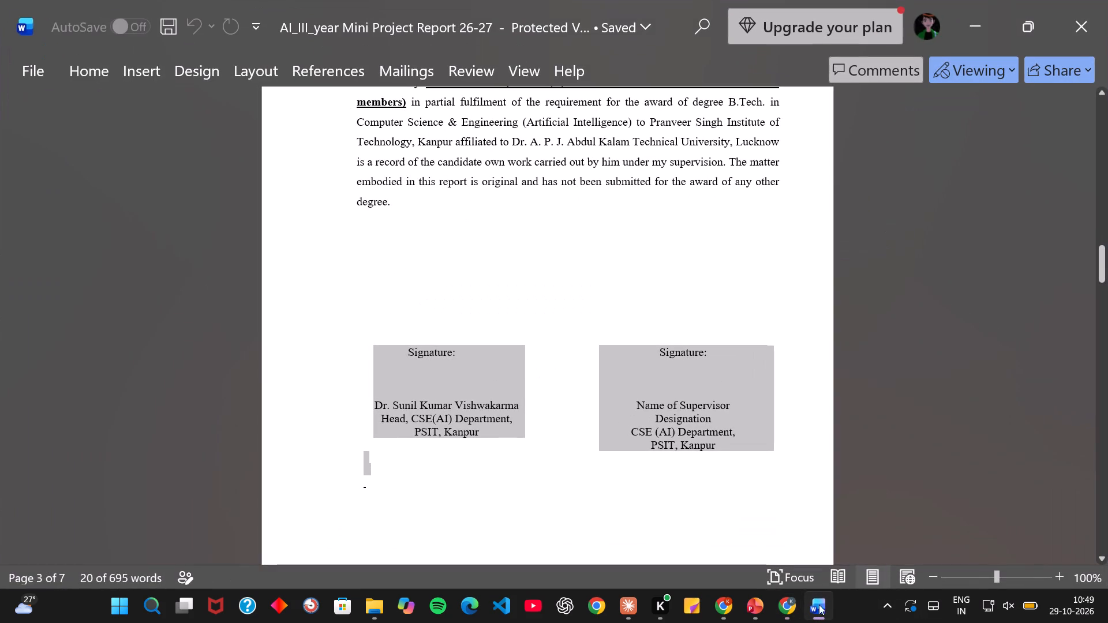
pyautogui.click(626, 496)
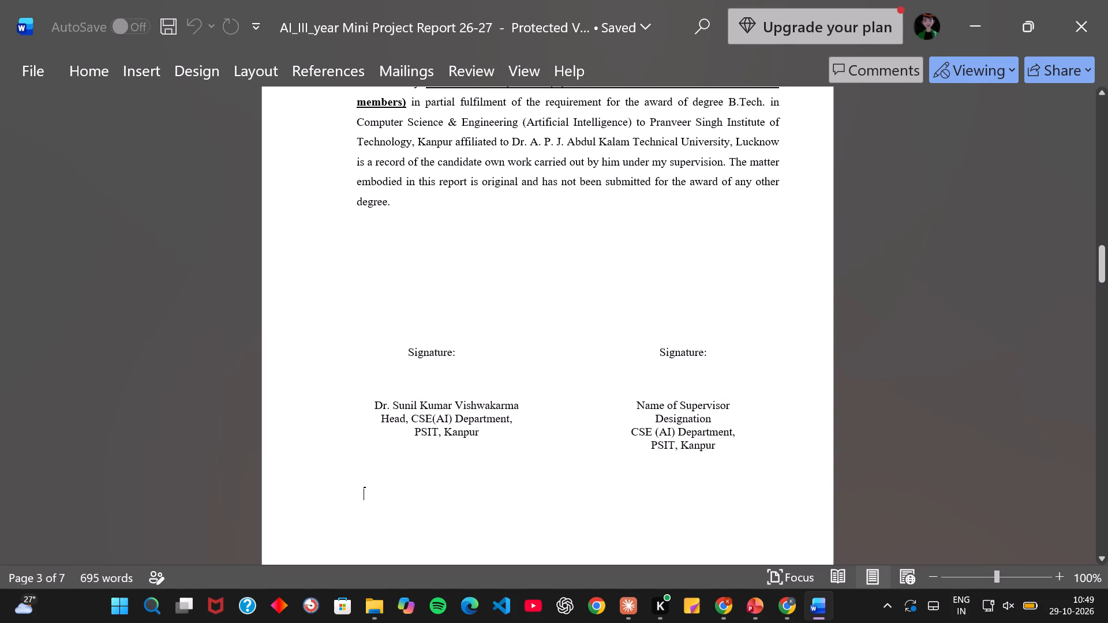
pyautogui.moveTo(658, 354); pyautogui.dragTo(712, 466)
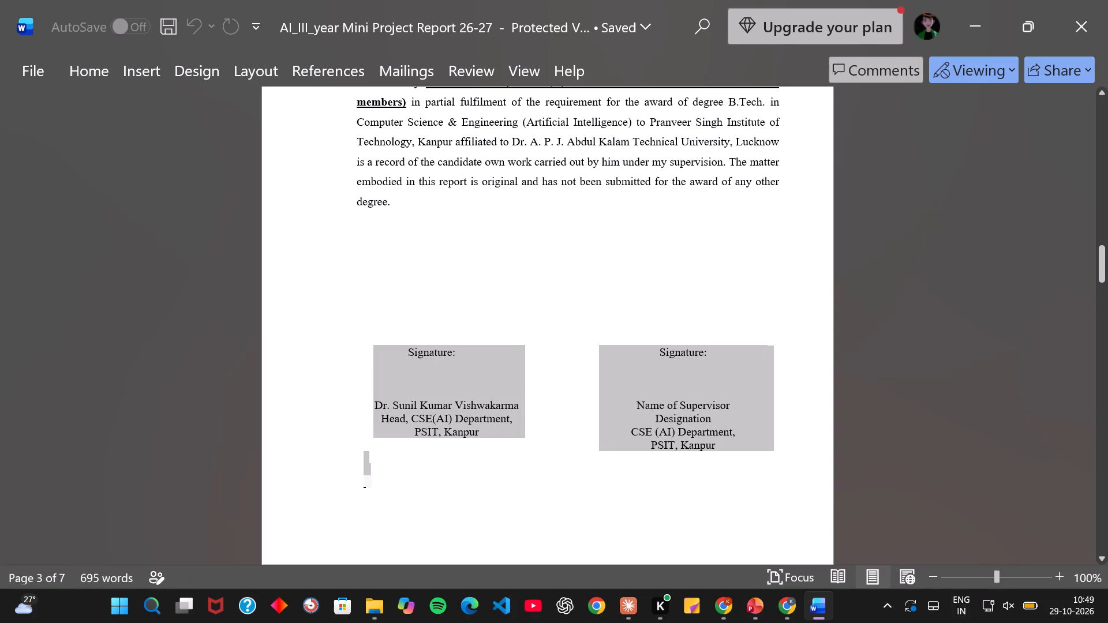
pyautogui.moveTo(712, 466); pyautogui.dragTo(712, 466)
pyautogui.hotkey('ctrl', 'c')
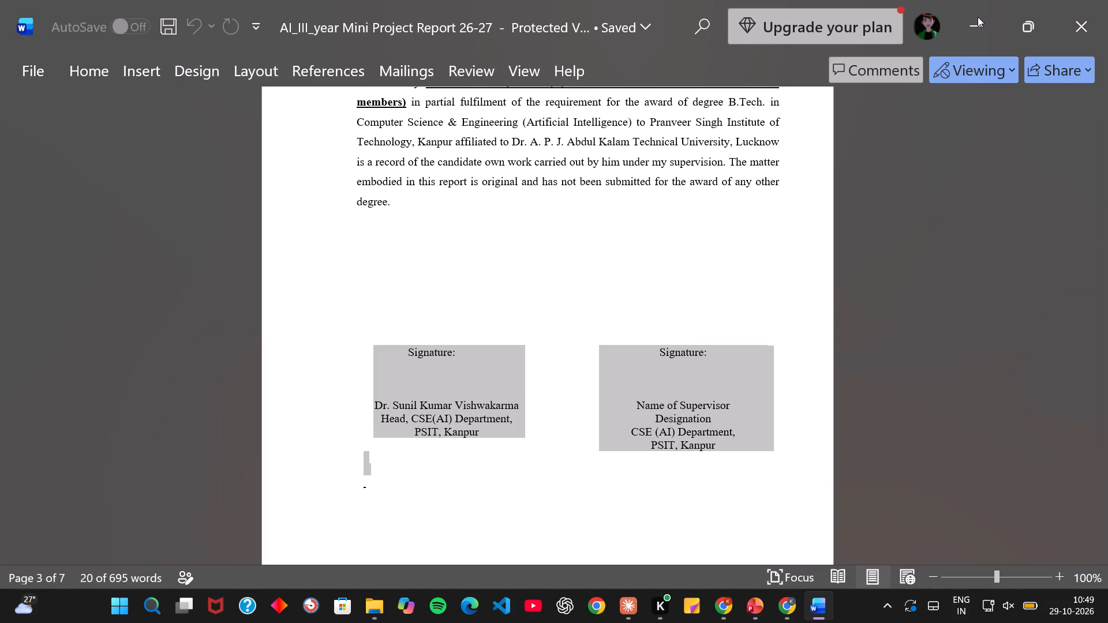
# Back in the report, replace the Certificate's supervisor and Head of Department signature lines with the copied two-column block.
pyautogui.click(973, 18)
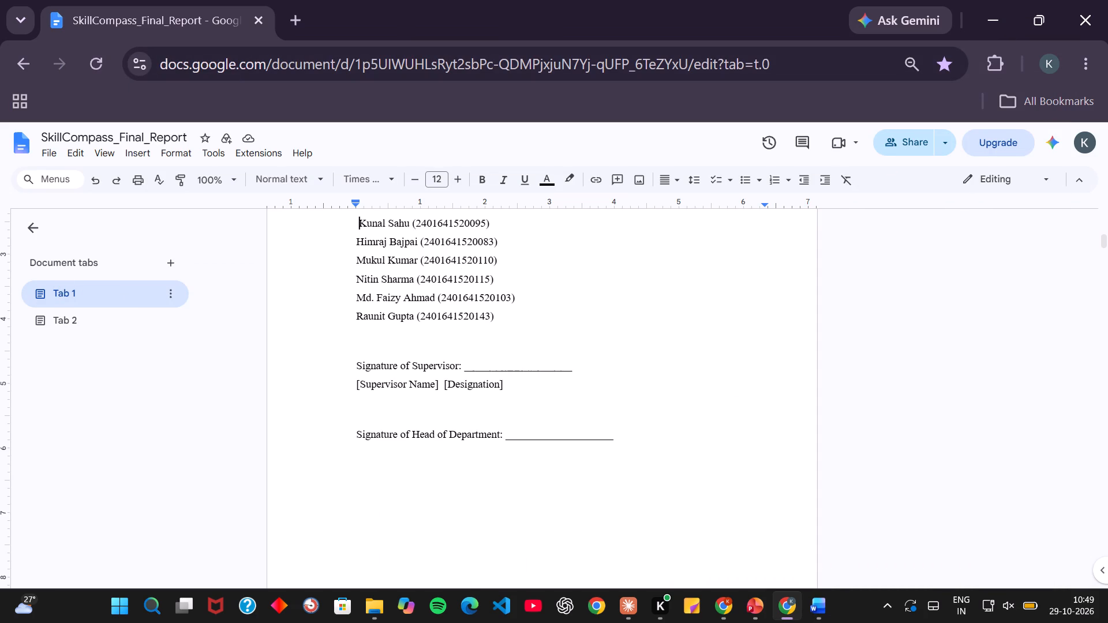
pyautogui.click(617, 430)
pyautogui.moveTo(357, 364); pyautogui.dragTo(479, 457)
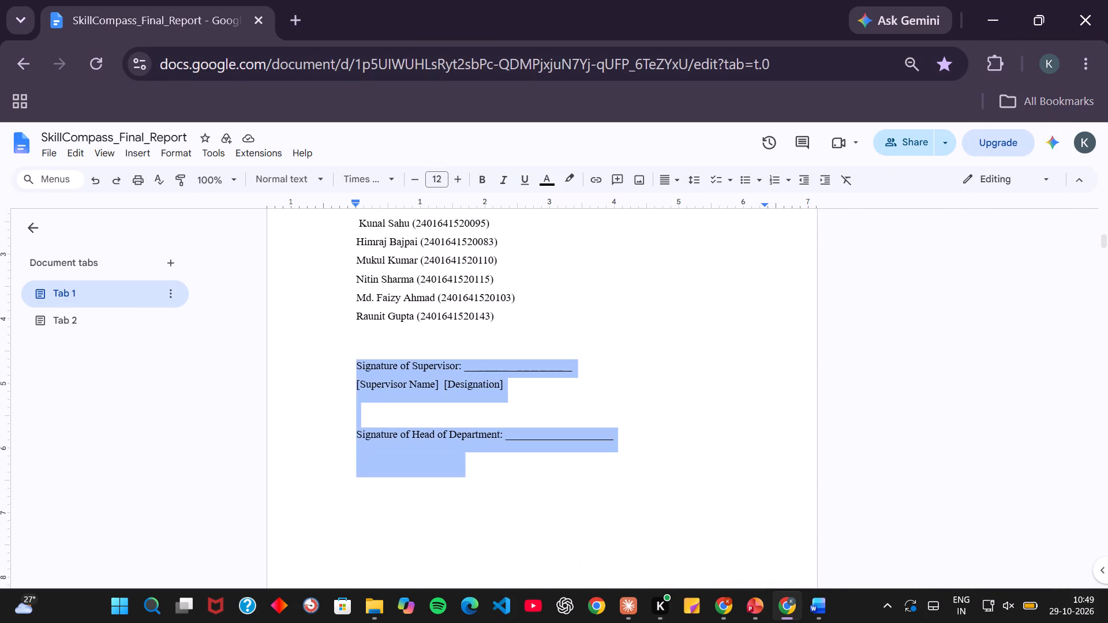
pyautogui.moveTo(479, 457); pyautogui.dragTo(630, 440)
pyautogui.press('BackSpace')
pyautogui.hotkey('ctrl', 'v')
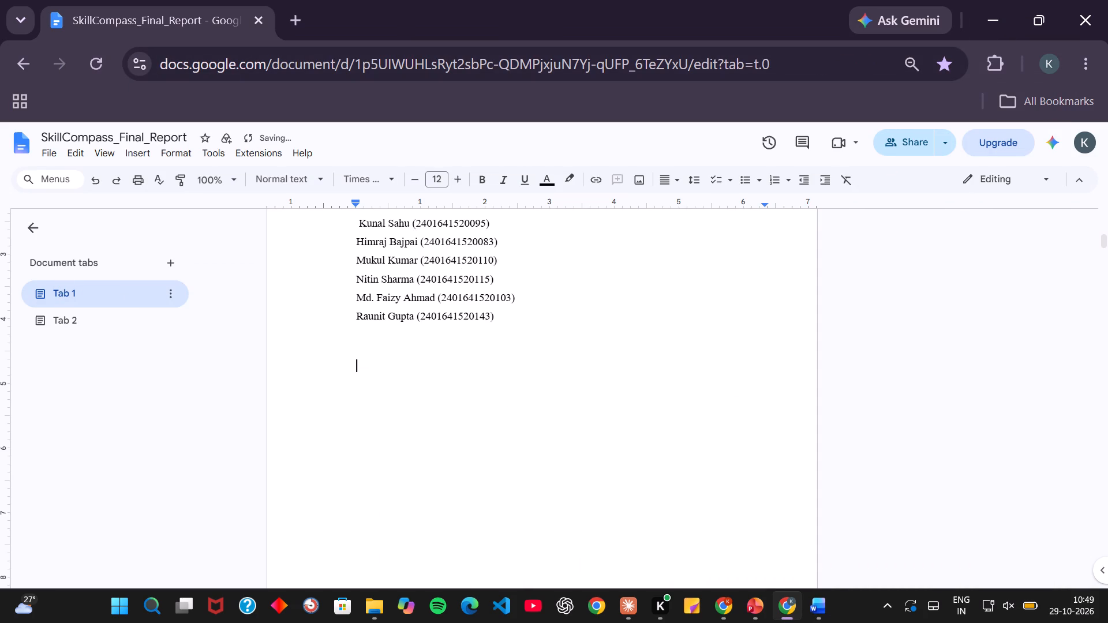
# Review the pasted signature block together with the rest of the Certificate page and the start of the Acknowledgement.
pyautogui.scroll(-2, 669, 416)
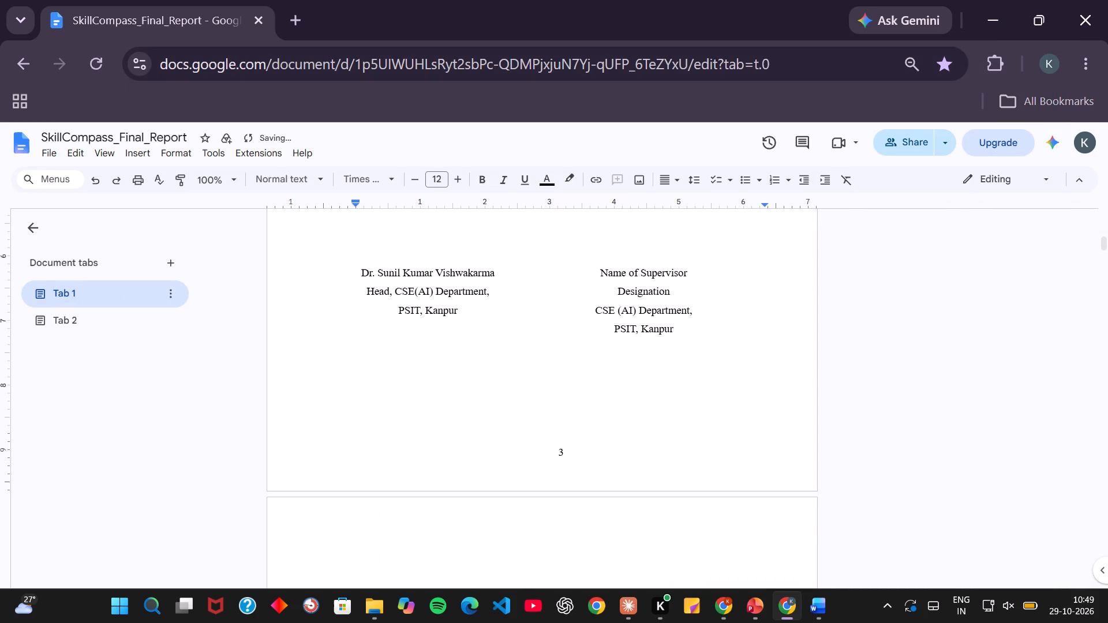
pyautogui.scroll(-2, 669, 416)
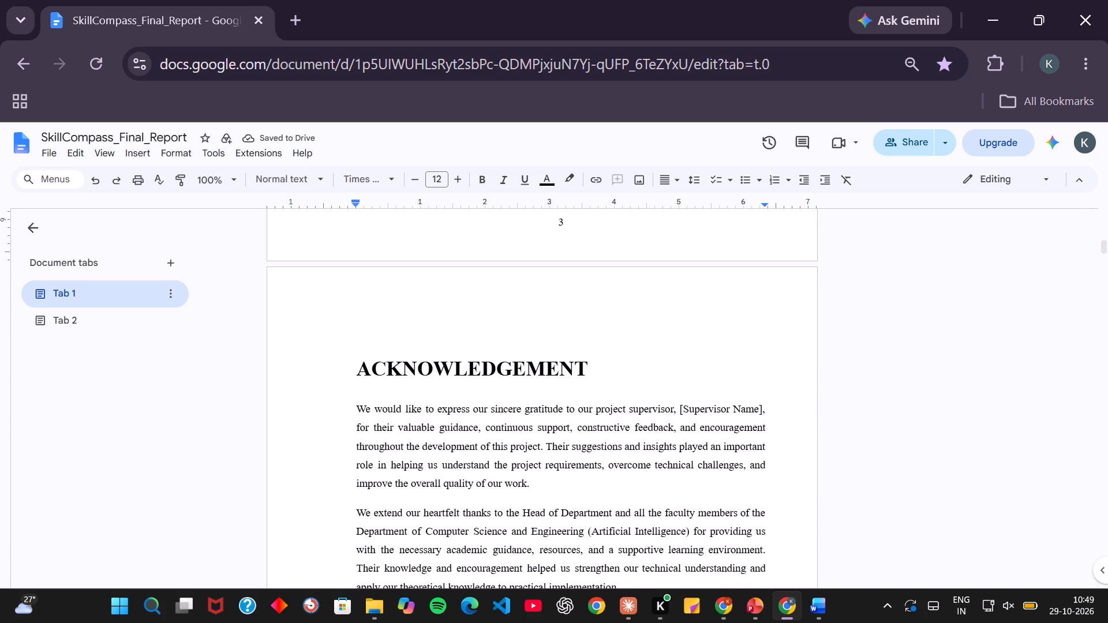
pyautogui.scroll(-1, 669, 416)
pyautogui.scroll(6, 669, 416)
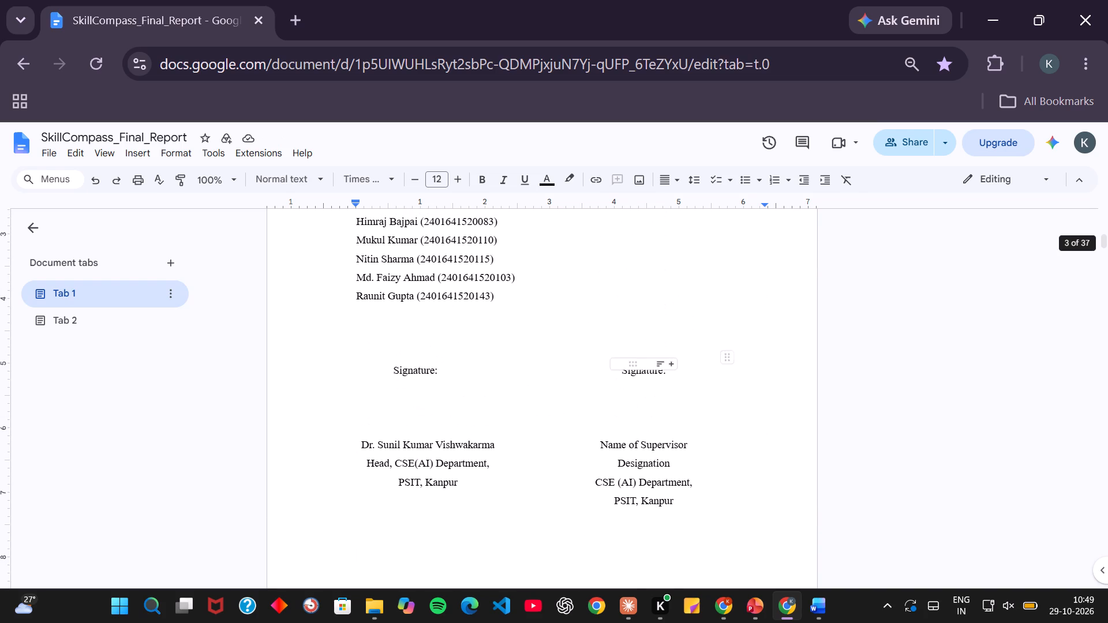
pyautogui.scroll(3, 669, 416)
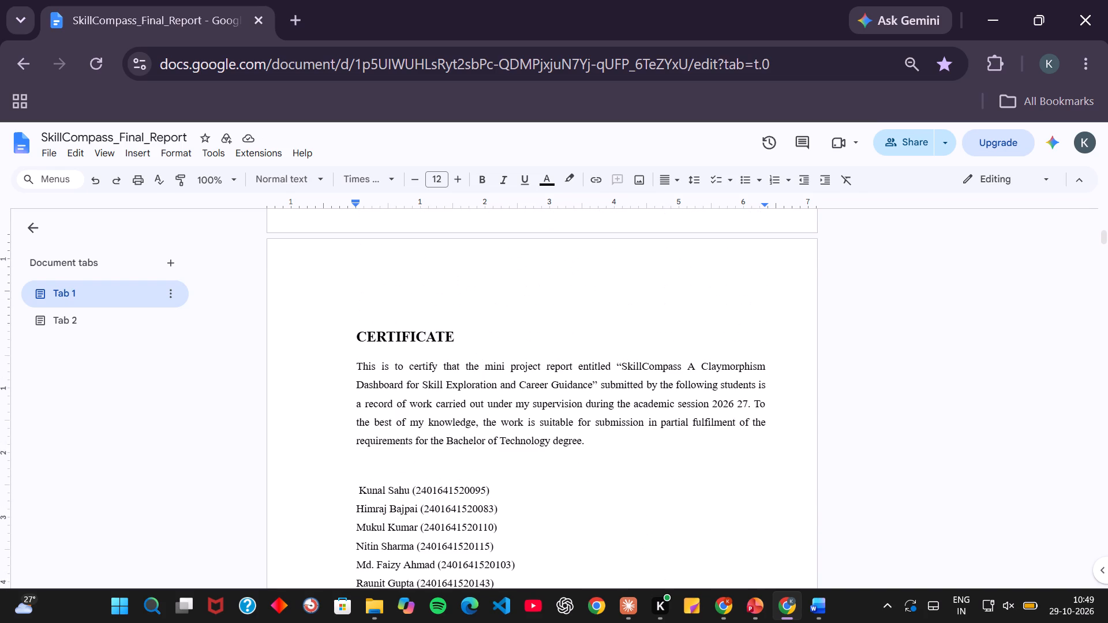
pyautogui.scroll(1, 669, 416)
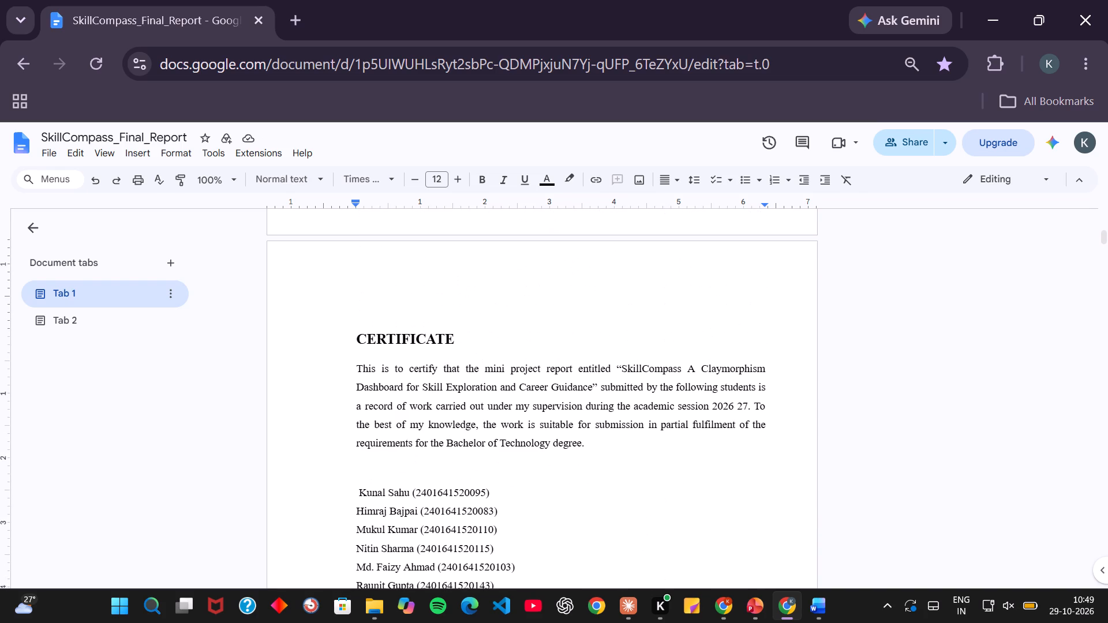
pyautogui.scroll(-1, 669, 416)
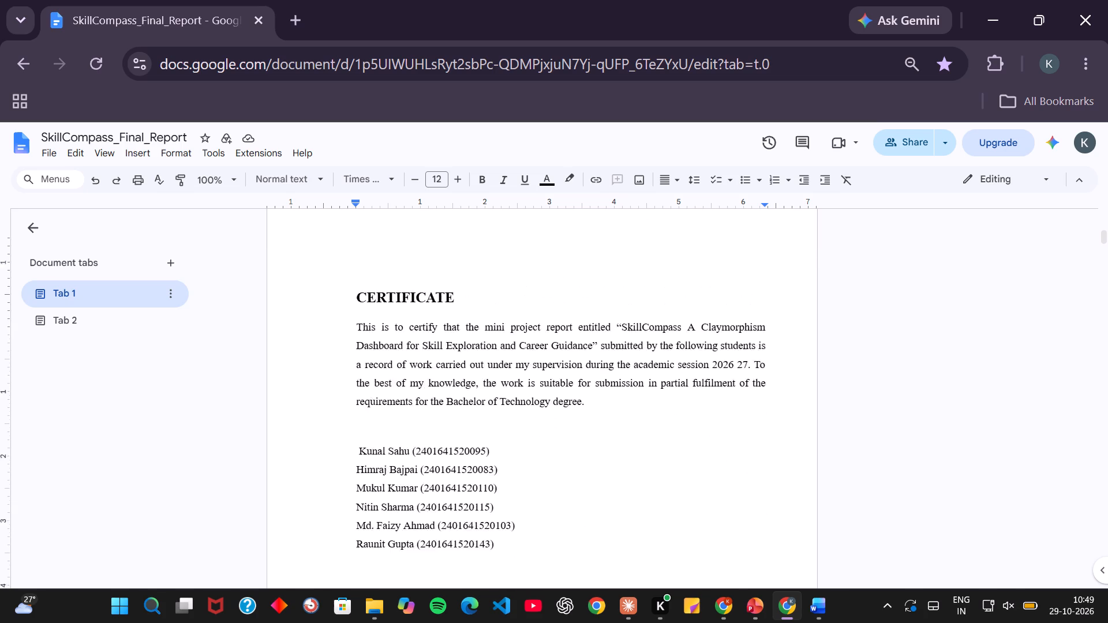
# Review the Certificate page's heading, student list and two-column signature block, and continue reading through the Acknowledgement.
pyautogui.scroll(-1, 669, 416)
pyautogui.scroll(1, 669, 416)
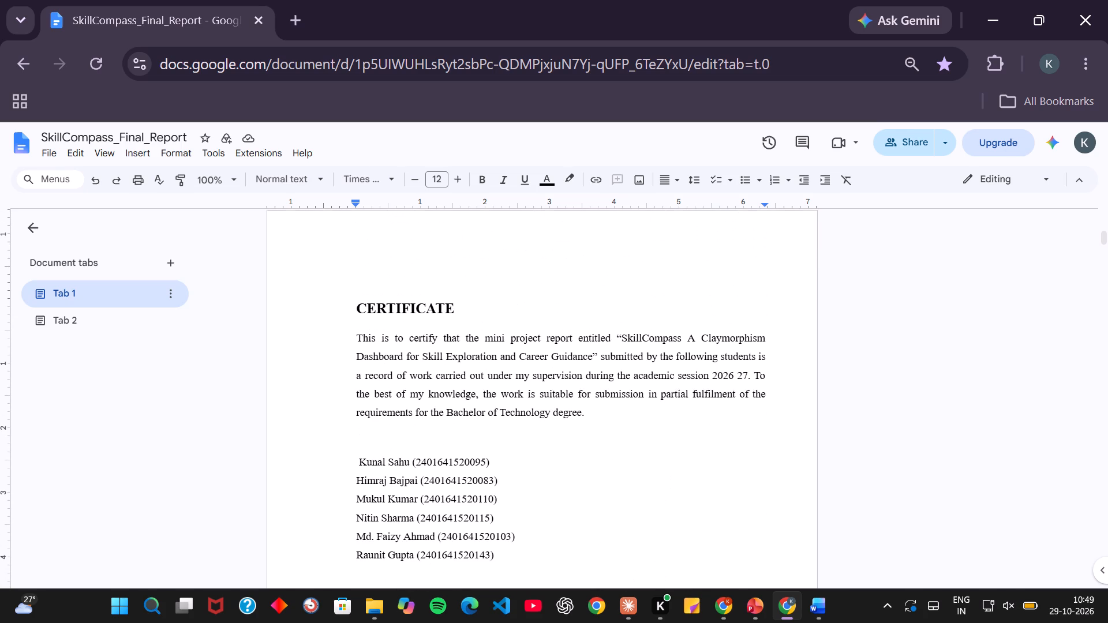
pyautogui.scroll(1, 669, 416)
pyautogui.click(619, 339)
pyautogui.moveTo(356, 307); pyautogui.dragTo(467, 303)
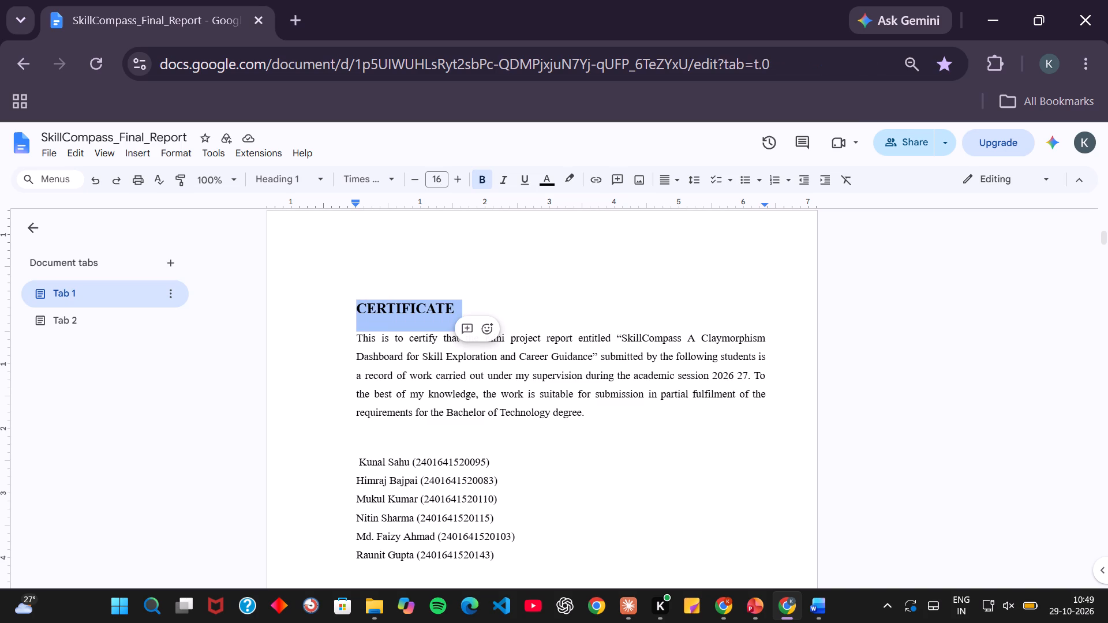
pyautogui.click(439, 246)
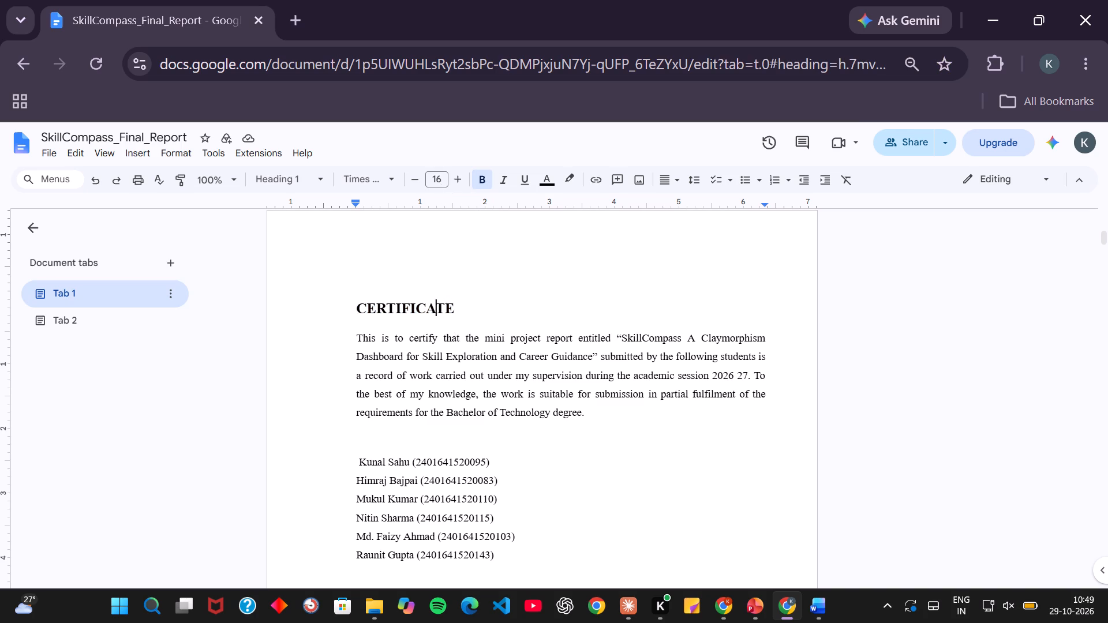
pyautogui.scroll(-4, 518, 386)
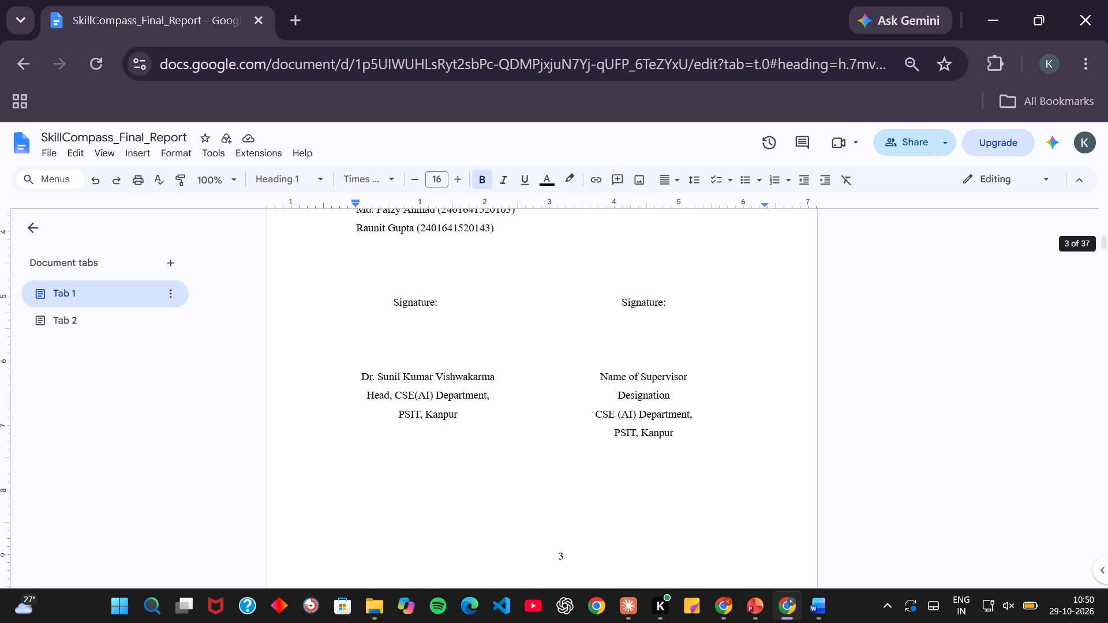
pyautogui.scroll(-2, 518, 386)
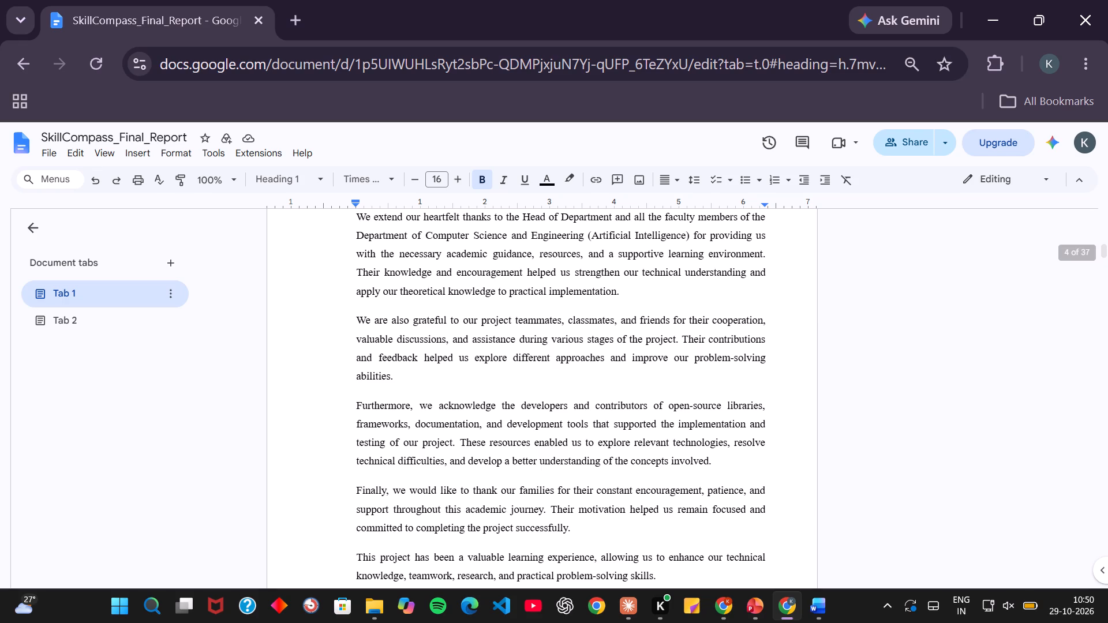
# Search the web for "sasaram" in a new browser tab and read the overview of the city's history, places to visit and transport.
pyautogui.click(302, 12)
pyautogui.write('sasa')
pyautogui.write('ram')
pyautogui.press('space')
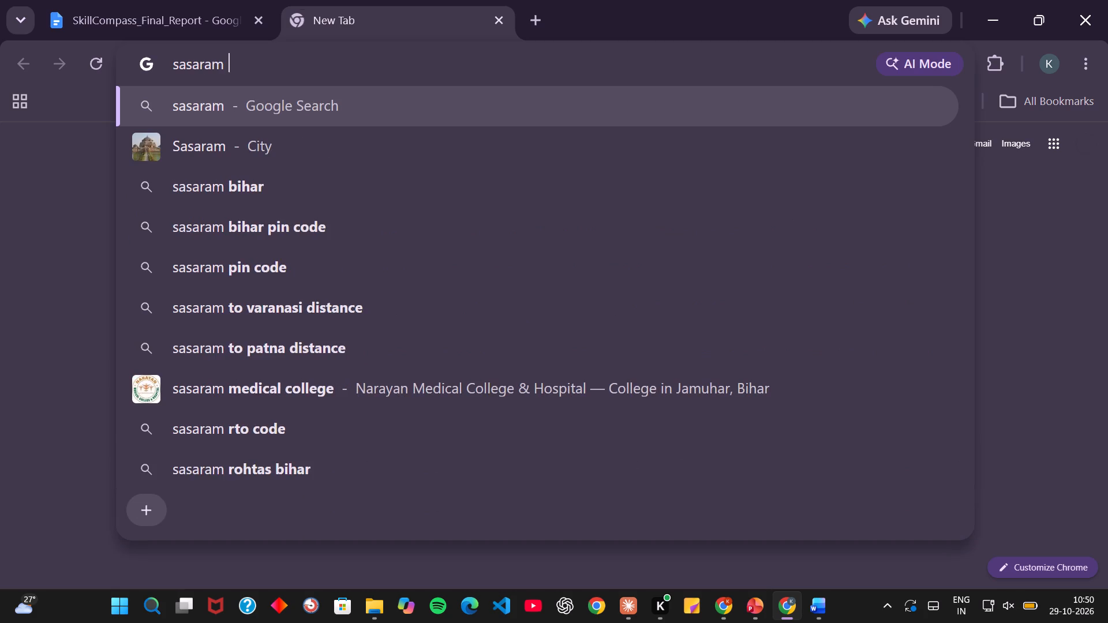
pyautogui.press('Return')
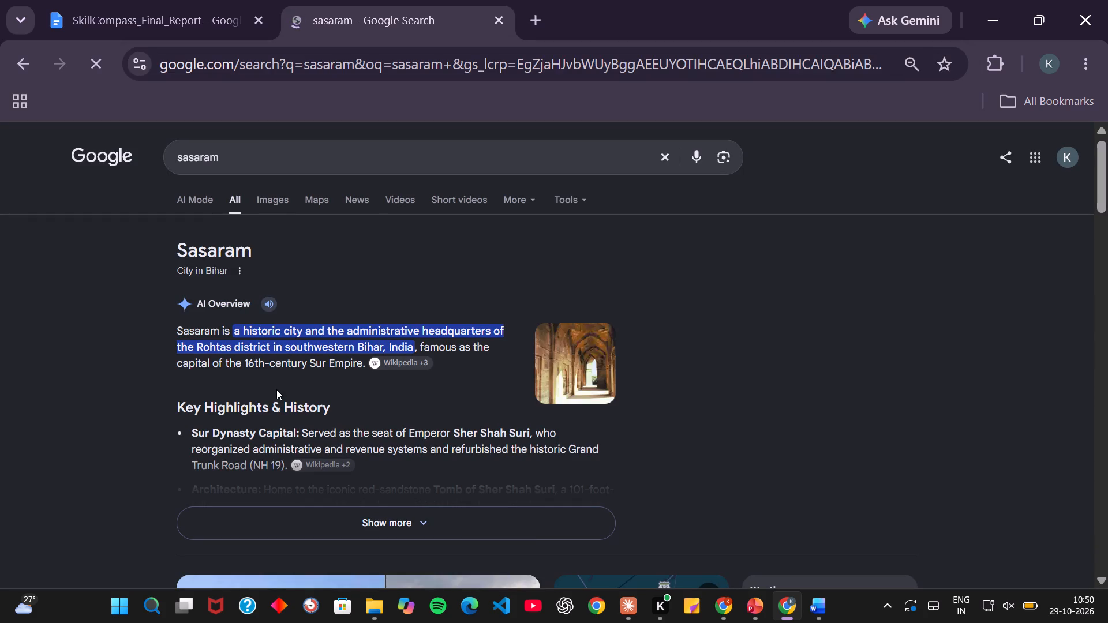
pyautogui.scroll(-1, 276, 389)
pyautogui.click(272, 425)
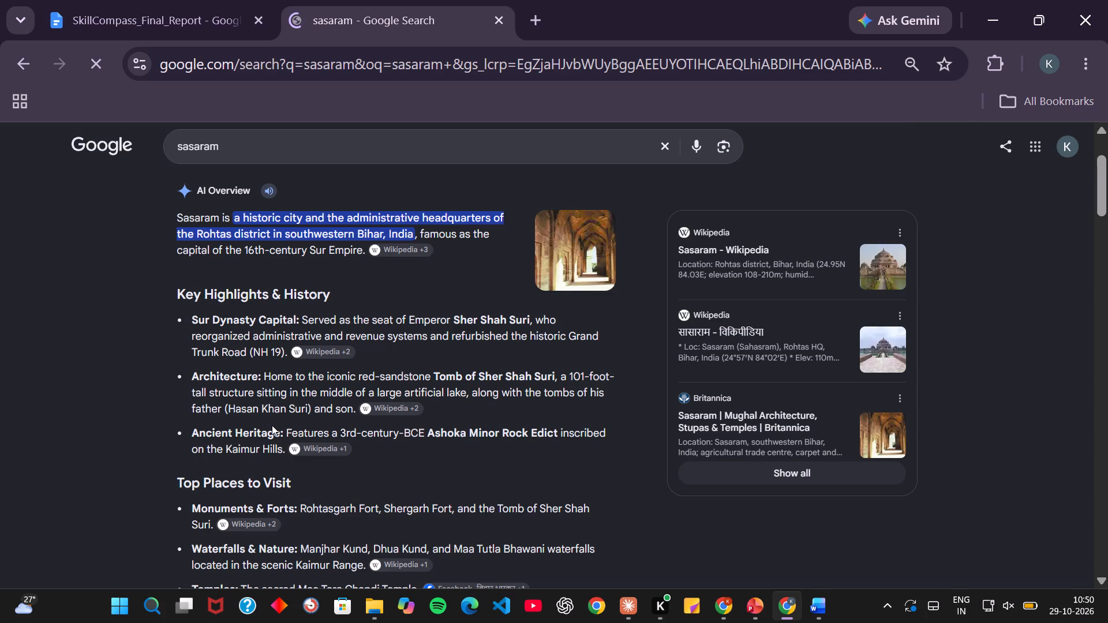
pyautogui.scroll(-2, 272, 425)
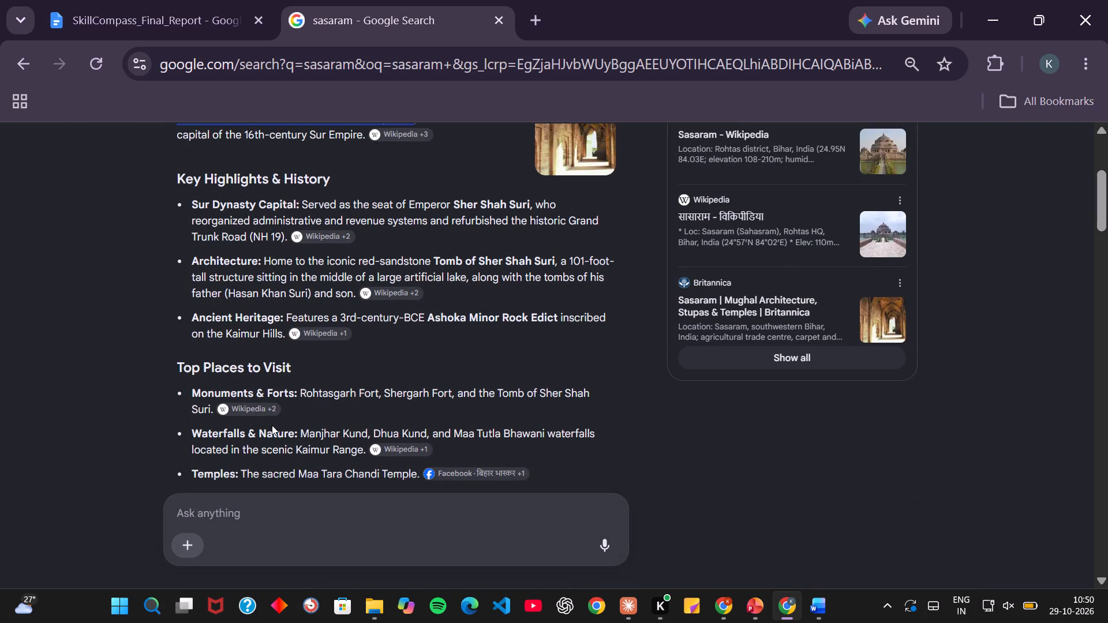
pyautogui.scroll(-1, 272, 425)
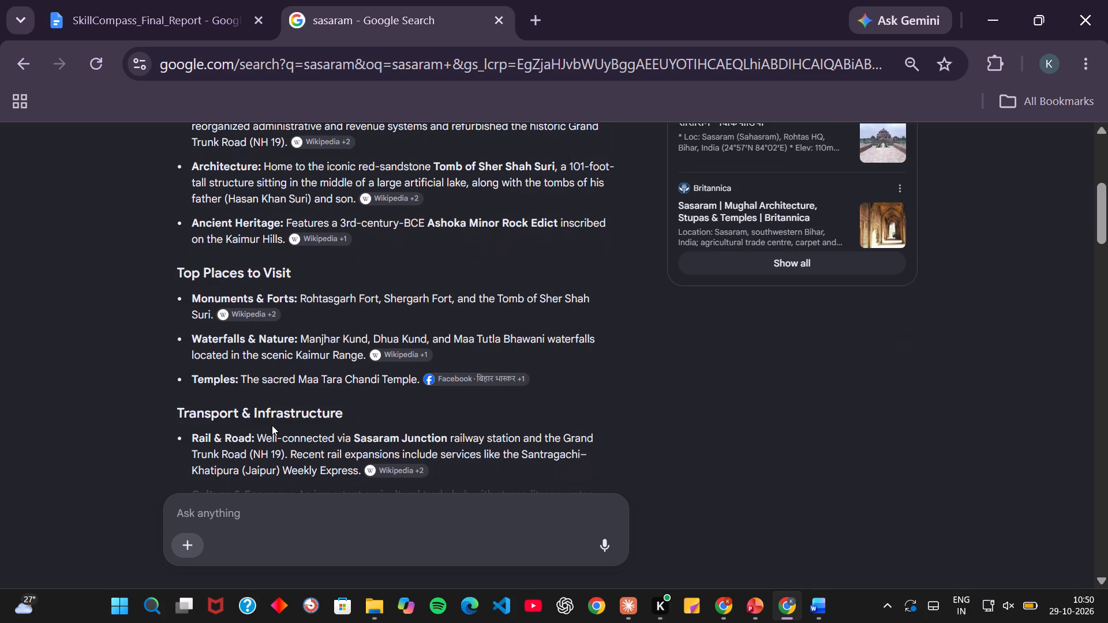
pyautogui.scroll(6, 272, 425)
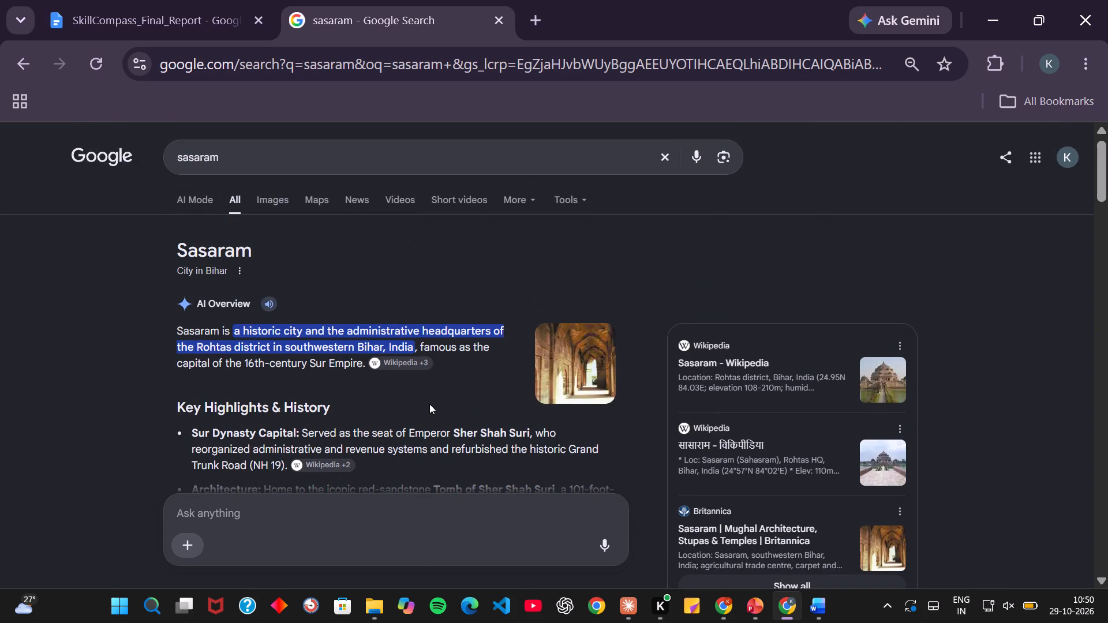
pyautogui.scroll(-1, 429, 404)
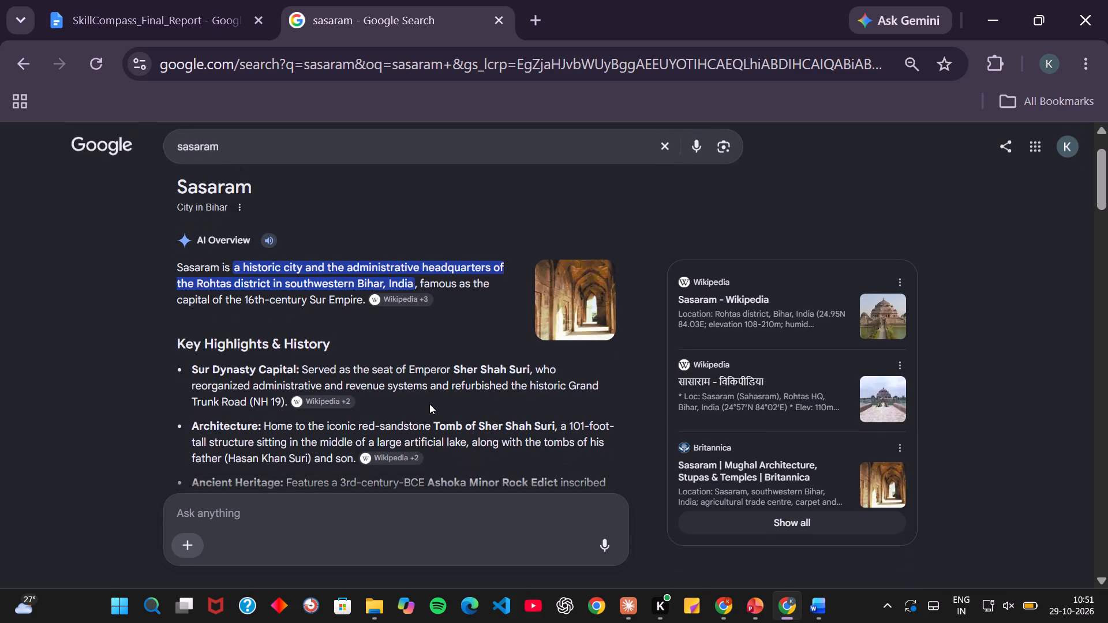
pyautogui.scroll(-1, 429, 404)
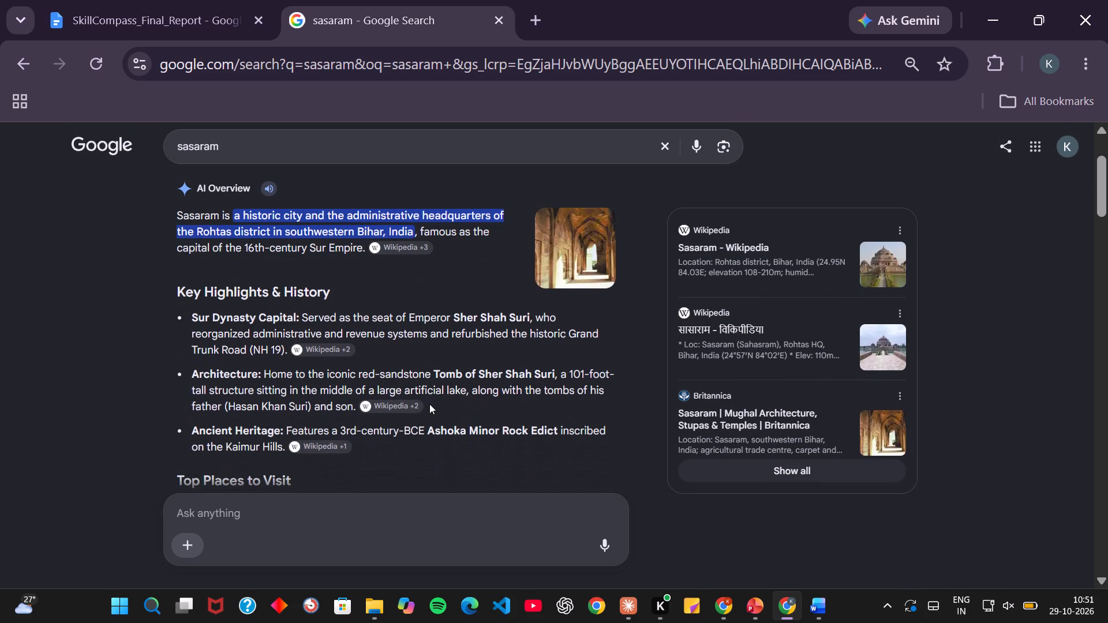
pyautogui.scroll(-1, 429, 404)
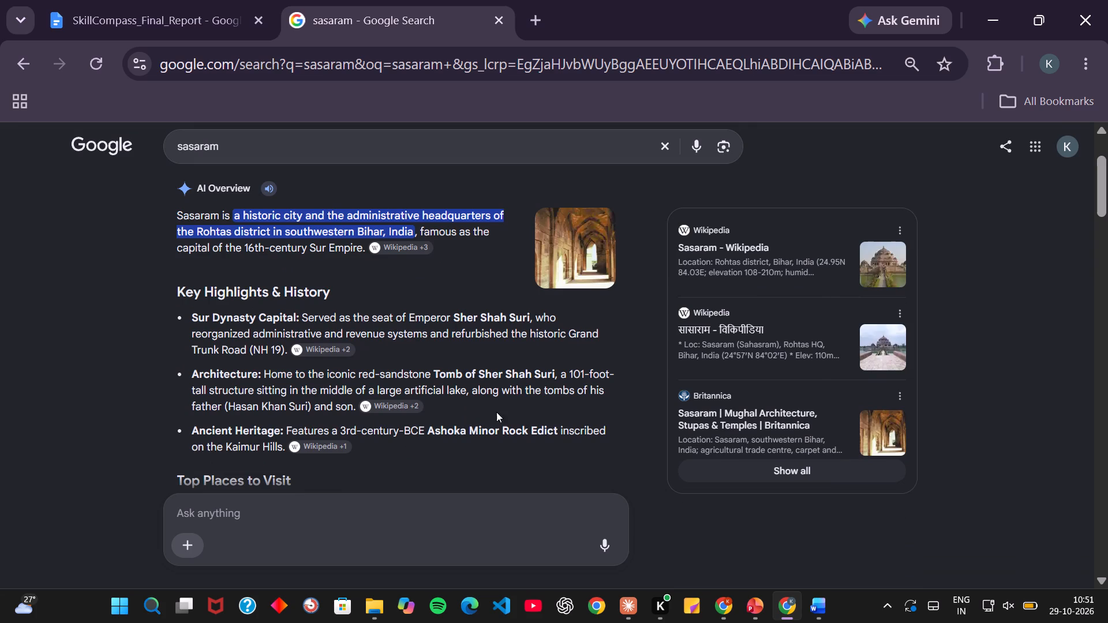
pyautogui.scroll(-2, 473, 440)
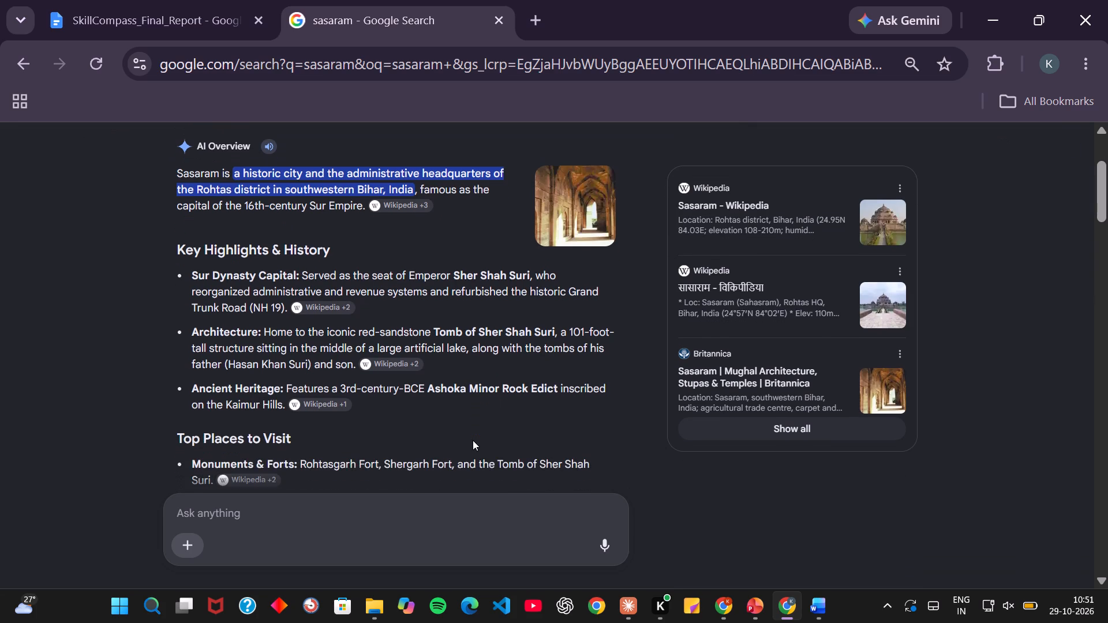
pyautogui.scroll(-1, 473, 440)
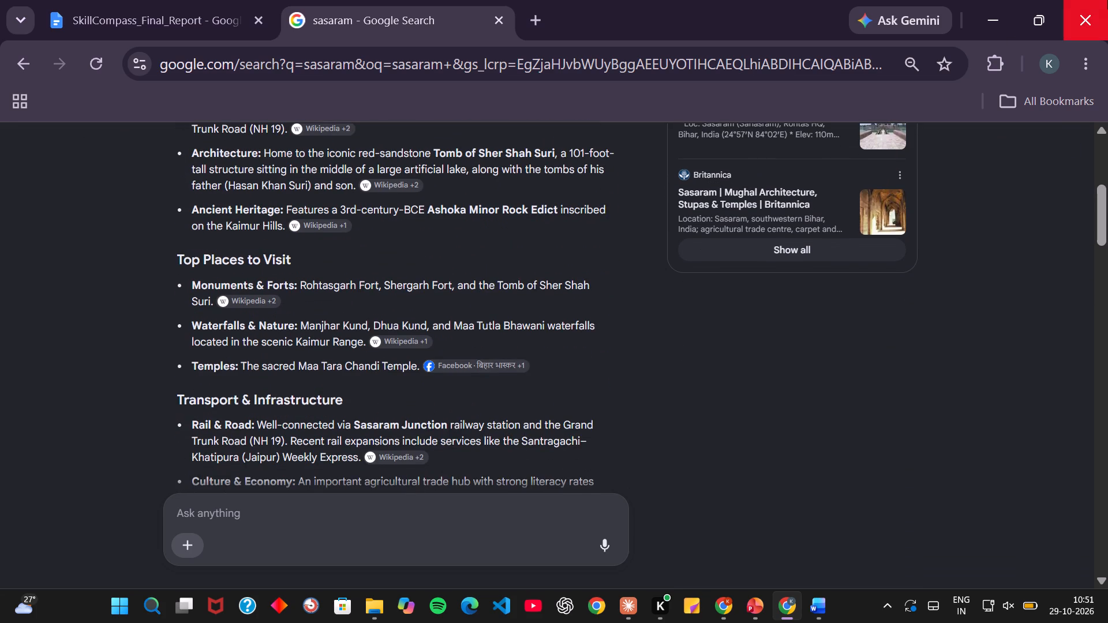
# Close the browser window holding the report and the web search, and clear the text selection in the SkillCompass_Final_Report PDF.
pyautogui.click(1107, 0)
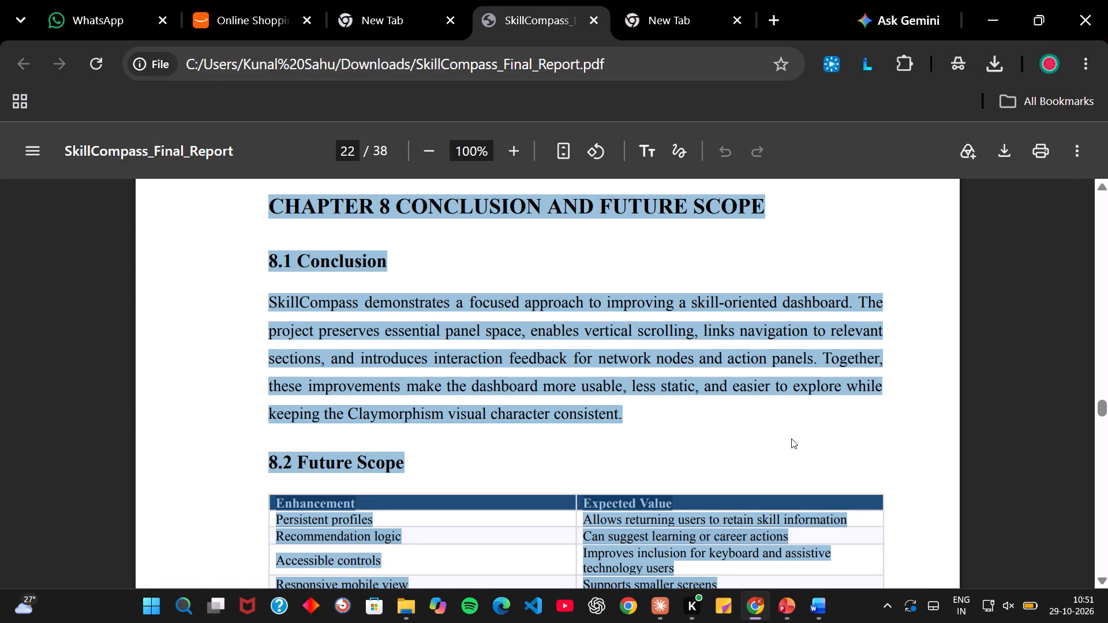
pyautogui.click(763, 426)
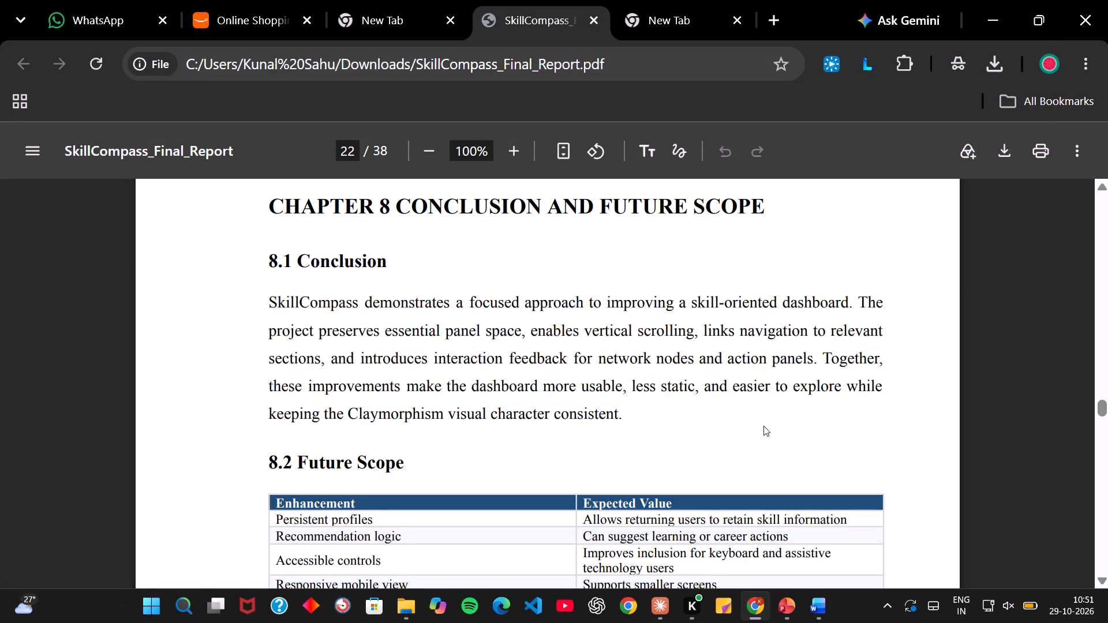